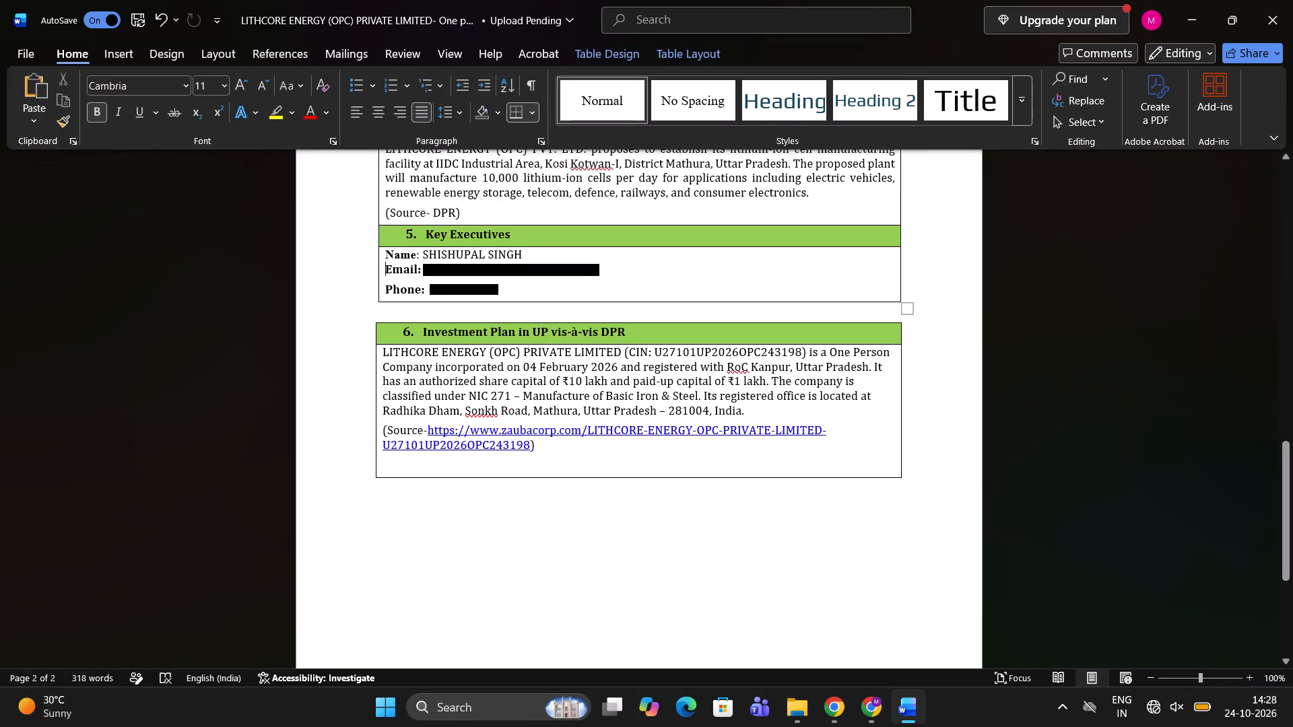
Review the LITHCORE ENERGY profile from the MoU Details table through the Investment Plan in UP vis-à-vis DPR section.
{"action": "scroll", "coordinate": [541, 328], "scroll_direction": "up", "scroll_amount": 10}
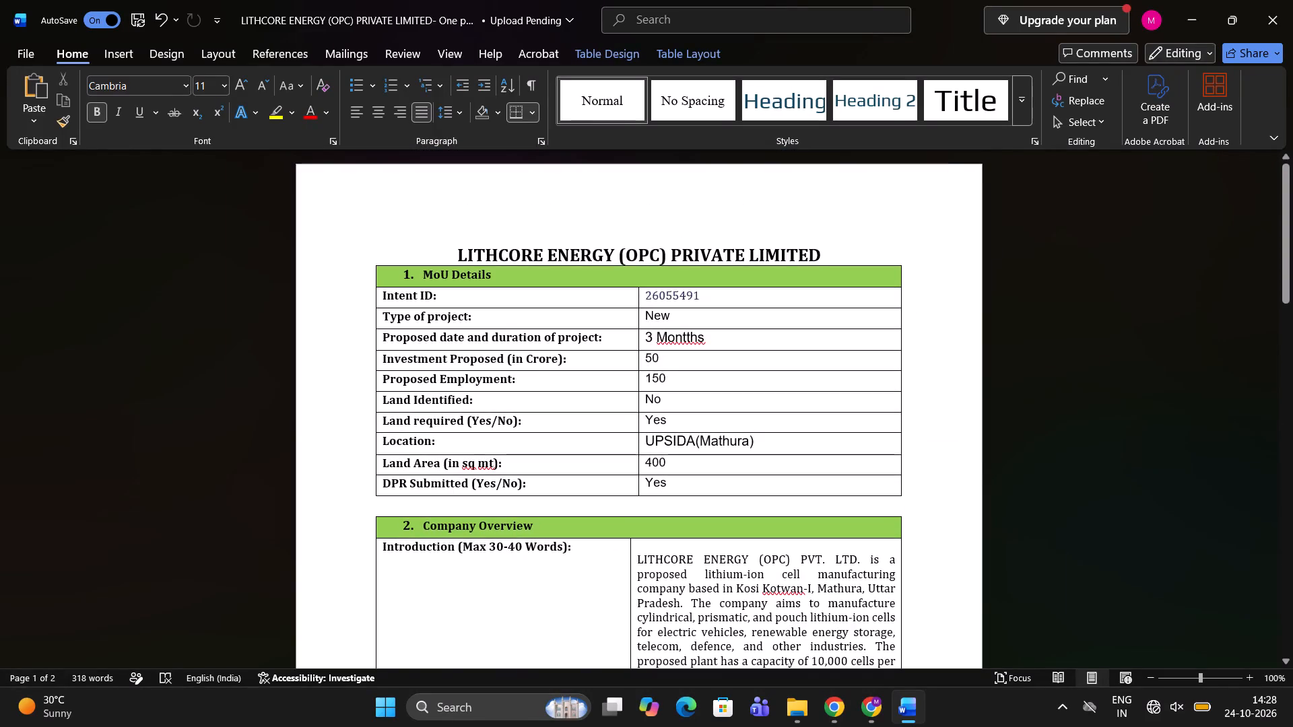
{"action": "scroll", "coordinate": [572, 447], "scroll_direction": "down", "scroll_amount": 2}
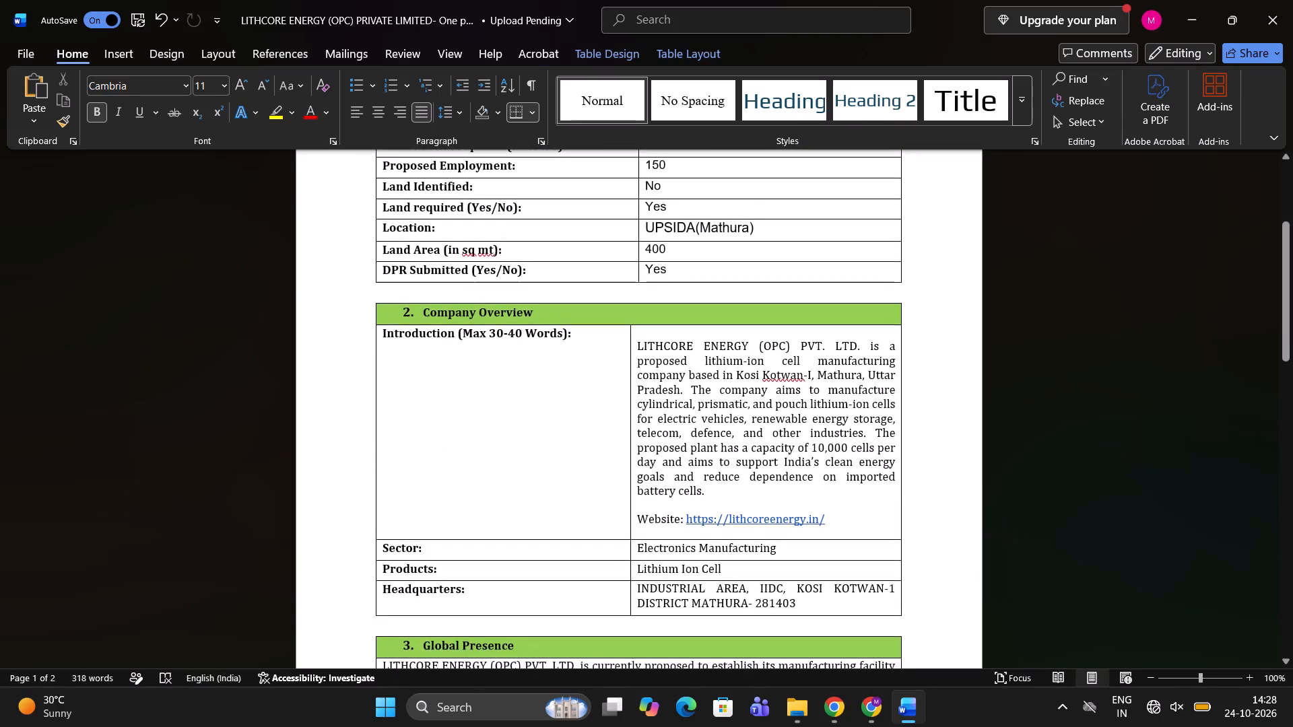
{"action": "scroll", "coordinate": [572, 447], "scroll_direction": "down", "scroll_amount": 3}
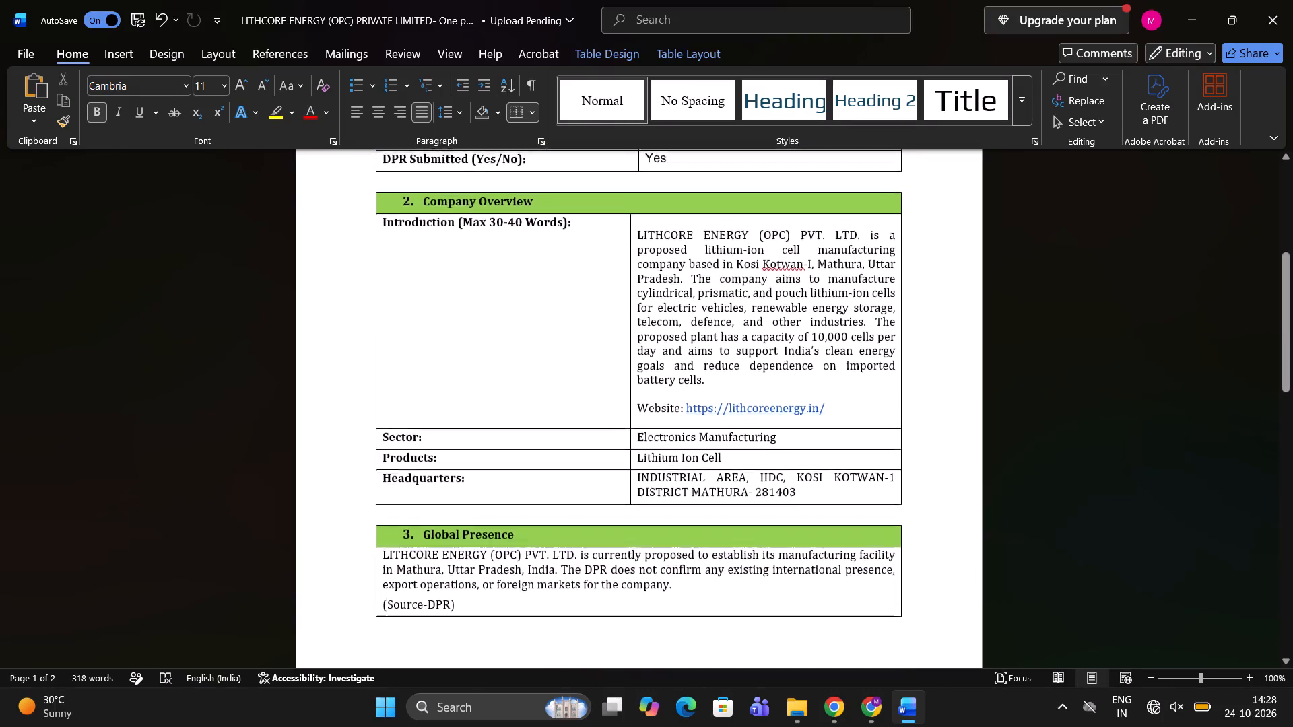
{"action": "scroll", "coordinate": [572, 447], "scroll_direction": "down", "scroll_amount": 3}
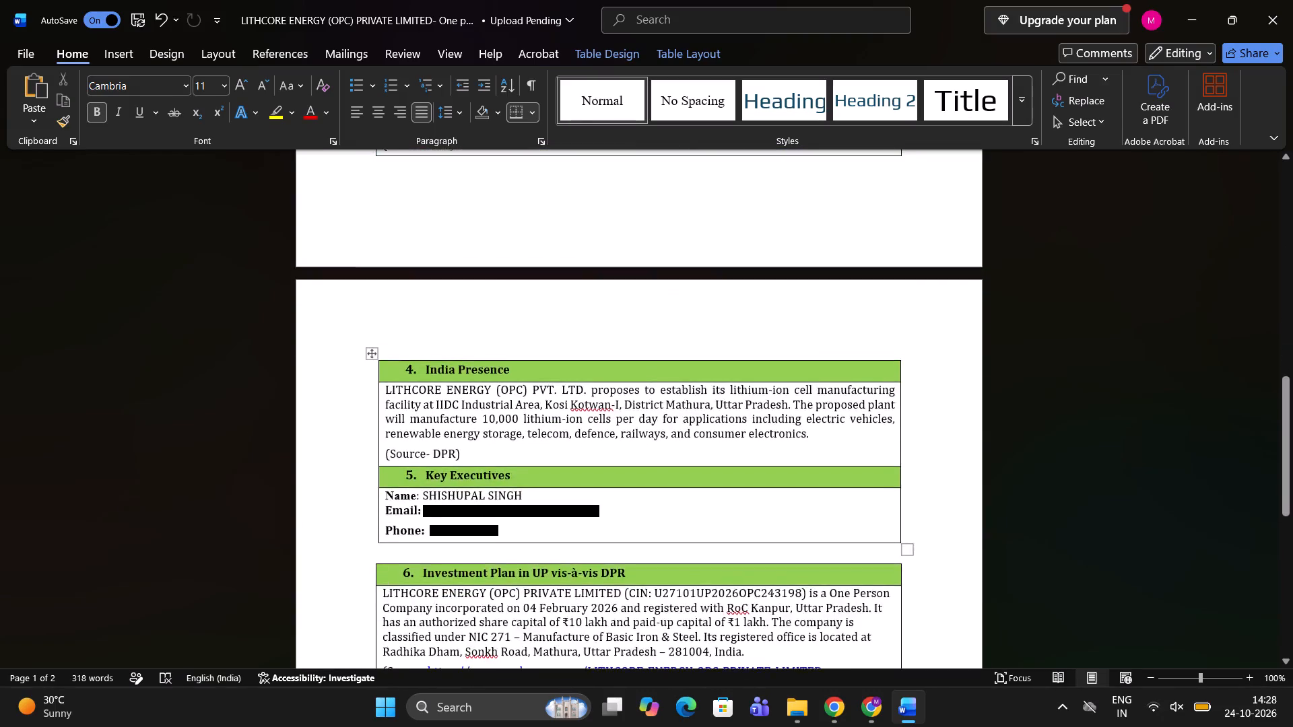
{"action": "scroll", "coordinate": [572, 447], "scroll_direction": "down", "scroll_amount": 2}
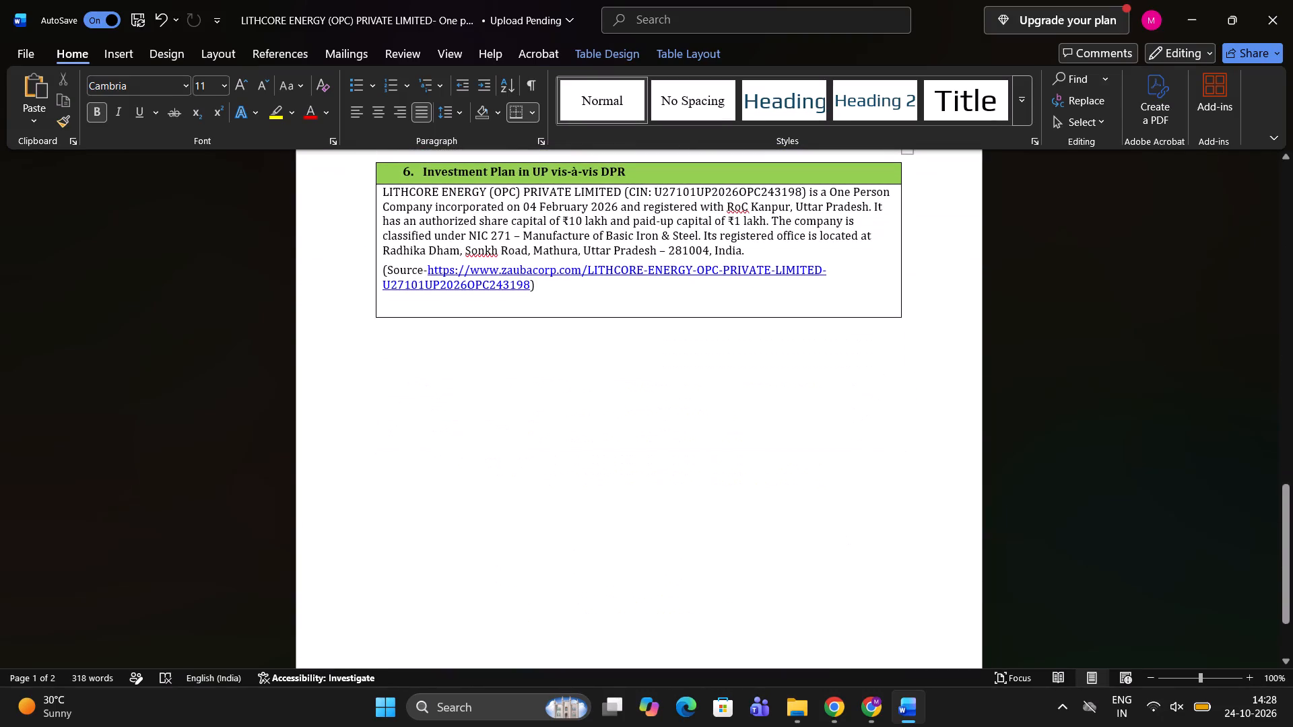
Save the LITHCORE ENERGY (OPC) PRIVATE LIMITED document.
{"action": "key", "text": "ctrl+s"}
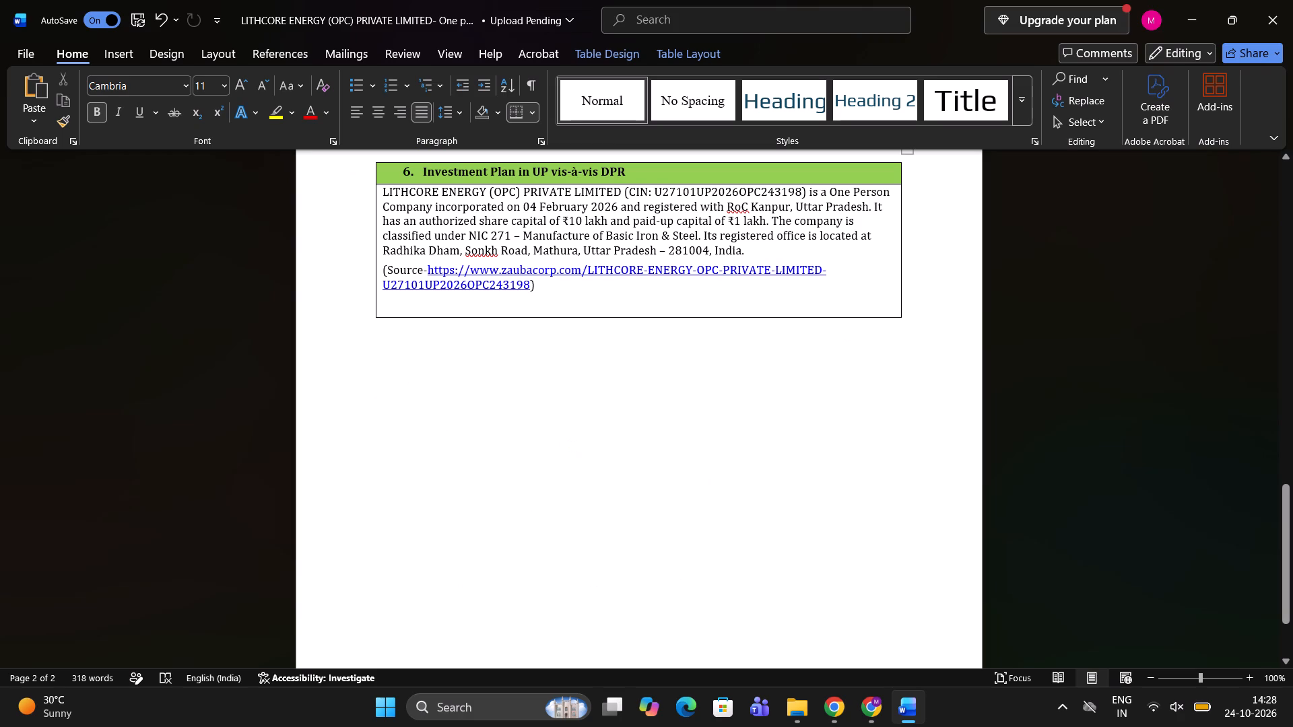
Connect the computer to the UP ELECTRONICS Wi-Fi network.
{"action": "left_click", "coordinate": [1161, 712]}
{"action": "left_click", "coordinate": [1065, 394]}
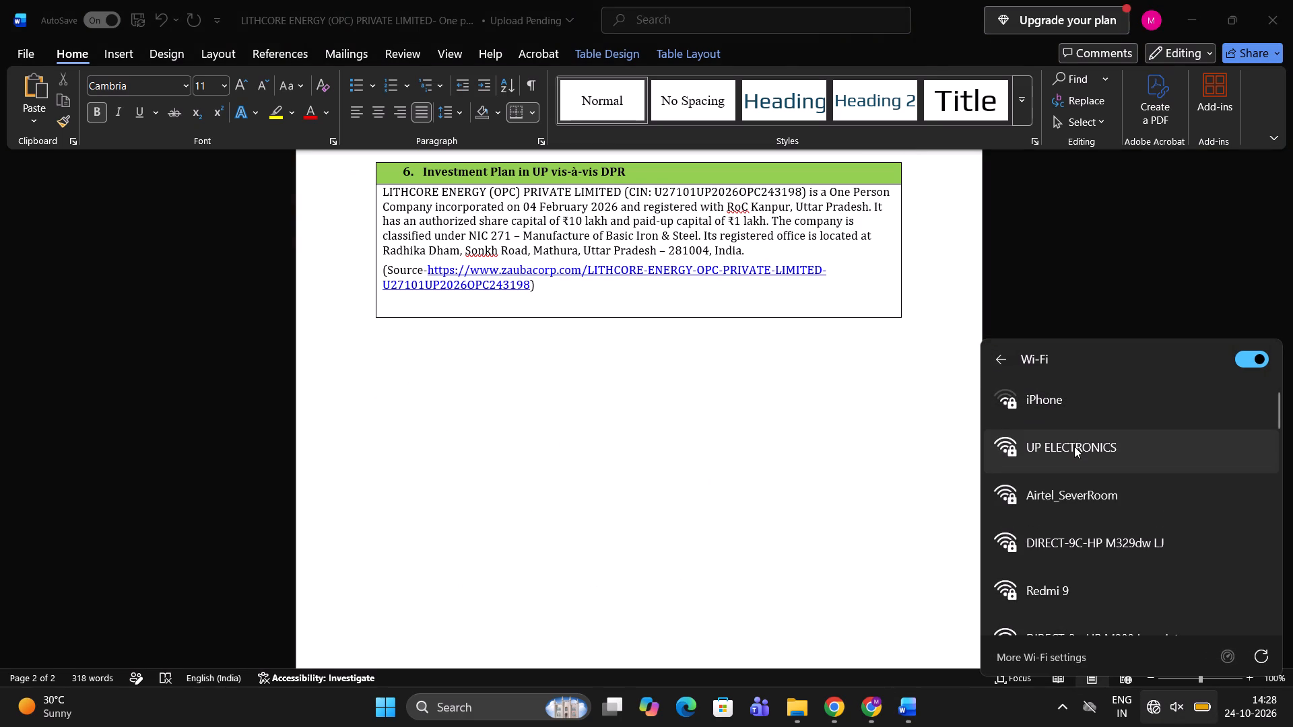
{"action": "left_click", "coordinate": [1073, 446]}
{"action": "left_click", "coordinate": [1176, 517]}
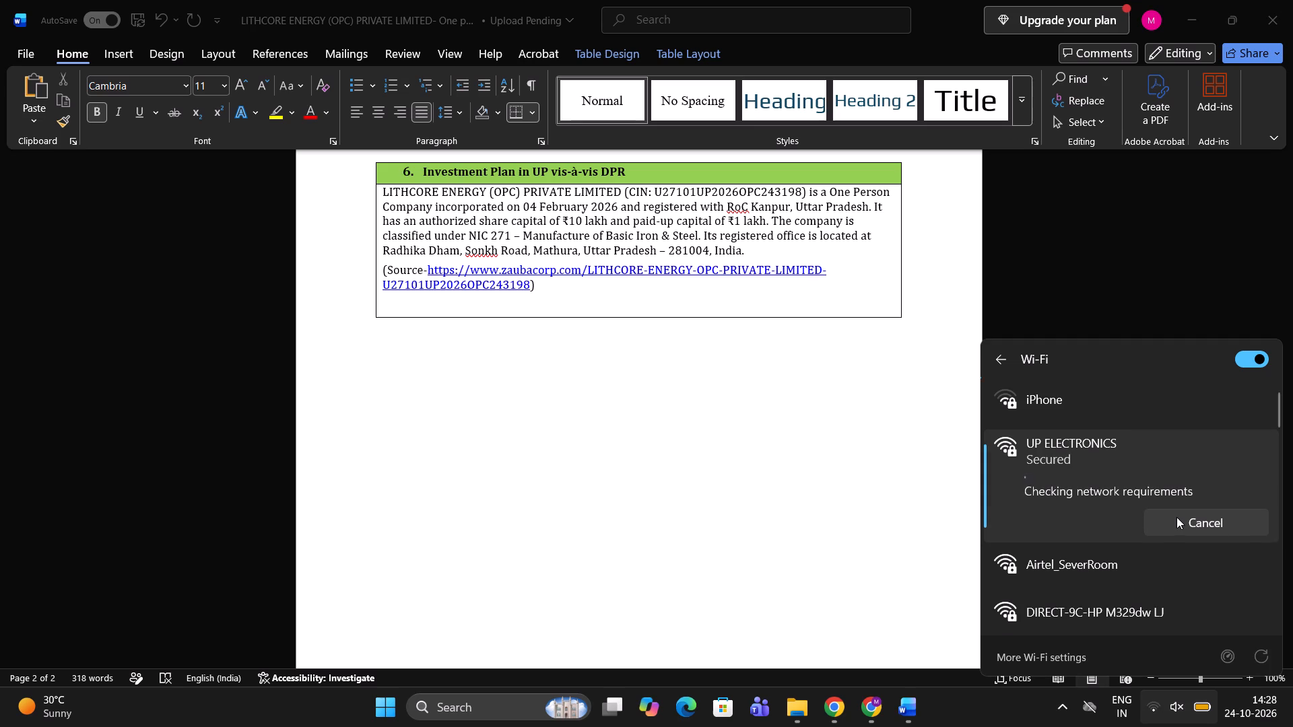
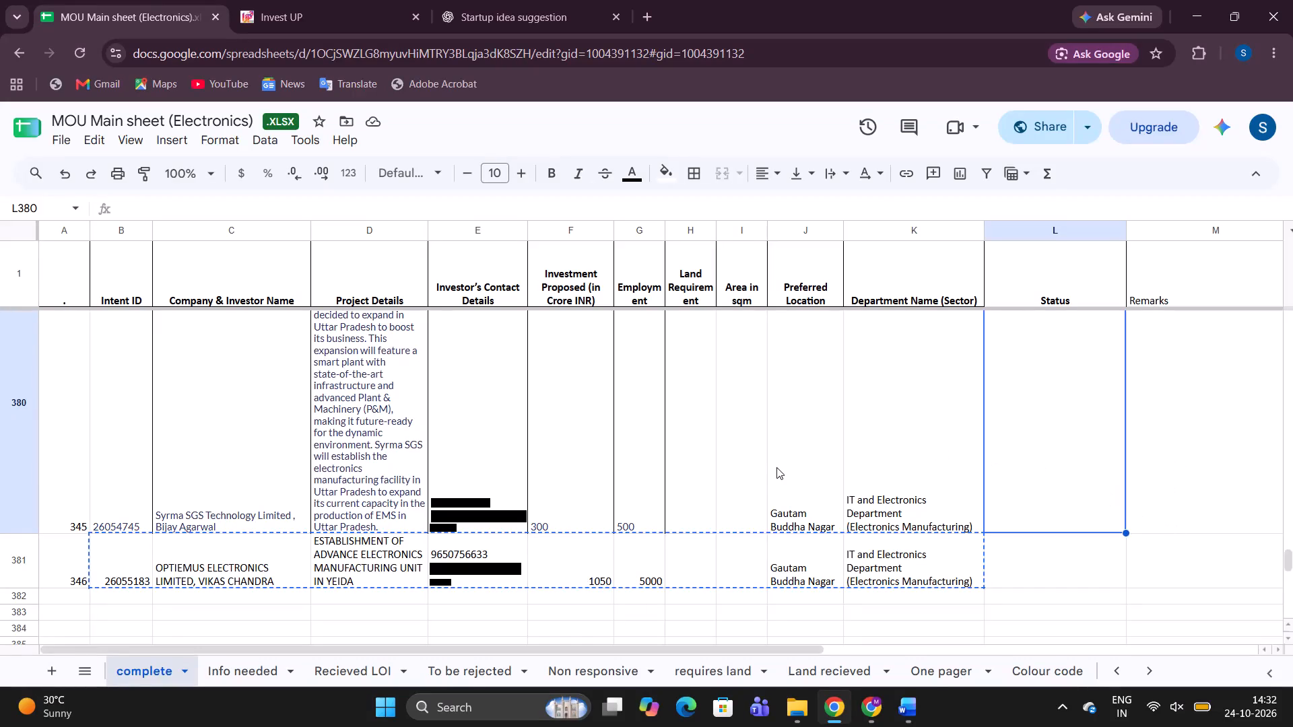
Check the Invest UP intents list and the MOU sheet, and return to the Intent ID in the LITHCORE ENERGY one-pager in Word.
{"action": "left_click", "coordinate": [354, 7]}
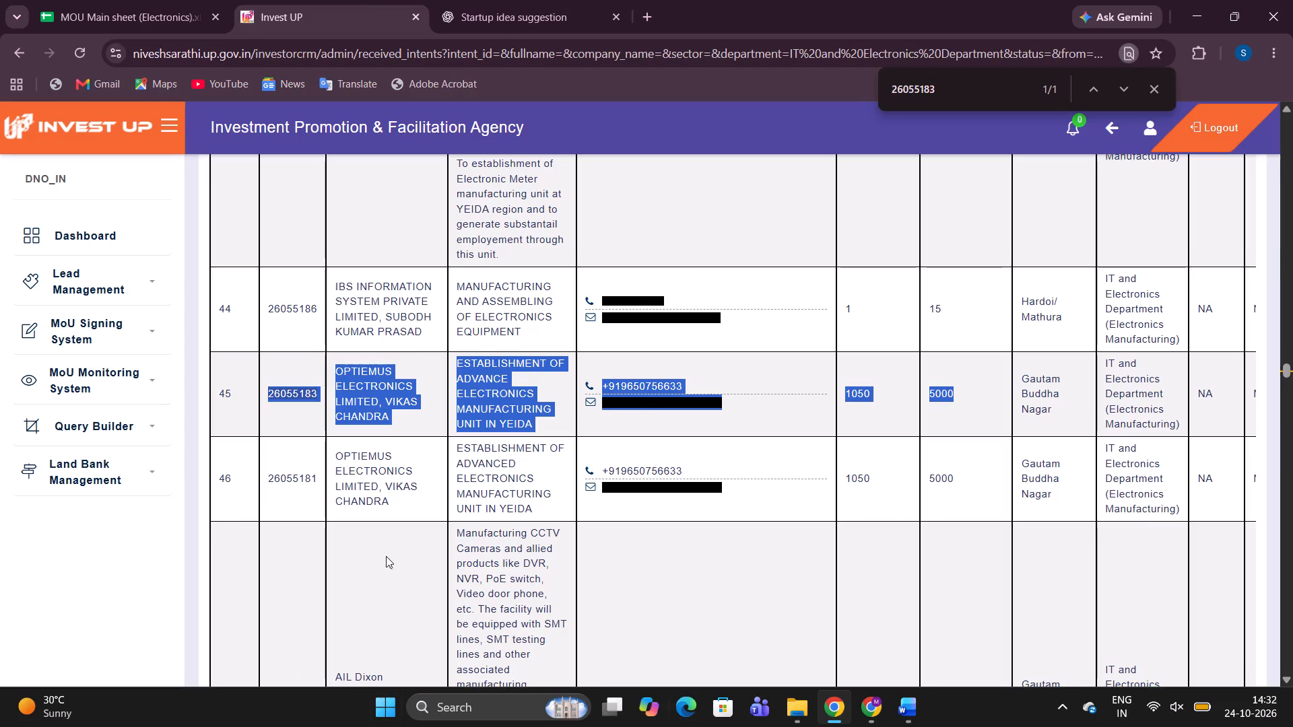
{"action": "left_click", "coordinate": [96, 24]}
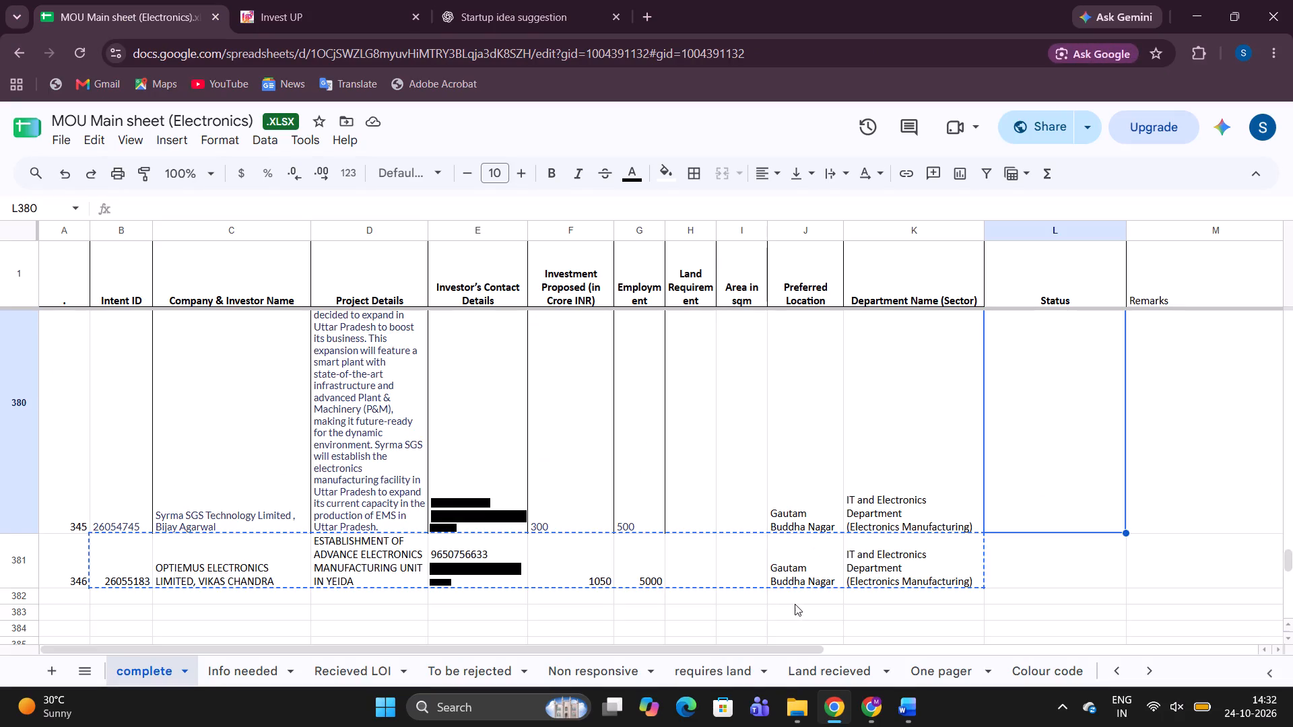
{"action": "left_click", "coordinate": [904, 703]}
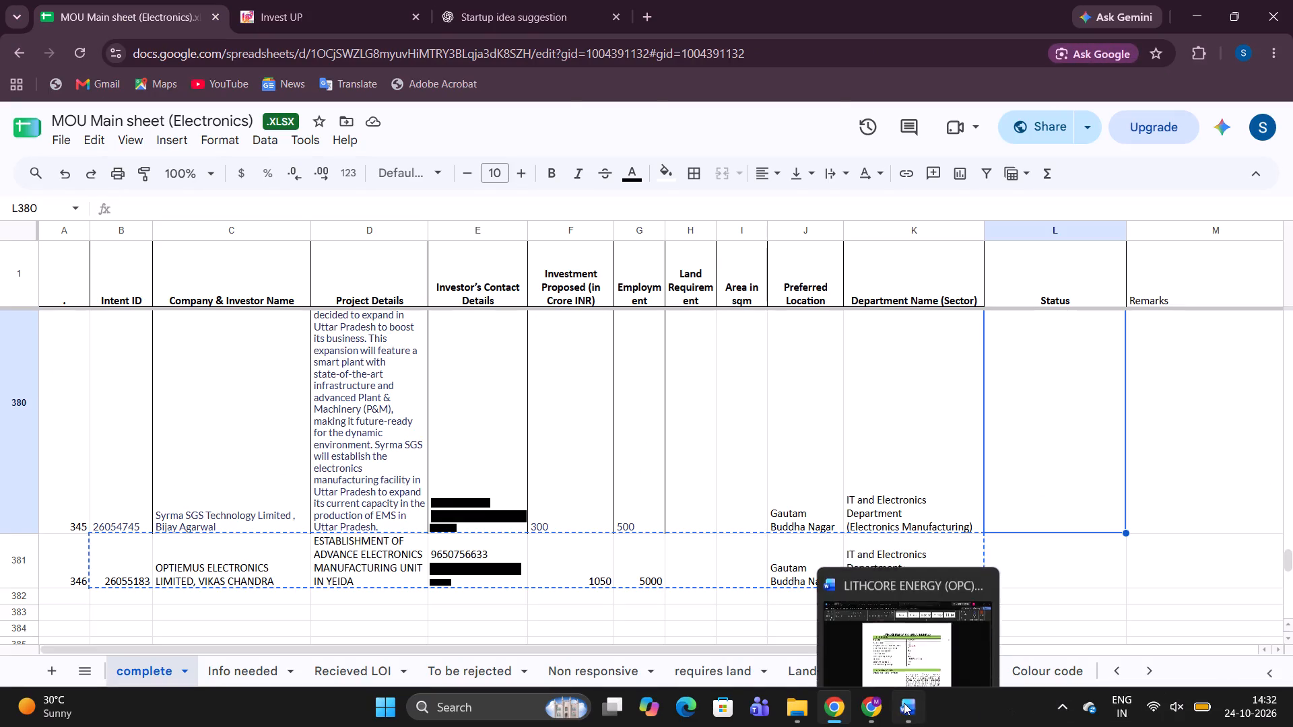
{"action": "left_click", "coordinate": [744, 298]}
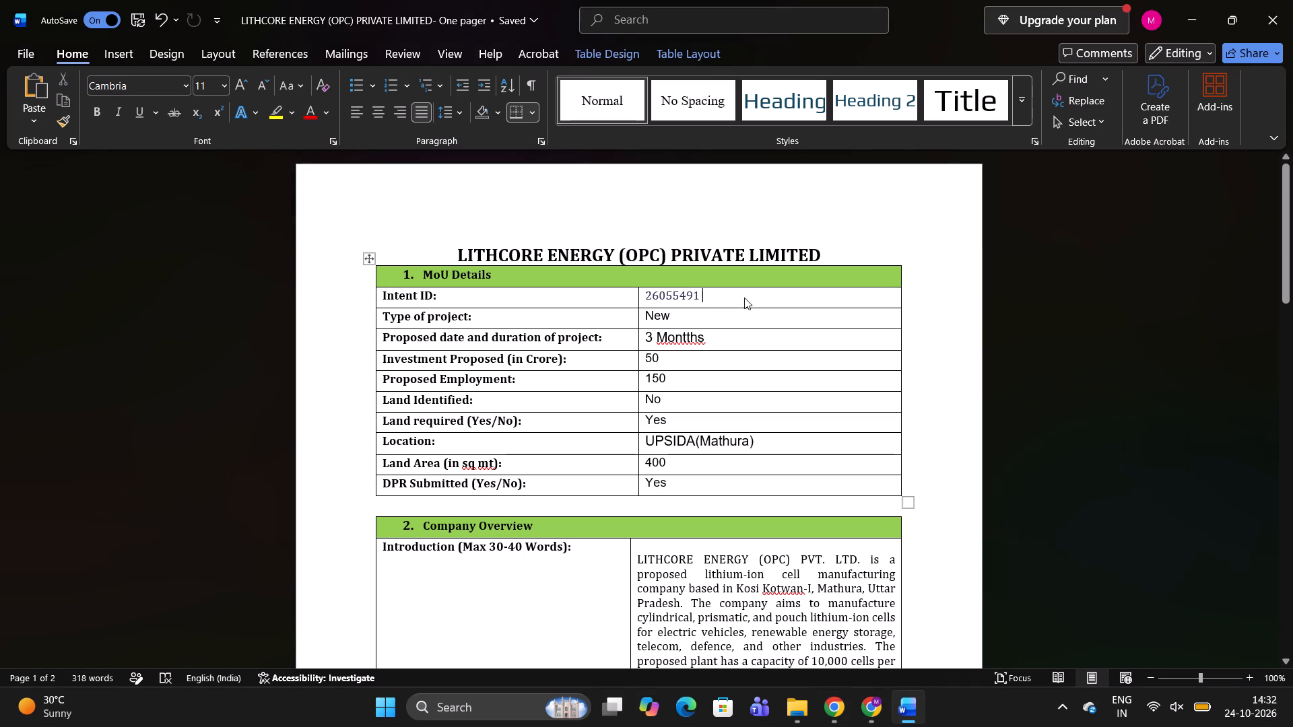
Copy the Intent ID 26055491 from the Lithcore Energy one-pager and search for it in the complete sheet of MOU Main sheet (Electronics) in Chrome.
{"action": "left_click_drag", "start_coordinate": [704, 297], "coordinate": [644, 296]}
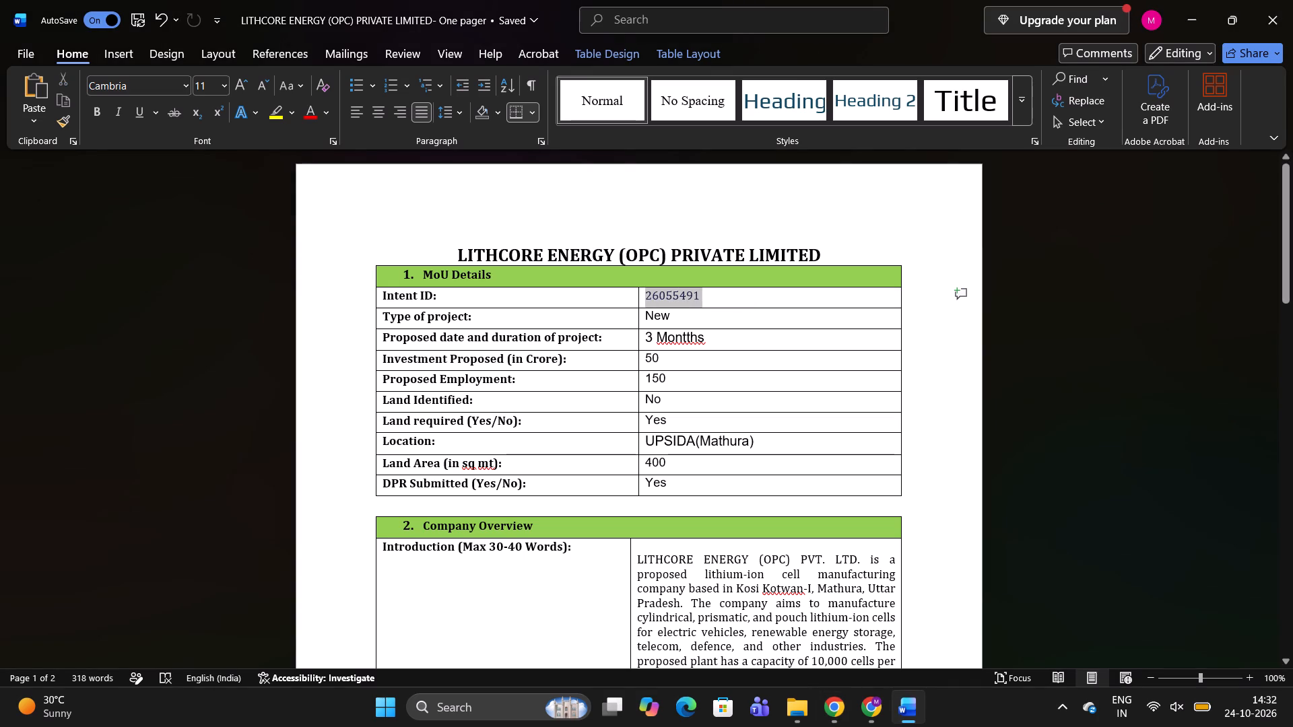
{"action": "left_click_drag", "start_coordinate": [644, 296], "coordinate": [645, 296]}
{"action": "key", "text": "ctrl+c"}
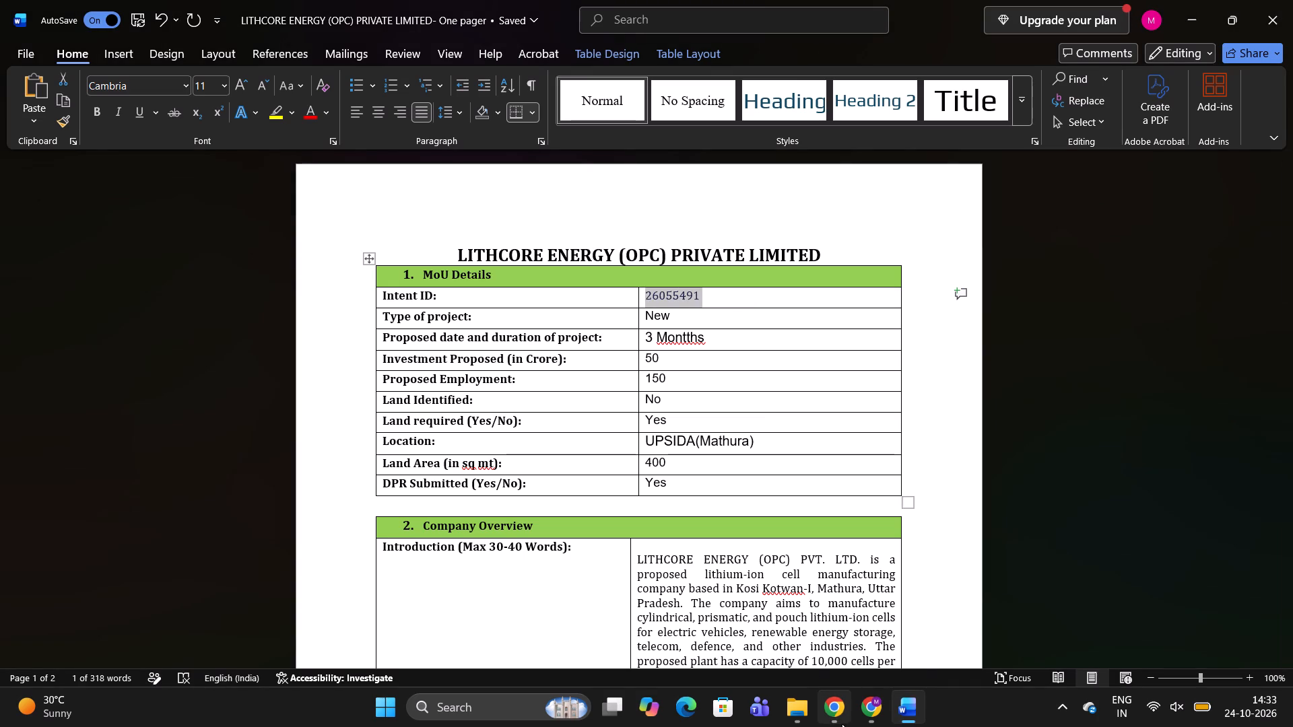
{"action": "left_click", "coordinate": [834, 718]}
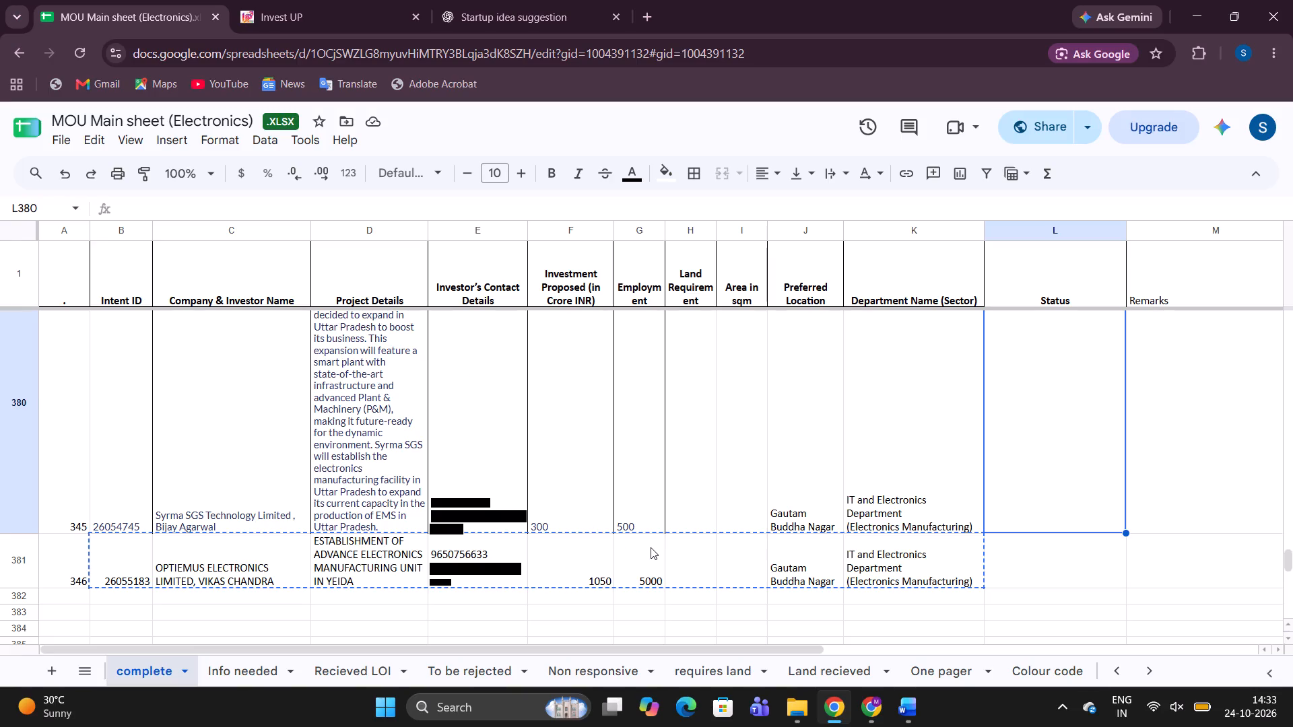
{"action": "key", "text": "ctrl+f"}
{"action": "key", "text": "ctrl+v"}
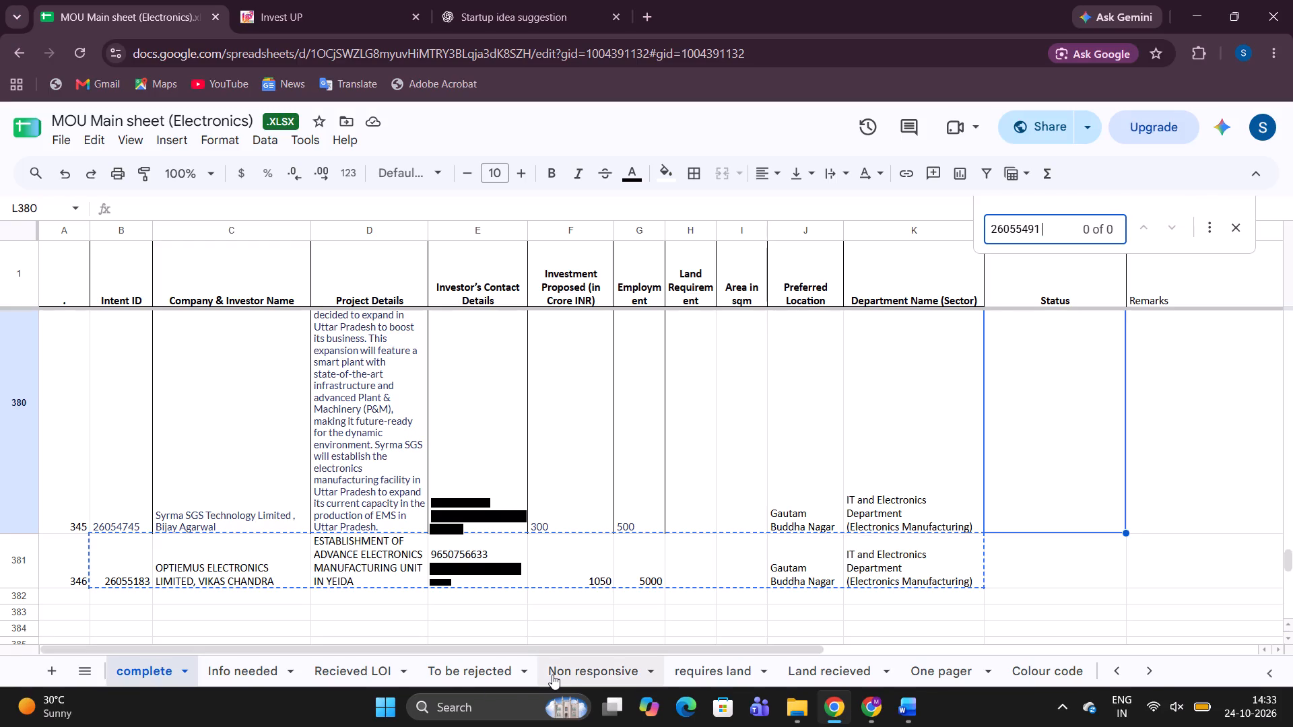
Look through the entries on the One pager sheet for Intent ID 26055491, and return to the complete sheet.
{"action": "left_click", "coordinate": [965, 674]}
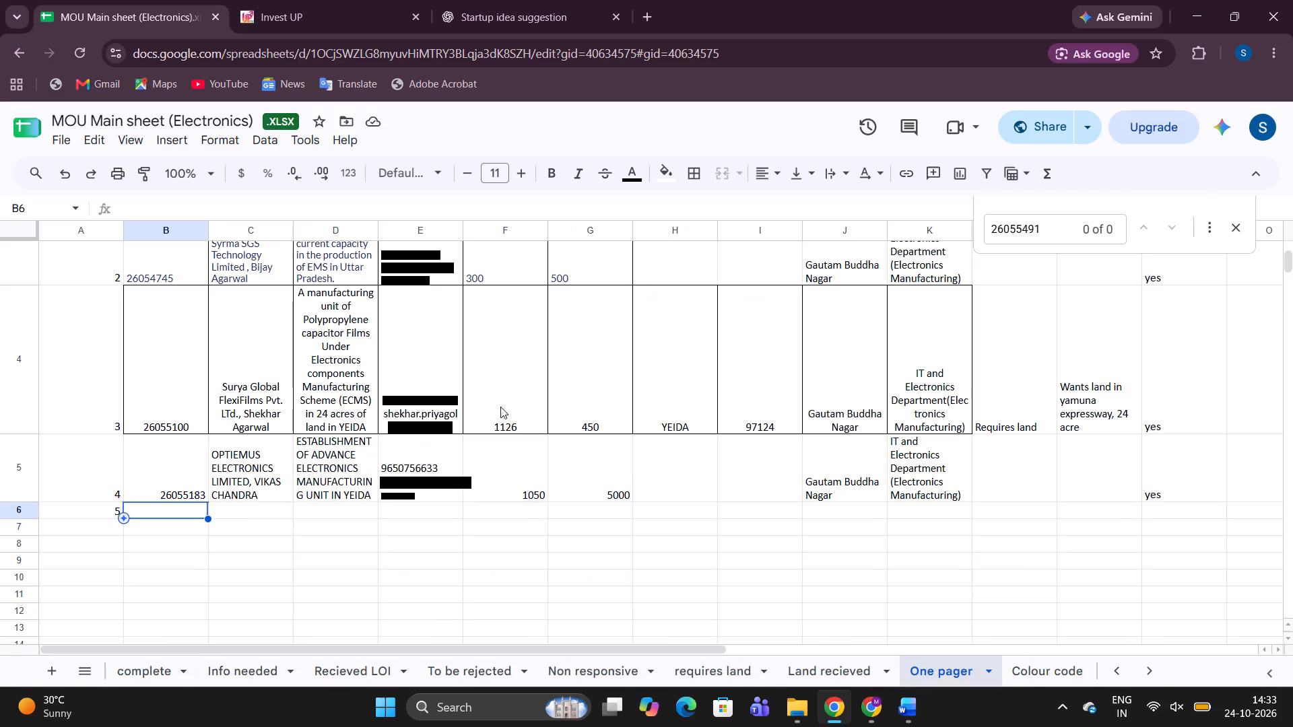
{"action": "scroll", "coordinate": [467, 397], "scroll_direction": "up", "scroll_amount": 6}
{"action": "scroll", "coordinate": [467, 397], "scroll_direction": "down", "scroll_amount": 3}
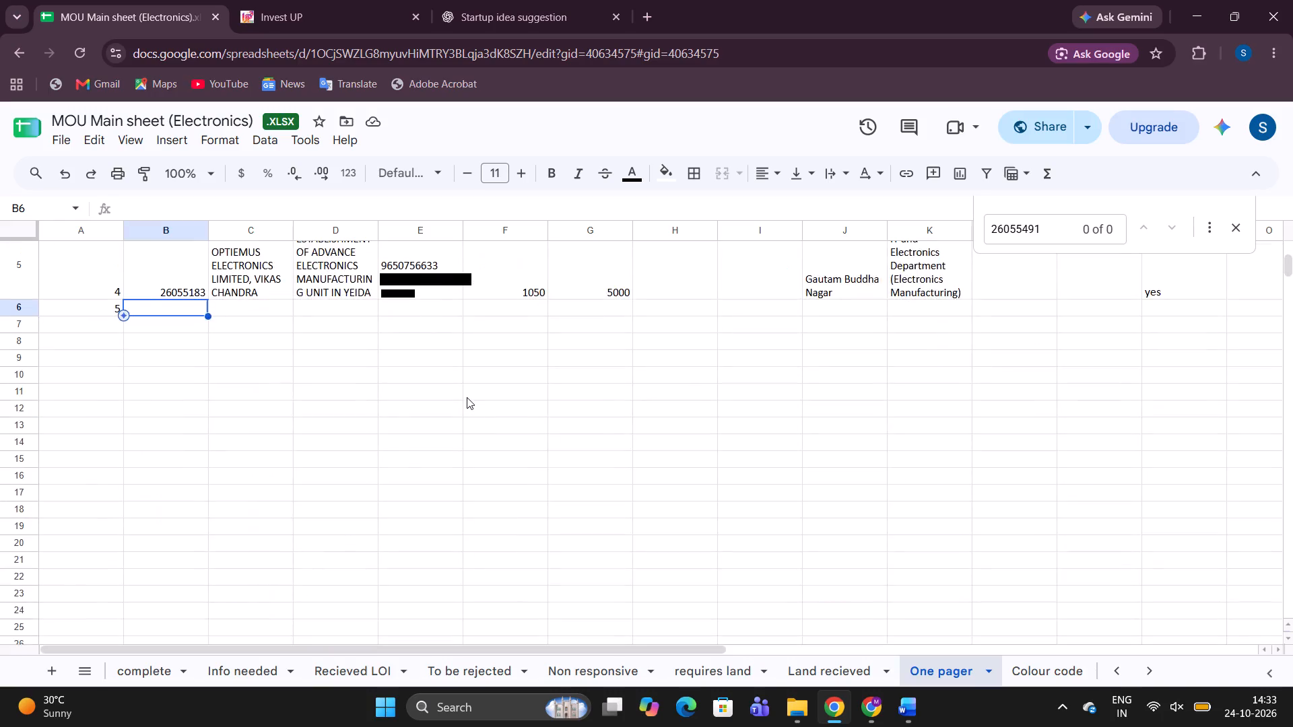
{"action": "scroll", "coordinate": [467, 397], "scroll_direction": "down", "scroll_amount": 3}
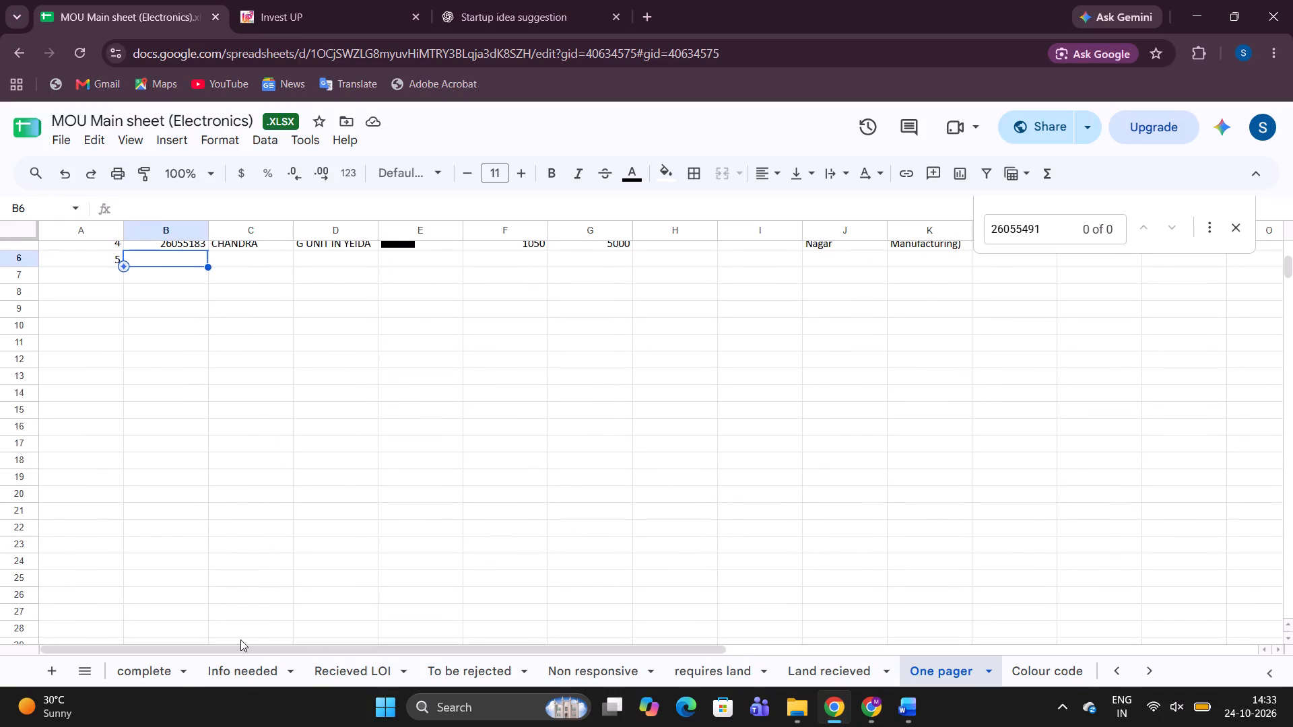
{"action": "left_click", "coordinate": [164, 678]}
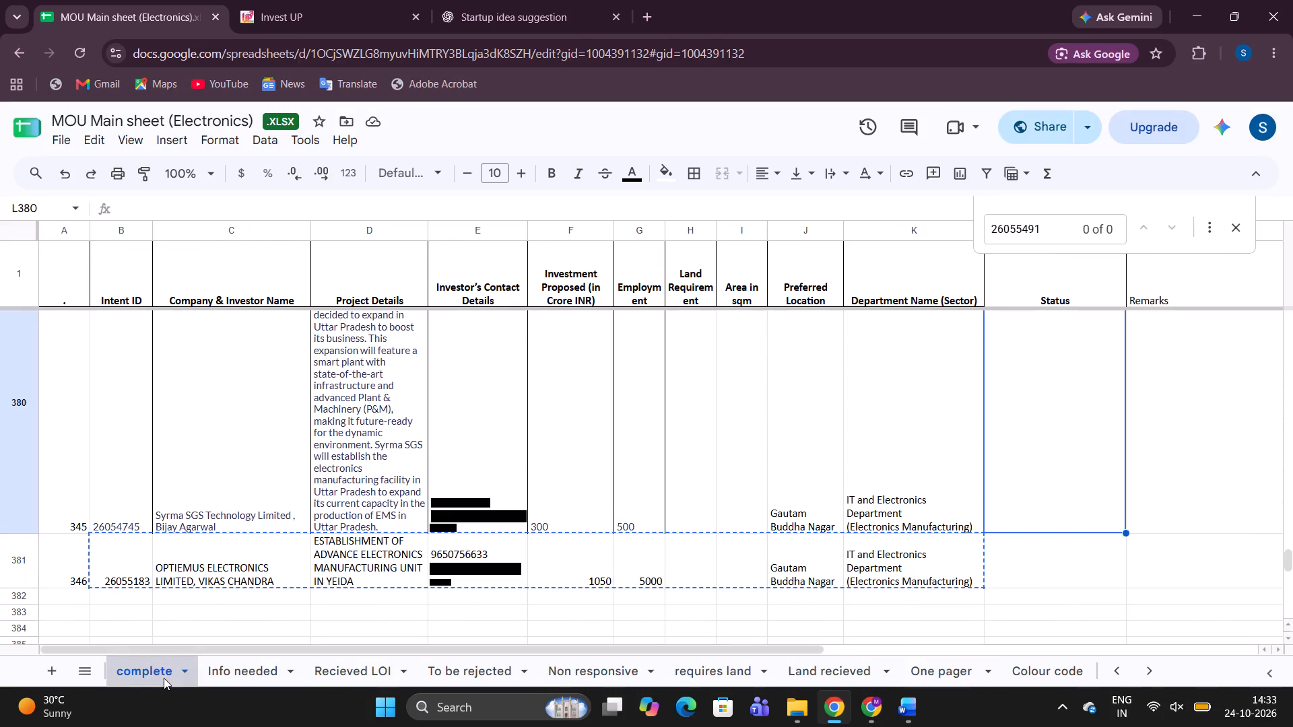
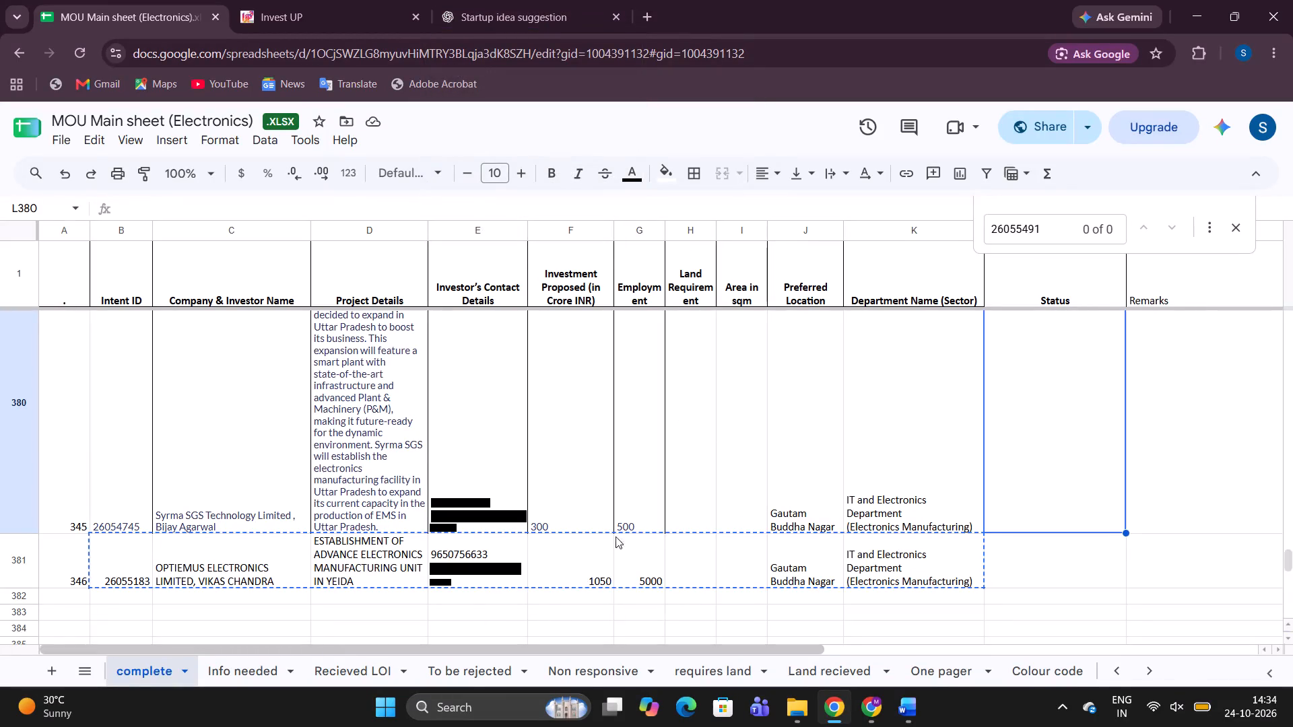
Copy the Intent ID 26055491 from the Lithcore Energy one-pager in Word and search for it in the Invest UP portal's received intents.
{"action": "left_click", "coordinate": [340, 4]}
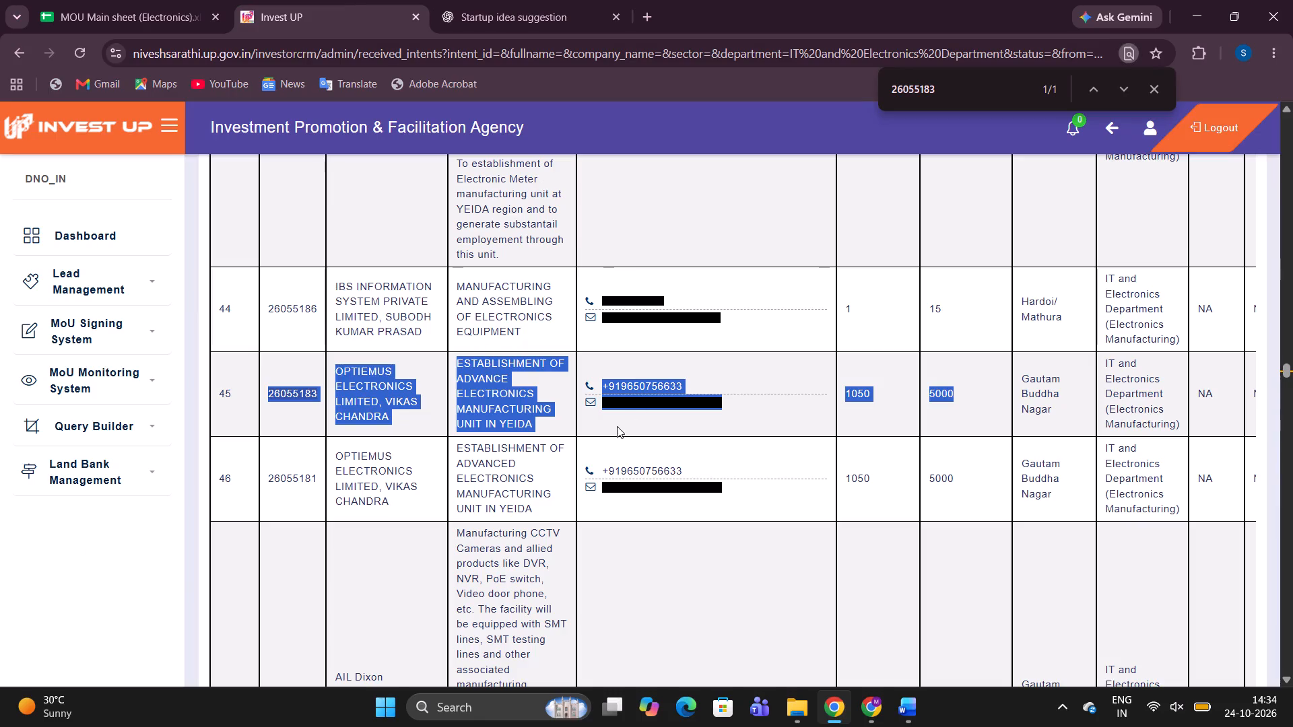
{"action": "left_click", "coordinate": [1158, 91]}
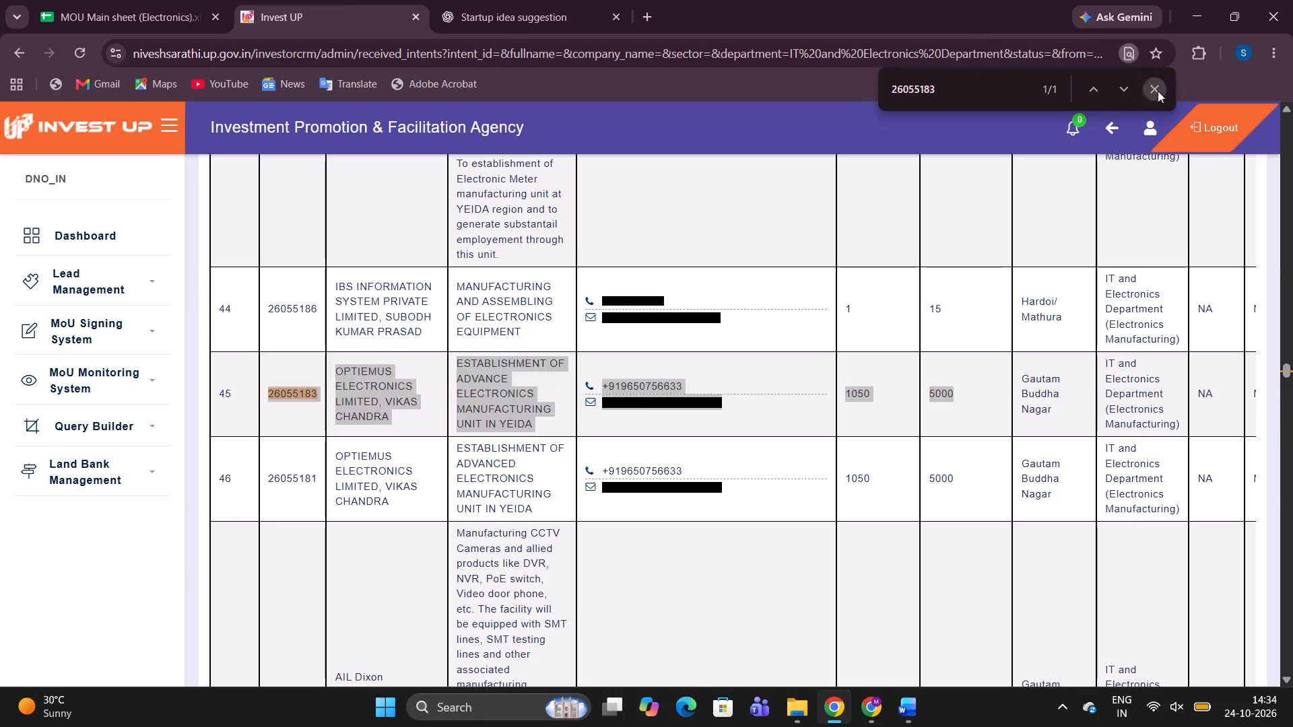
{"action": "key", "text": "ctrl+f"}
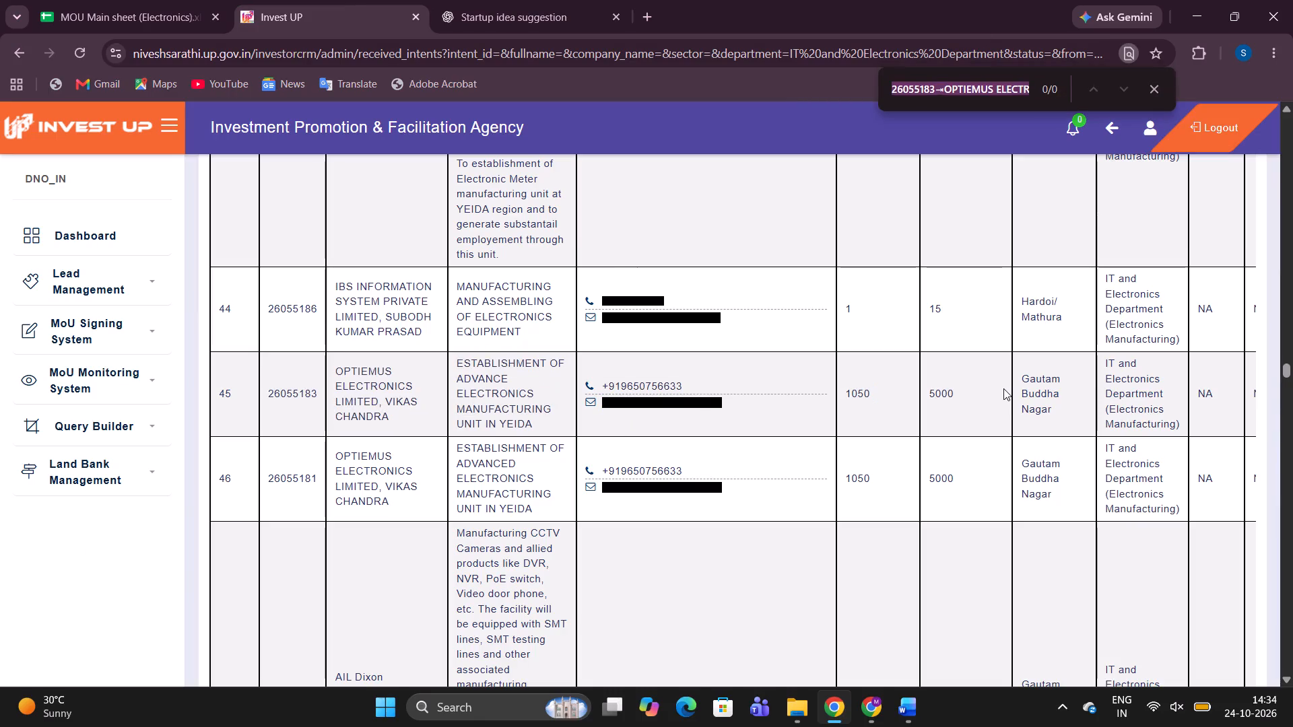
{"action": "key", "text": "BackSpace"}
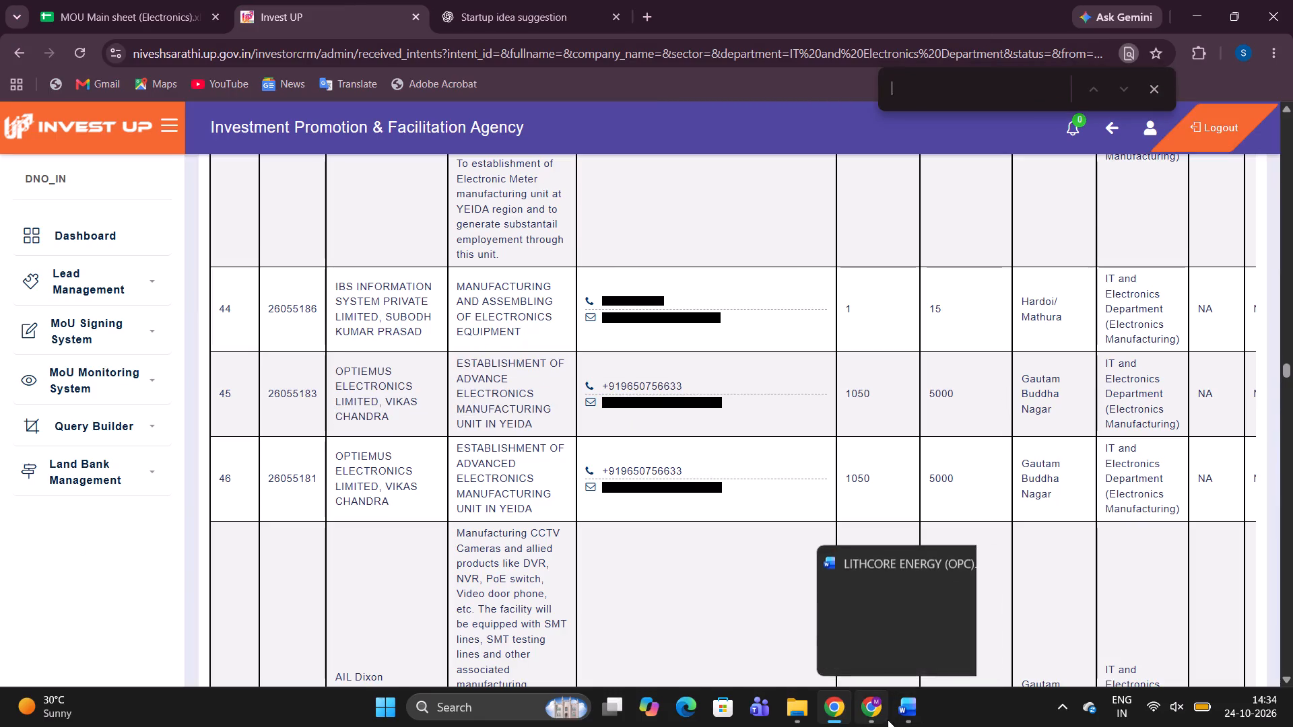
{"action": "left_click", "coordinate": [913, 714]}
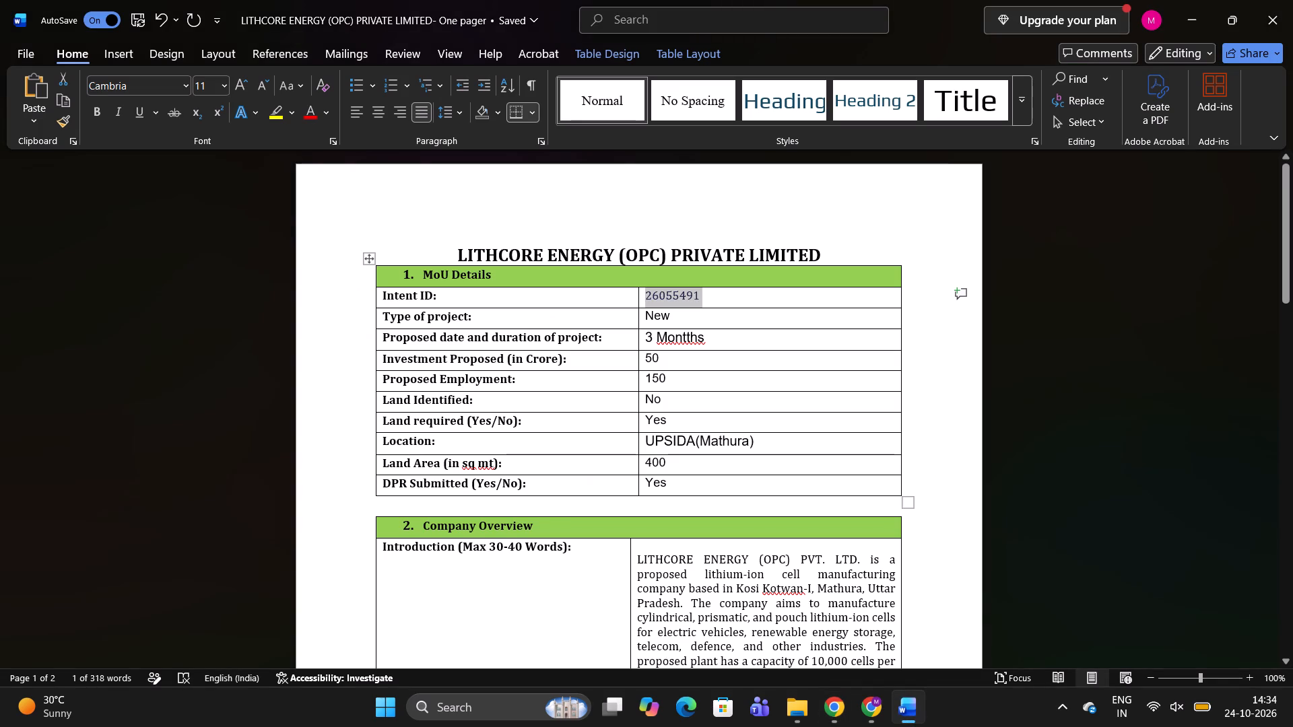
{"action": "left_click_drag", "start_coordinate": [733, 298], "coordinate": [654, 298]}
{"action": "left_click_drag", "start_coordinate": [654, 298], "coordinate": [644, 295]}
{"action": "key", "text": "ctrl+c"}
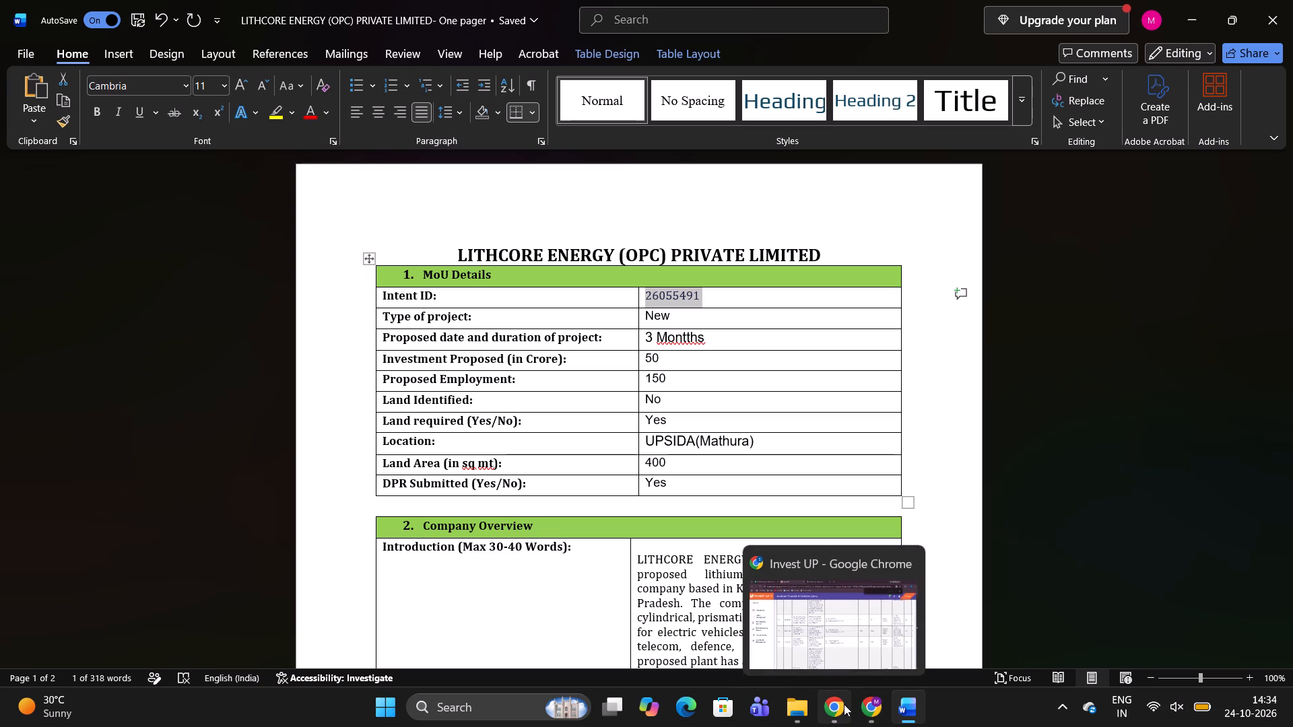
{"action": "left_click", "coordinate": [844, 649]}
{"action": "key", "text": "ctrl+v"}
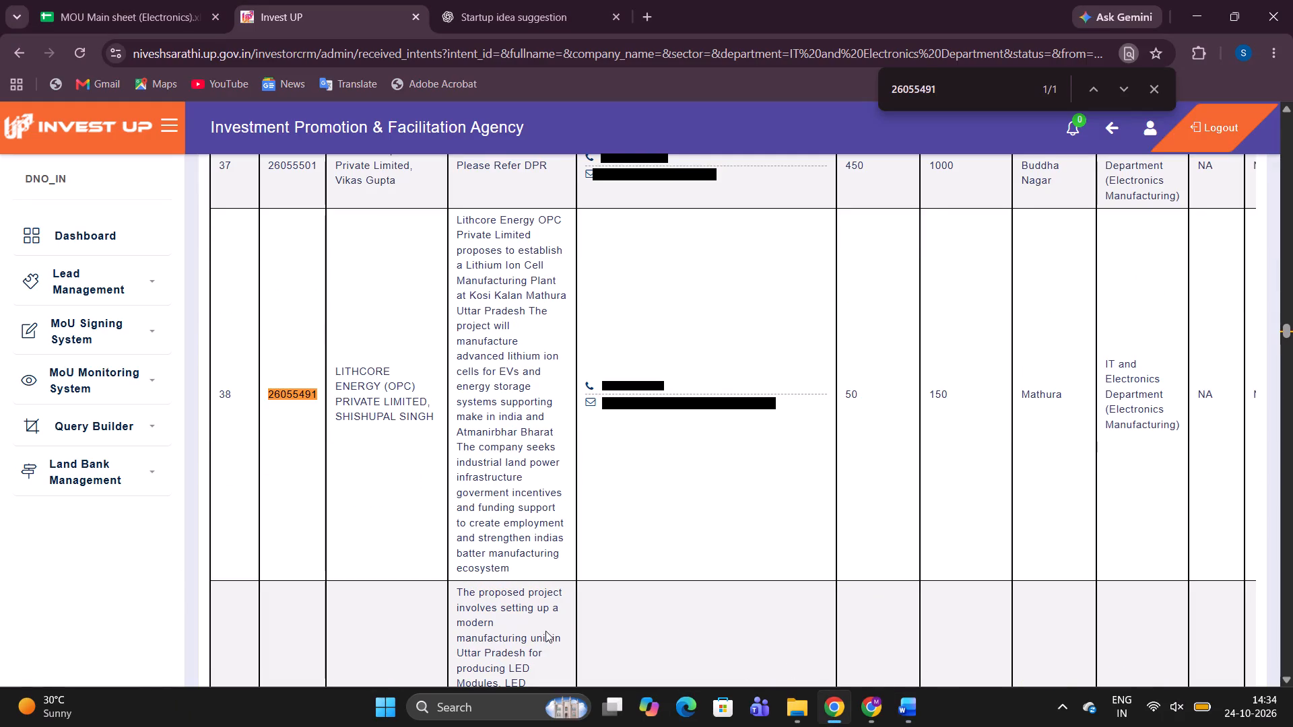
{"action": "scroll", "coordinate": [1062, 469], "scroll_direction": "left", "scroll_amount": 1}
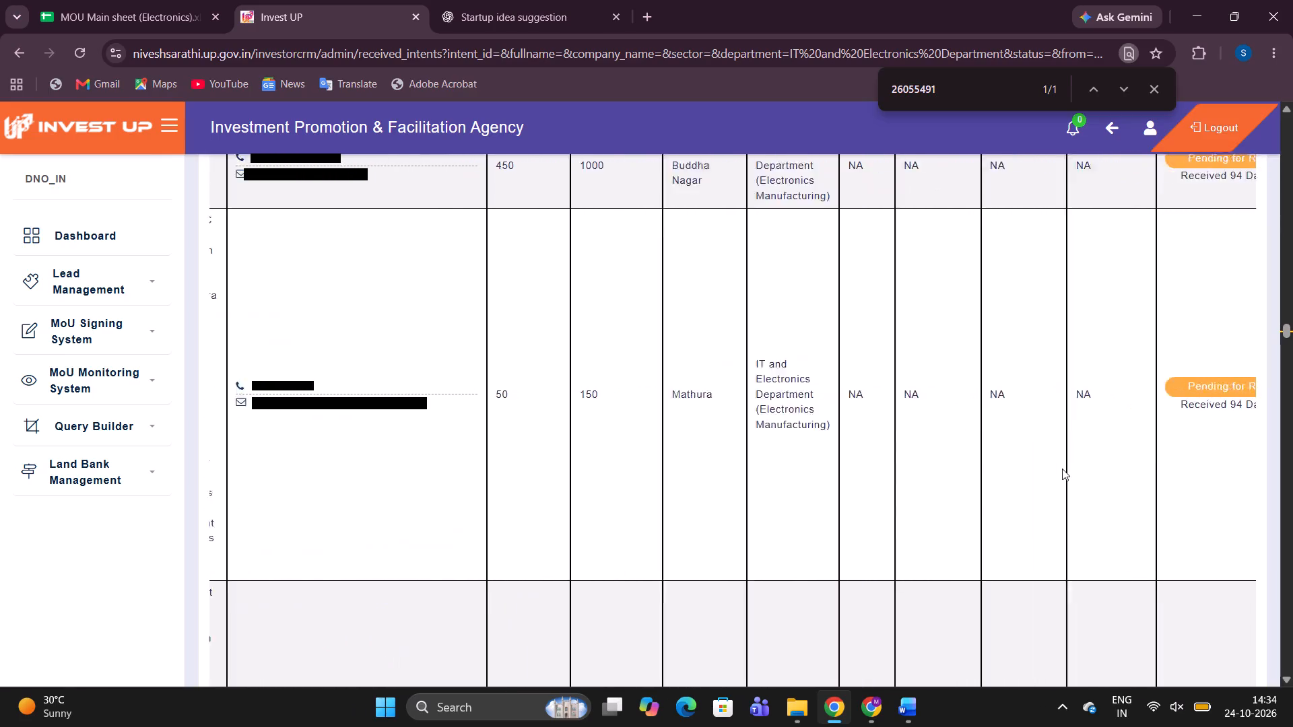
{"action": "scroll", "coordinate": [1062, 469], "scroll_direction": "left", "scroll_amount": 1}
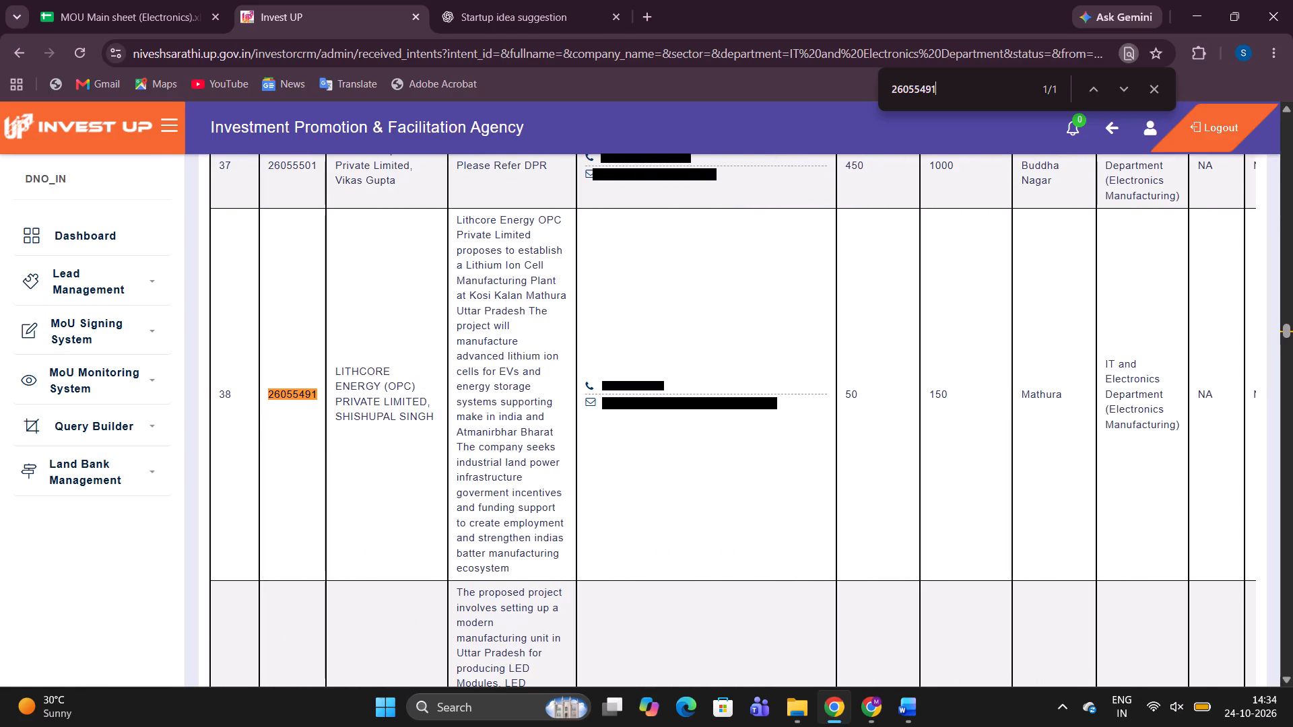
Number row 382 of the complete sheet 347 and paste in Lithcore Energy's portal details, from Intent ID through employment, starting at column B.
{"action": "left_click_drag", "start_coordinate": [269, 395], "coordinate": [991, 424]}
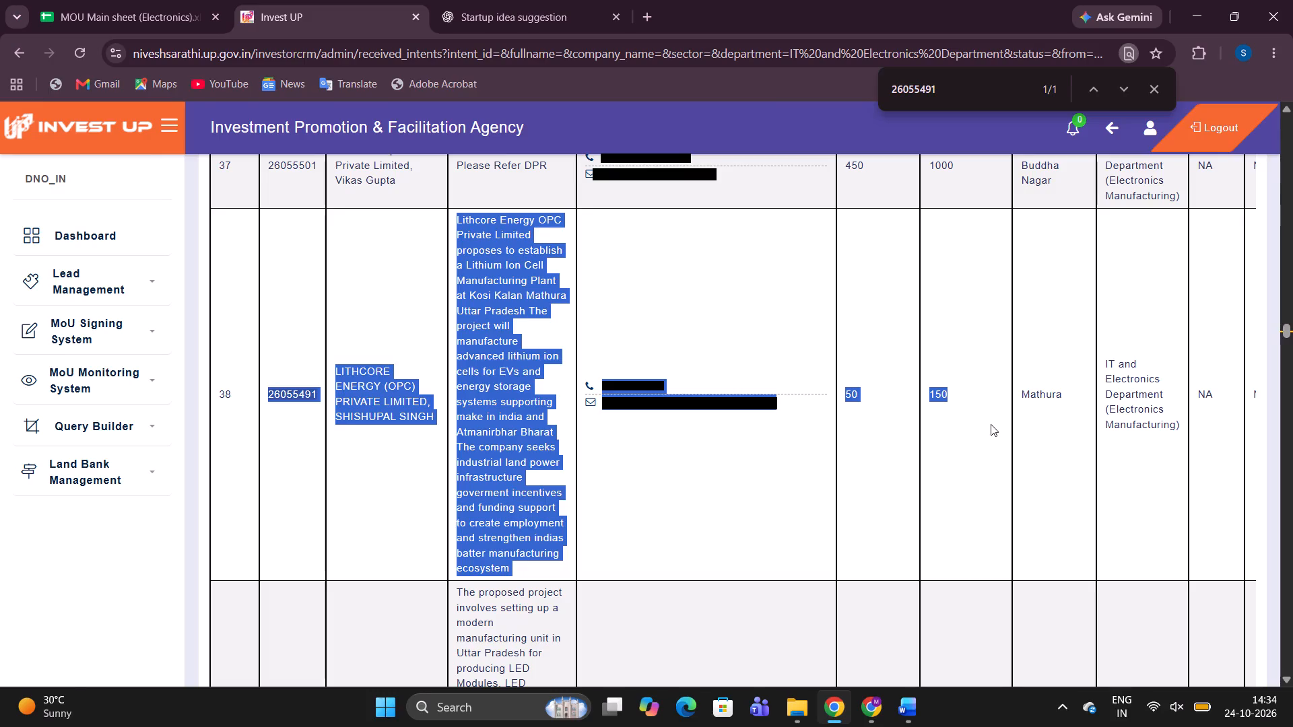
{"action": "key", "text": "ctrl+c"}
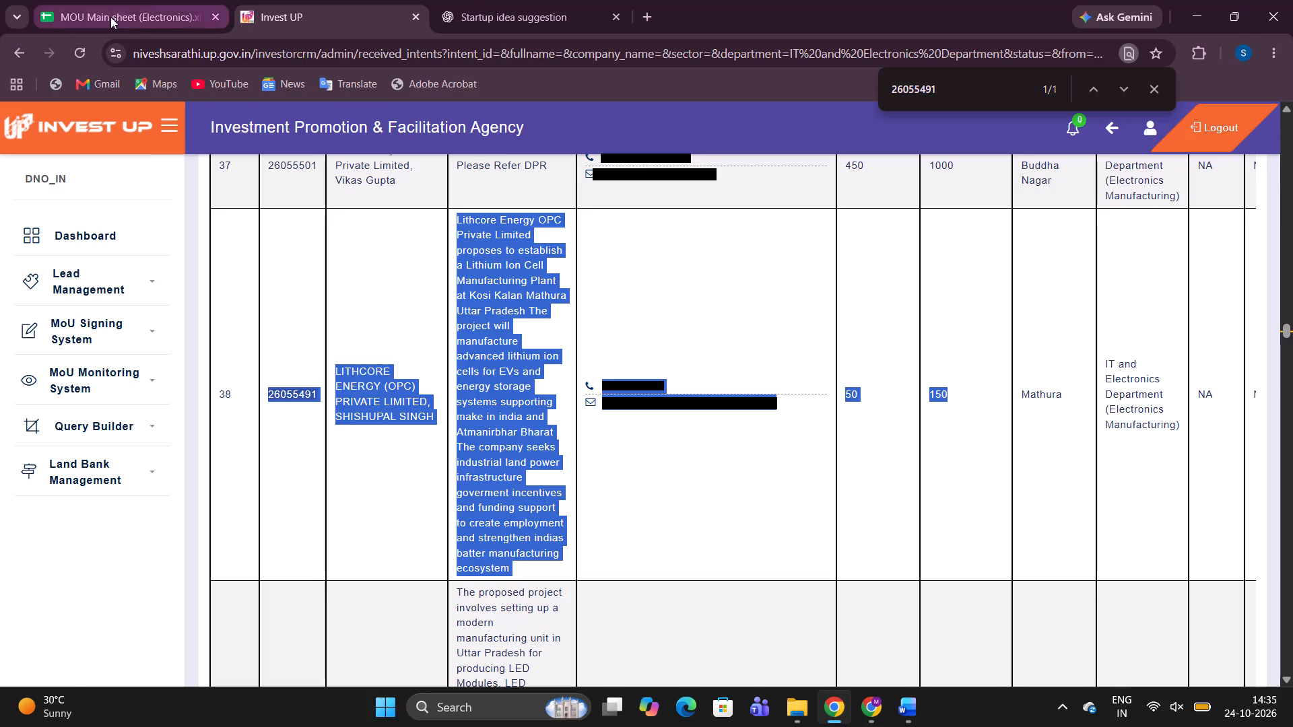
{"action": "left_click", "coordinate": [110, 17]}
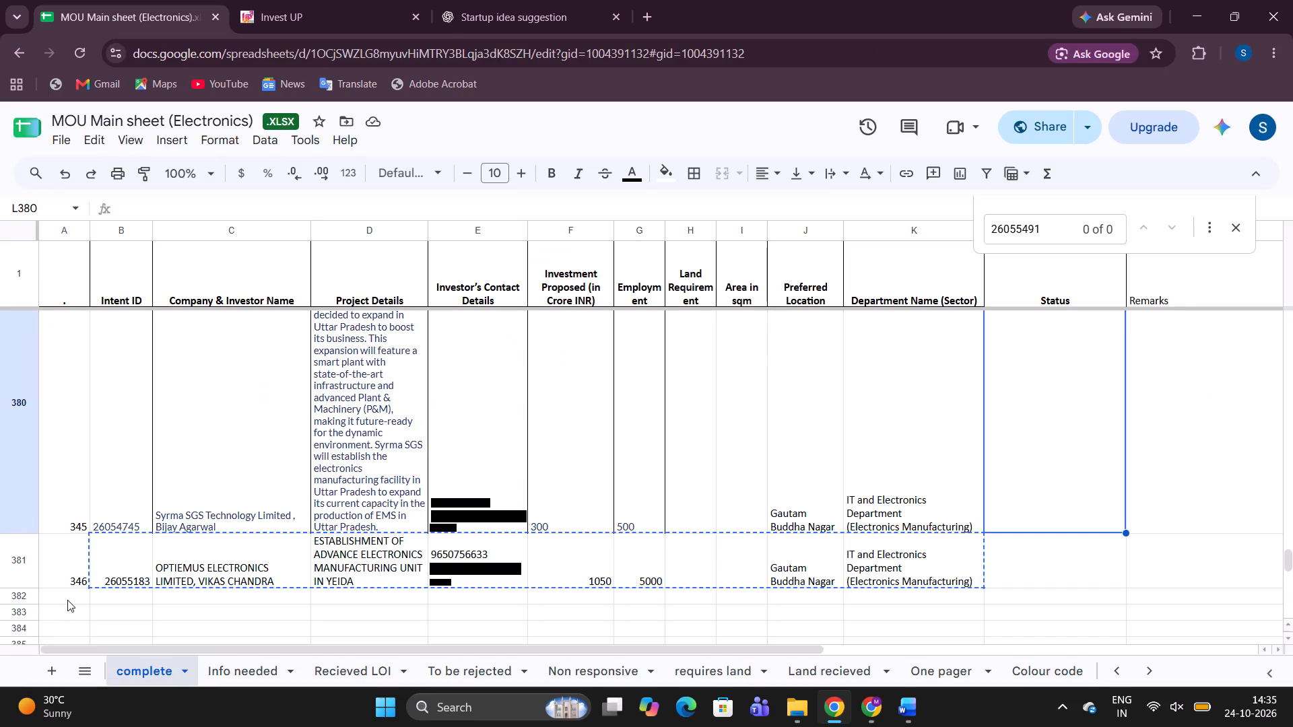
{"action": "left_click", "coordinate": [67, 595]}
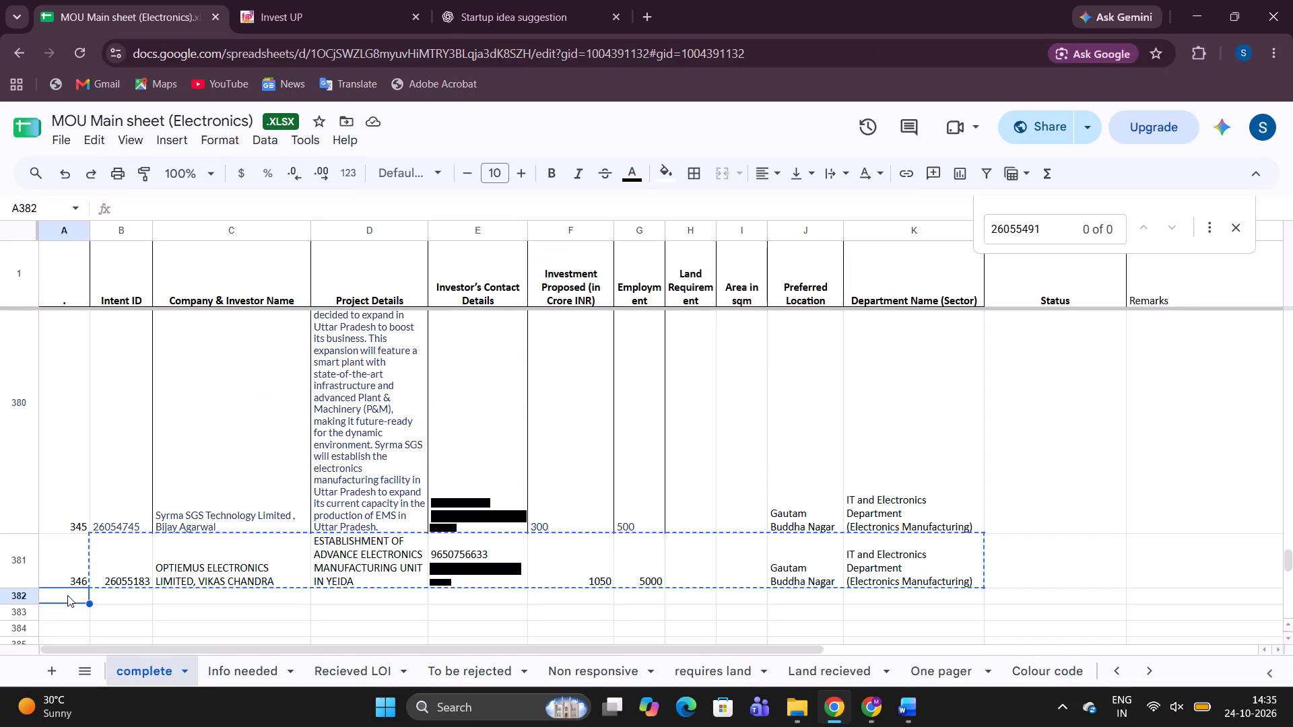
{"action": "type", "text": "347"}
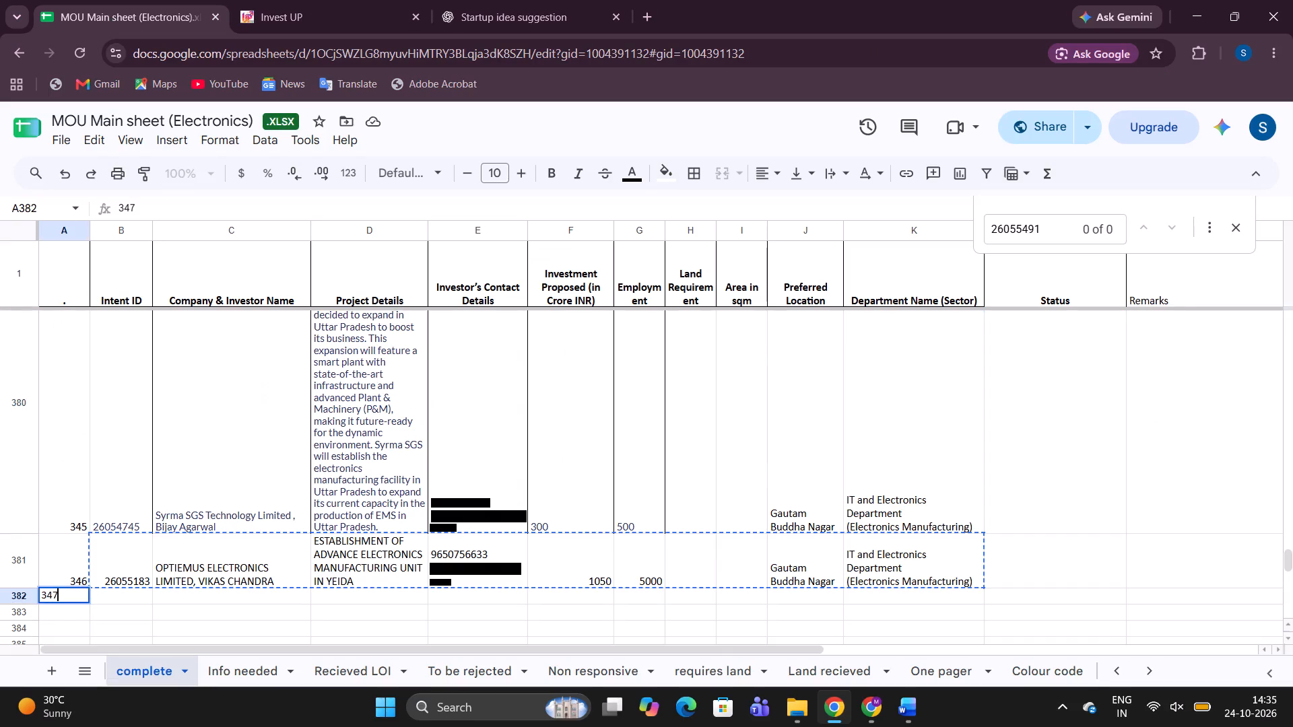
{"action": "key", "text": "Right"}
{"action": "key", "text": "ctrl+v"}
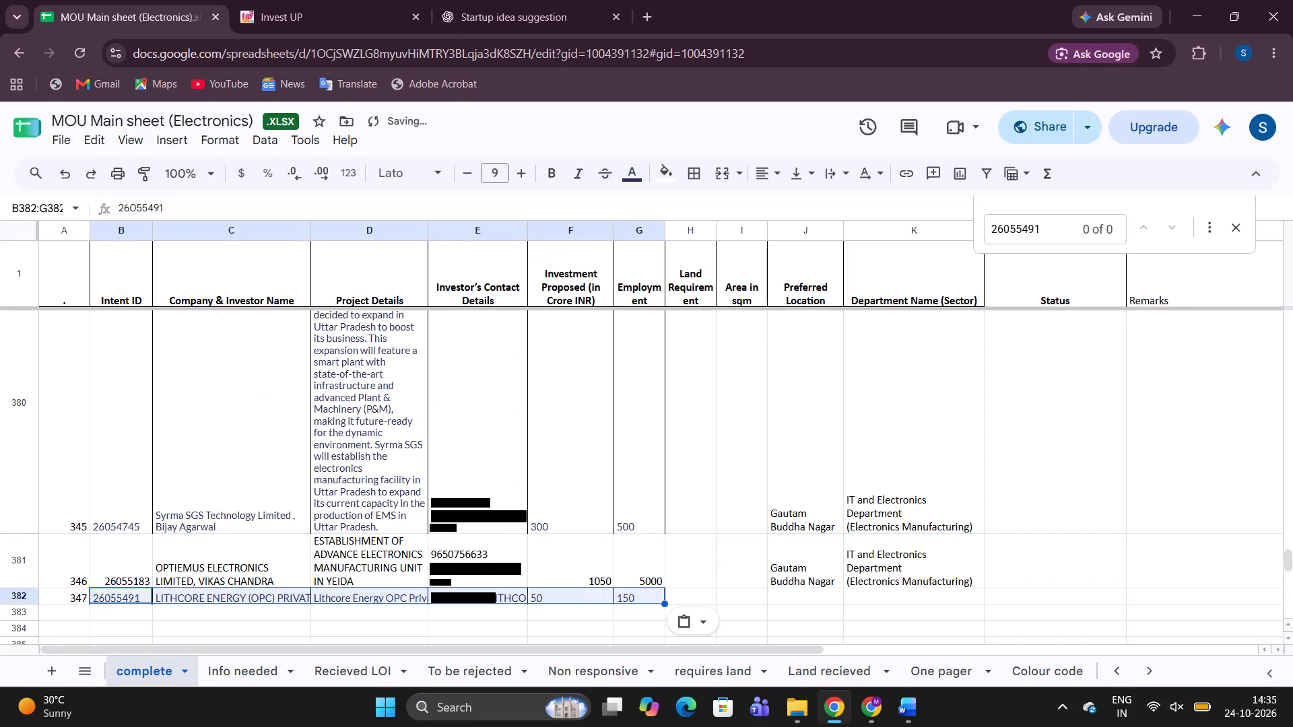
Wrap the text of the pasted Lithcore Energy cells B382:G382.
{"action": "left_click", "coordinate": [844, 172]}
{"action": "left_click", "coordinate": [863, 215]}
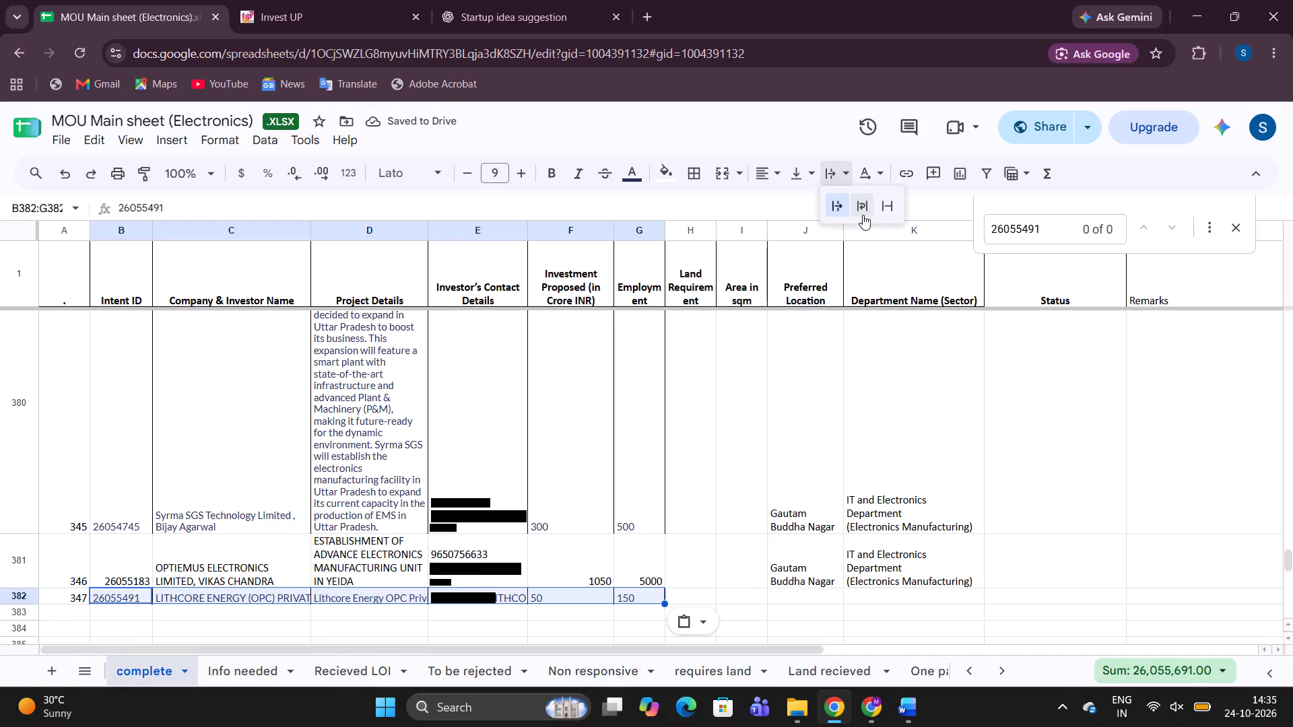
{"action": "scroll", "coordinate": [486, 479], "scroll_direction": "down", "scroll_amount": 1}
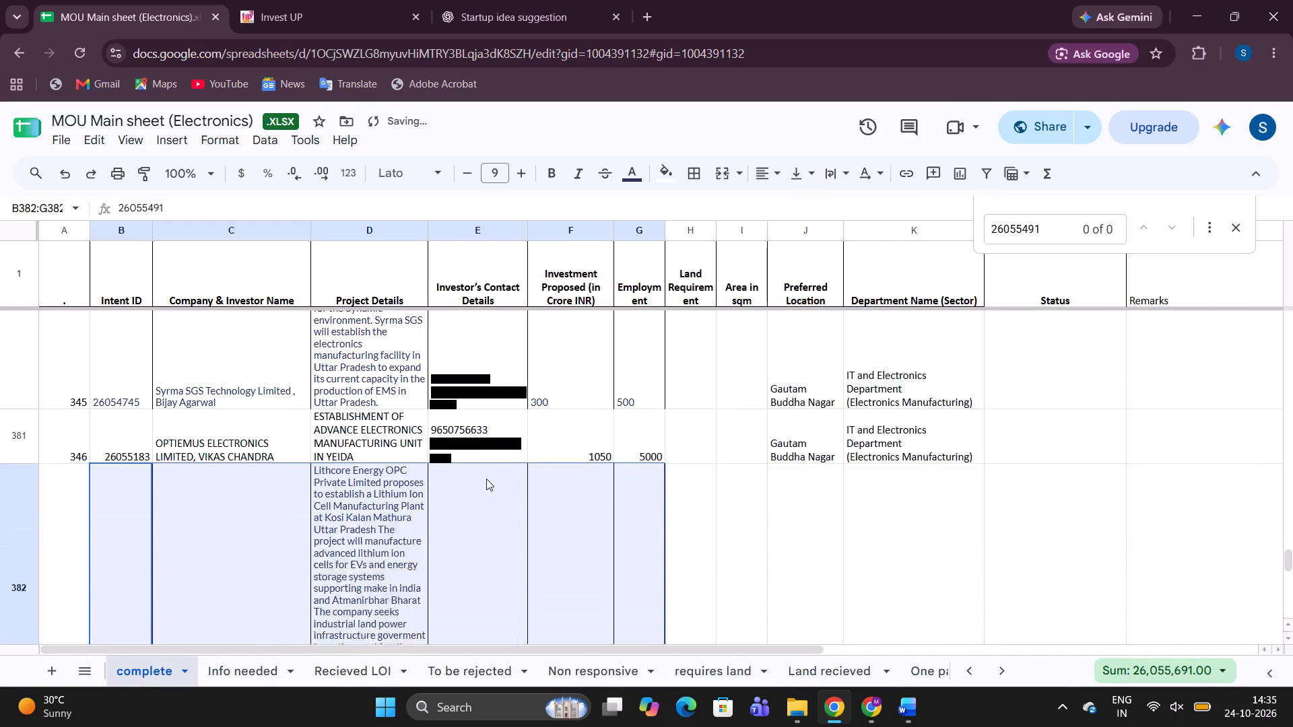
{"action": "scroll", "coordinate": [486, 479], "scroll_direction": "down", "scroll_amount": 1}
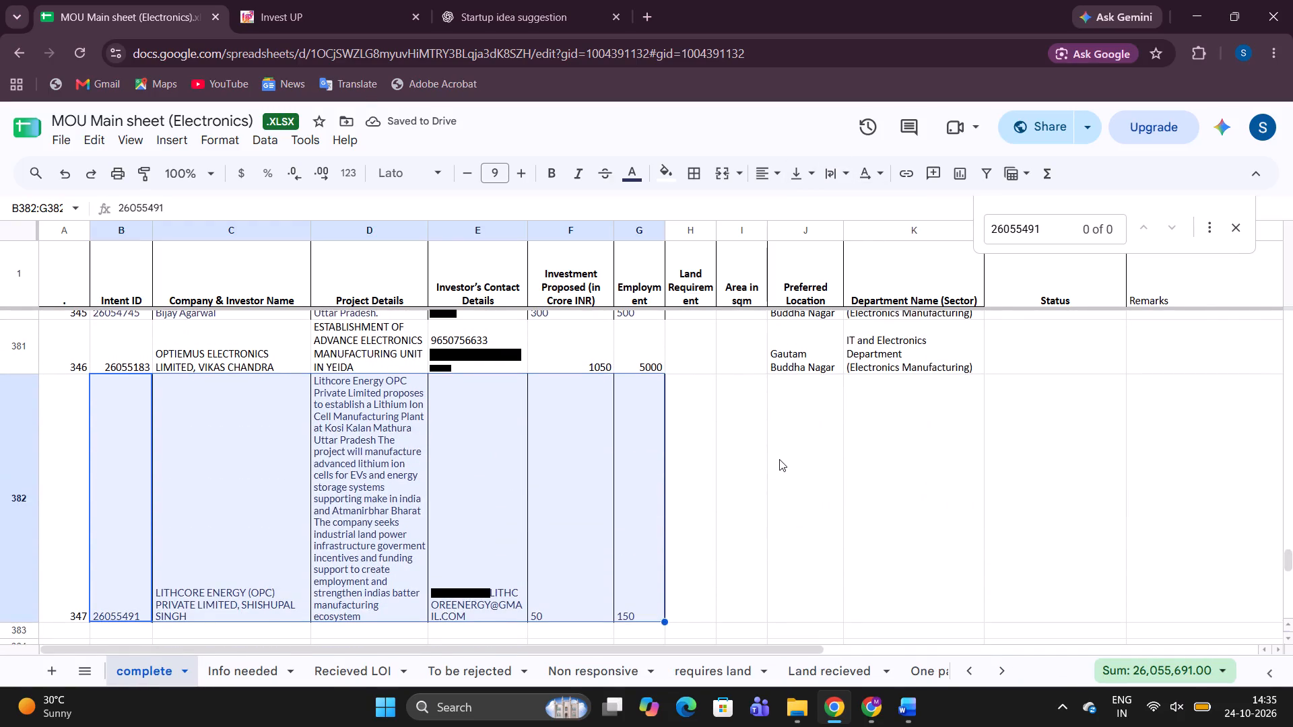
Copy Lithcore Energy's location Mathura and its IT and Electronics department from the Invest UP portal into J382:K382 of the complete sheet.
{"action": "left_click", "coordinate": [779, 459]}
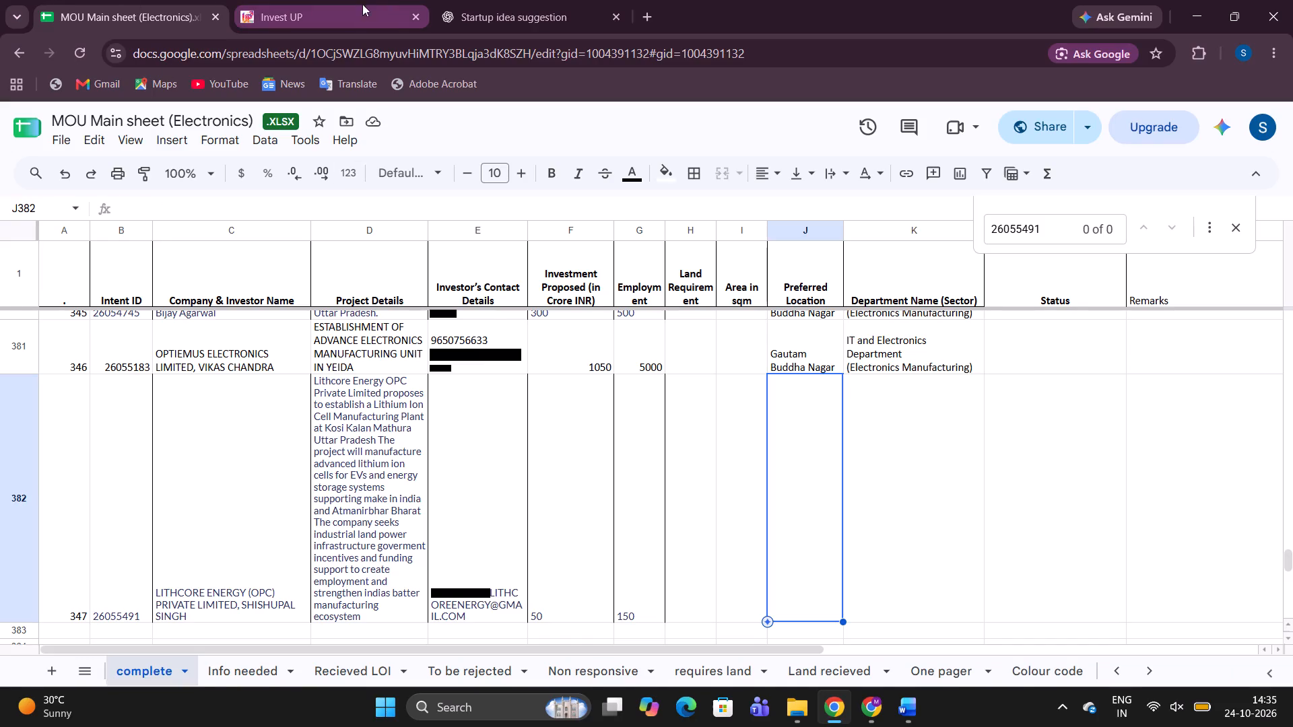
{"action": "left_click", "coordinate": [355, 3]}
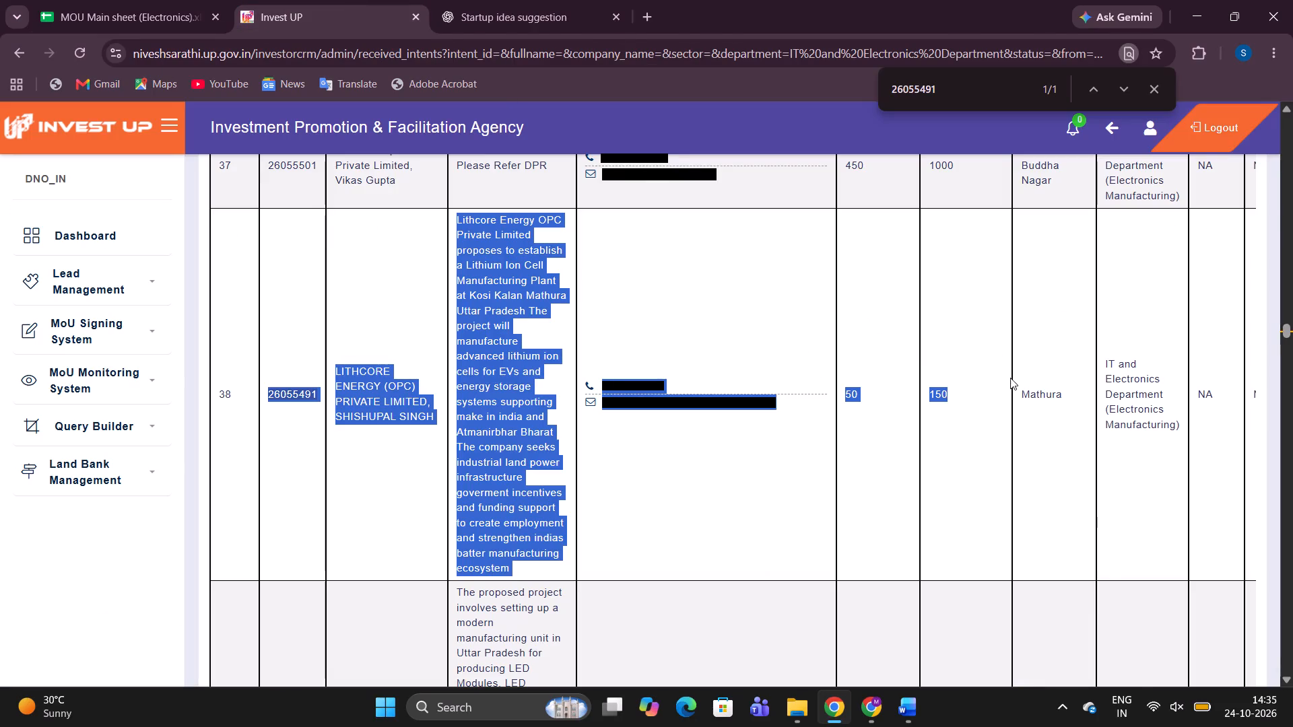
{"action": "left_click_drag", "start_coordinate": [1023, 392], "coordinate": [1158, 399]}
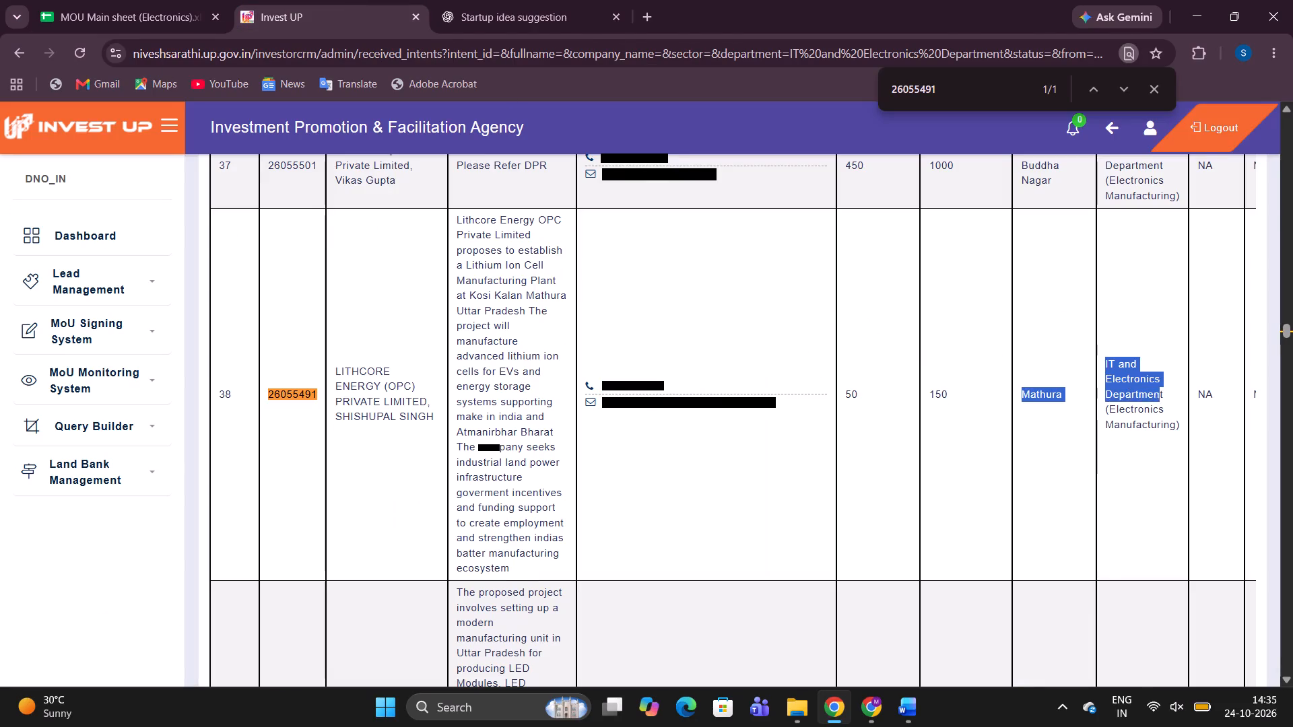
{"action": "left_click_drag", "start_coordinate": [1158, 399], "coordinate": [1179, 435]}
{"action": "key", "text": "ctrl+c"}
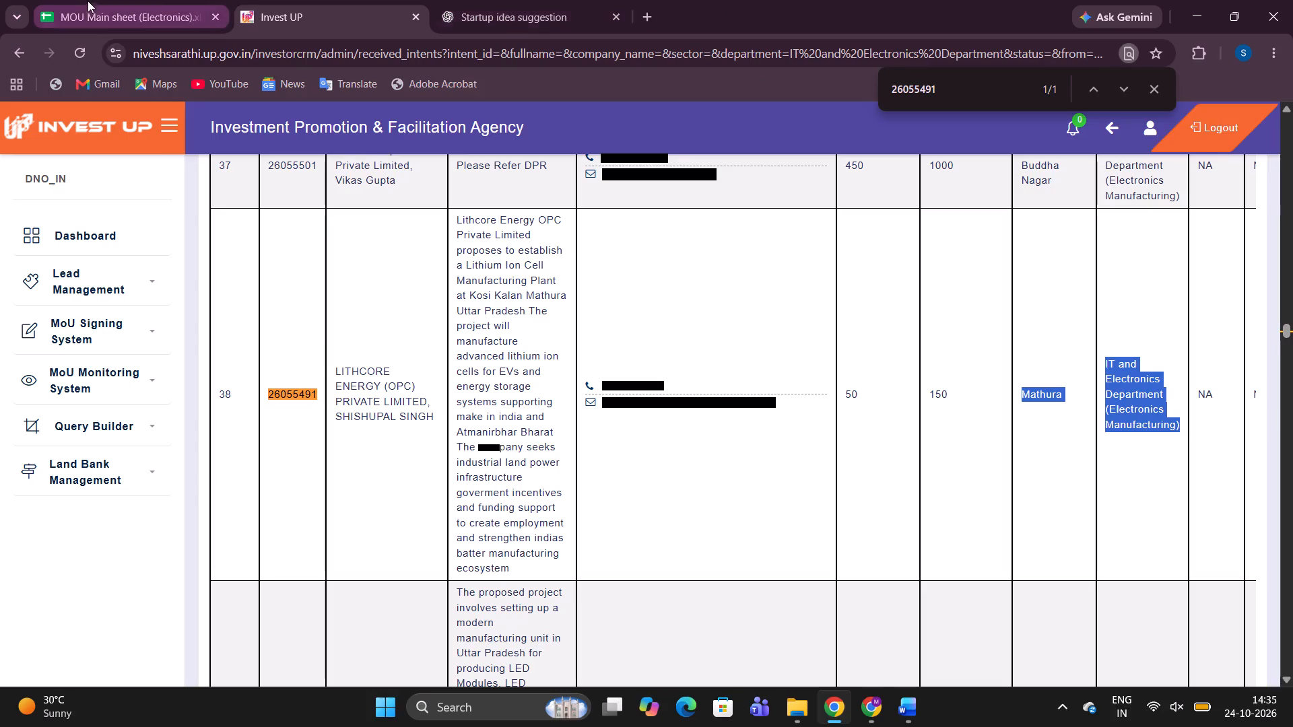
{"action": "left_click", "coordinate": [99, 15]}
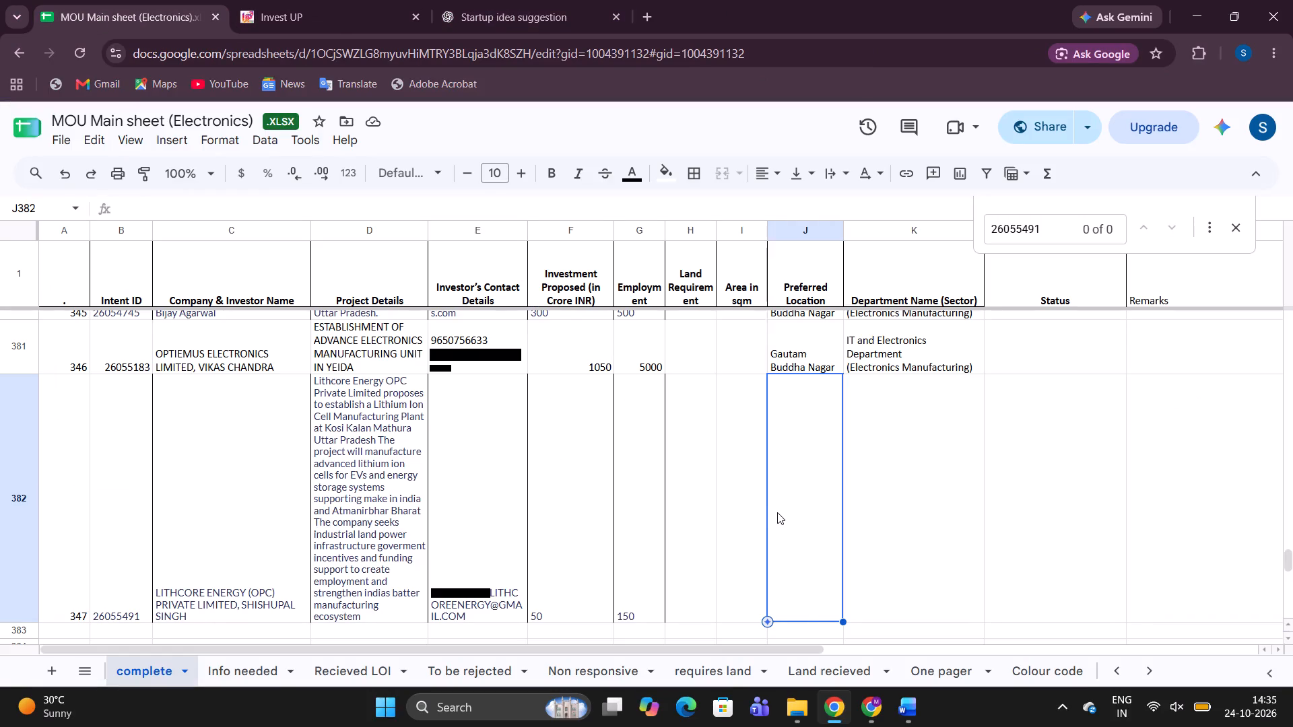
{"action": "key", "text": "ctrl+v"}
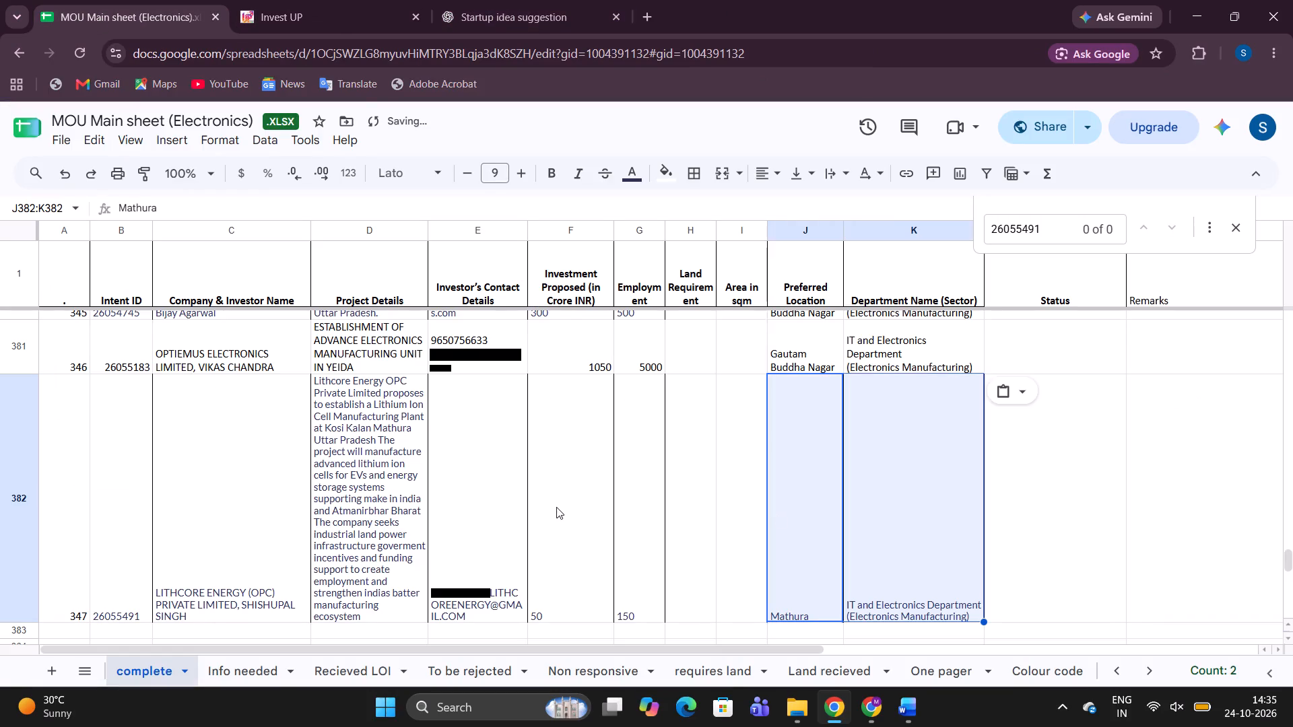
{"action": "left_click", "coordinate": [561, 510]}
Enter the serial number 348 in cell A383, below the Lithcore Energy row.
{"action": "scroll", "coordinate": [561, 510], "scroll_direction": "down", "scroll_amount": 2}
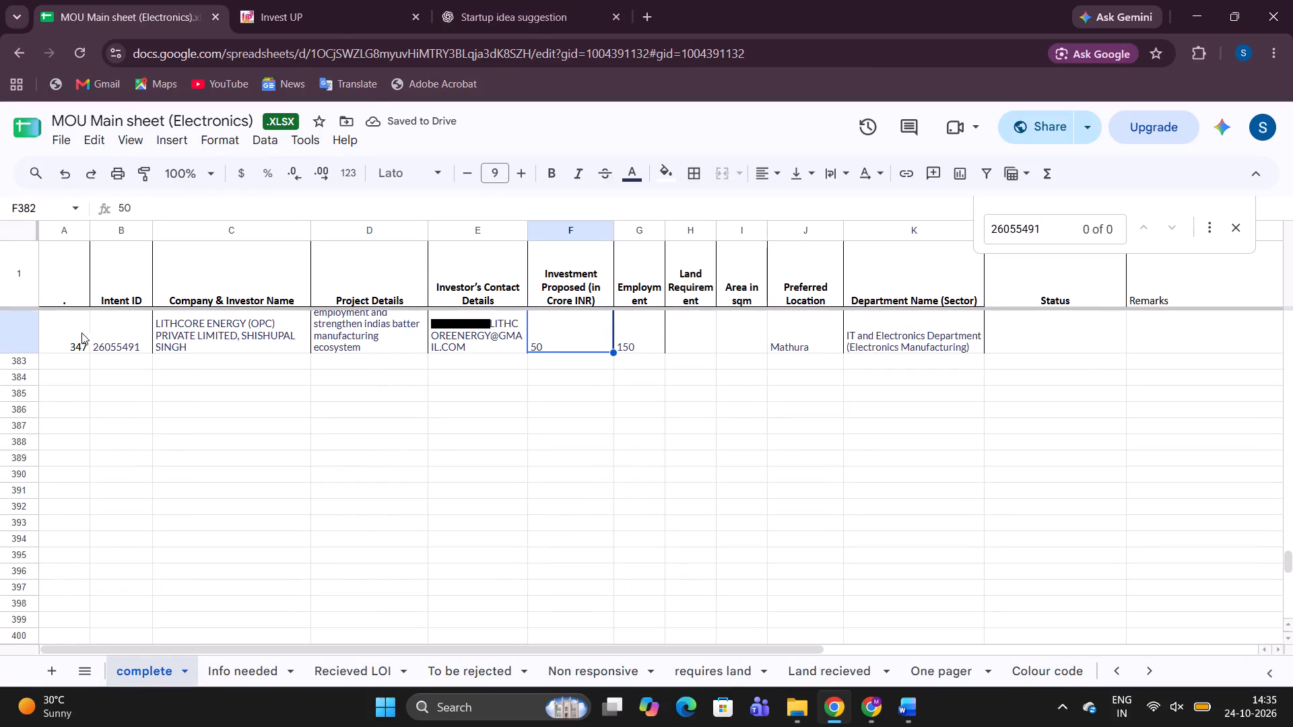
{"action": "left_click", "coordinate": [73, 353]}
{"action": "left_click", "coordinate": [73, 363]}
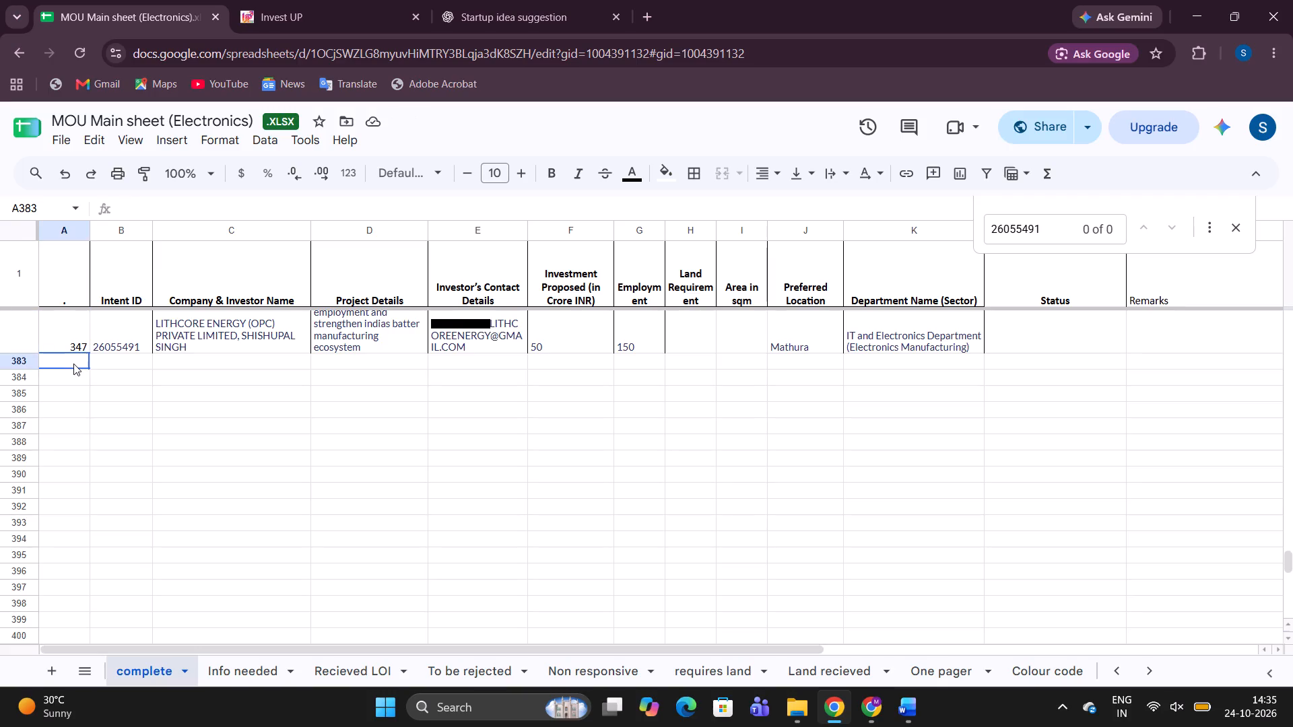
{"action": "type", "text": "348"}
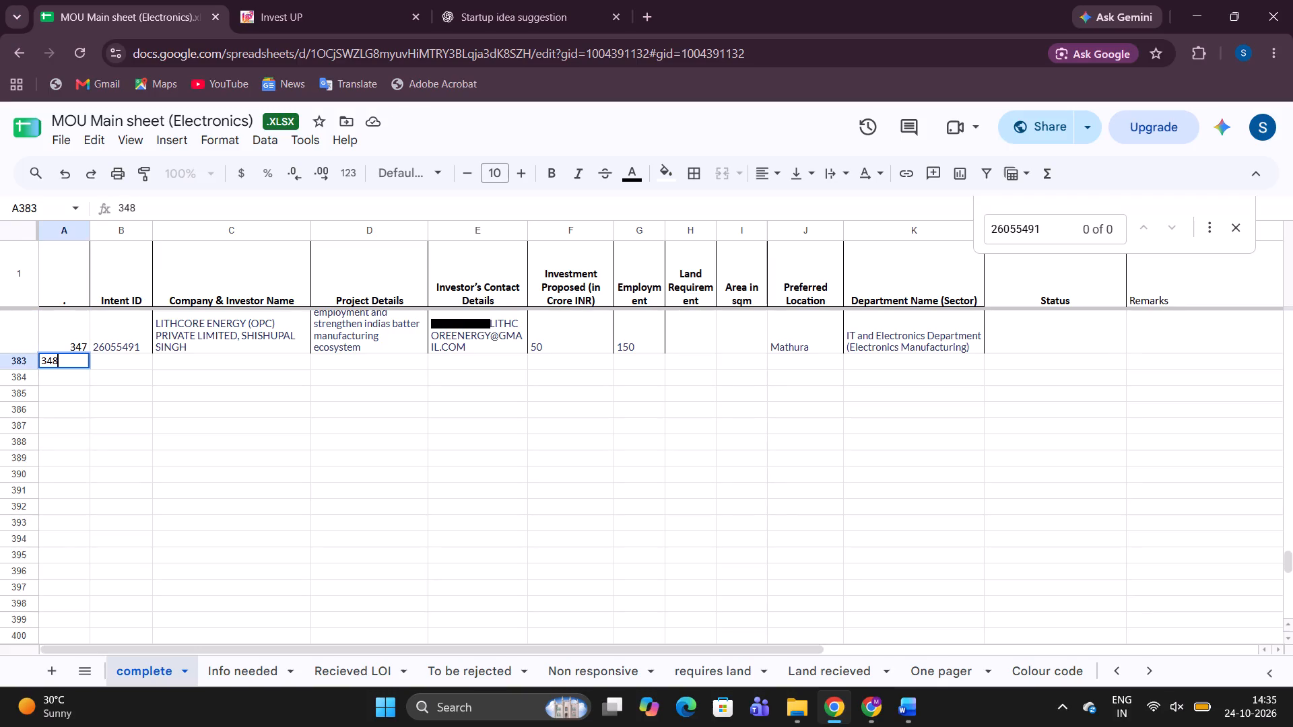
Copy the Lithcore Energy row A382:K382 from the complete sheet and paste it into row 6 of the One pager sheet, starting at column B.
{"action": "left_click_drag", "start_coordinate": [56, 329], "coordinate": [476, 344]}
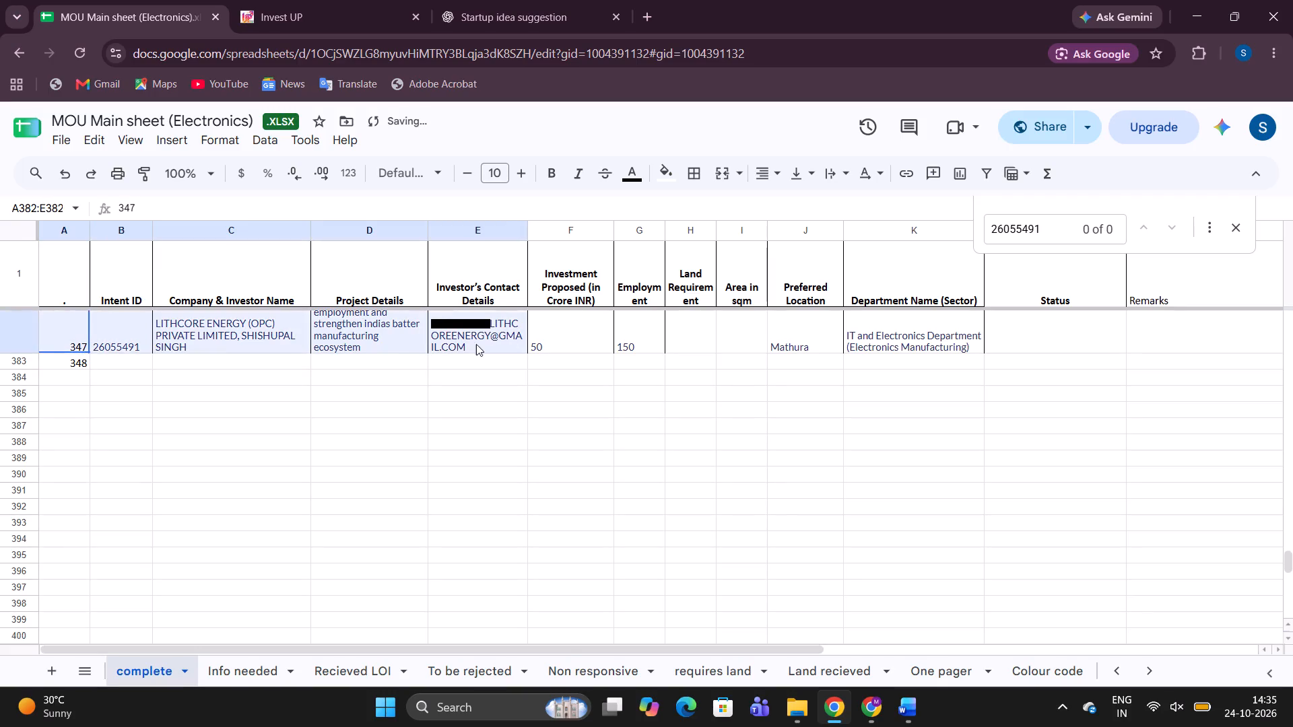
{"action": "left_click_drag", "start_coordinate": [476, 344], "coordinate": [741, 340]}
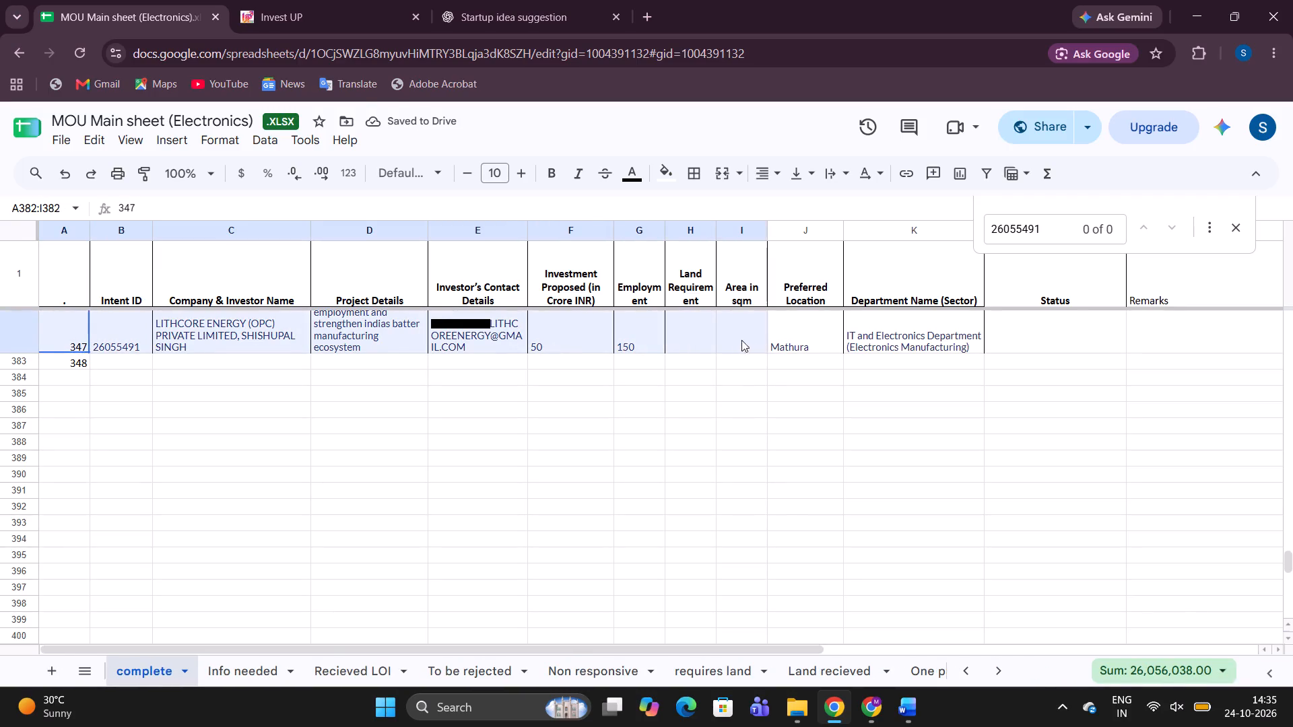
{"action": "left_click_drag", "start_coordinate": [741, 340], "coordinate": [888, 340]}
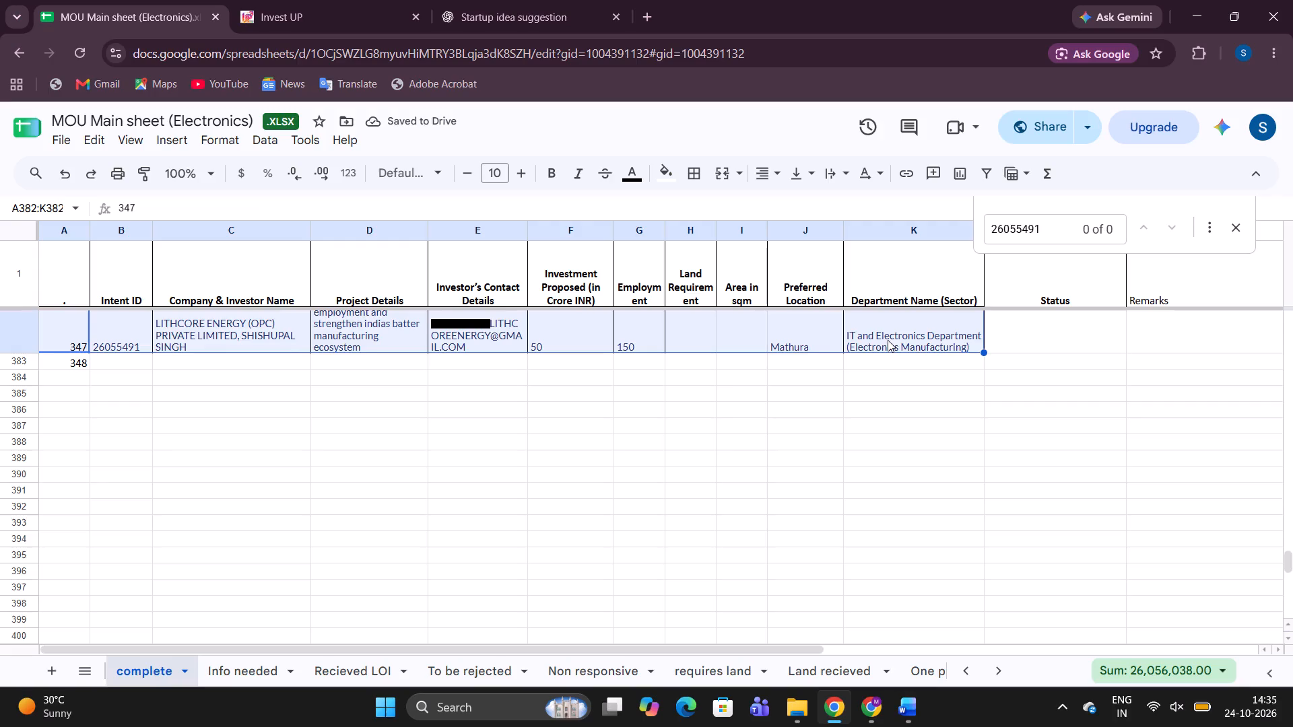
{"action": "key", "text": "ctrl+c"}
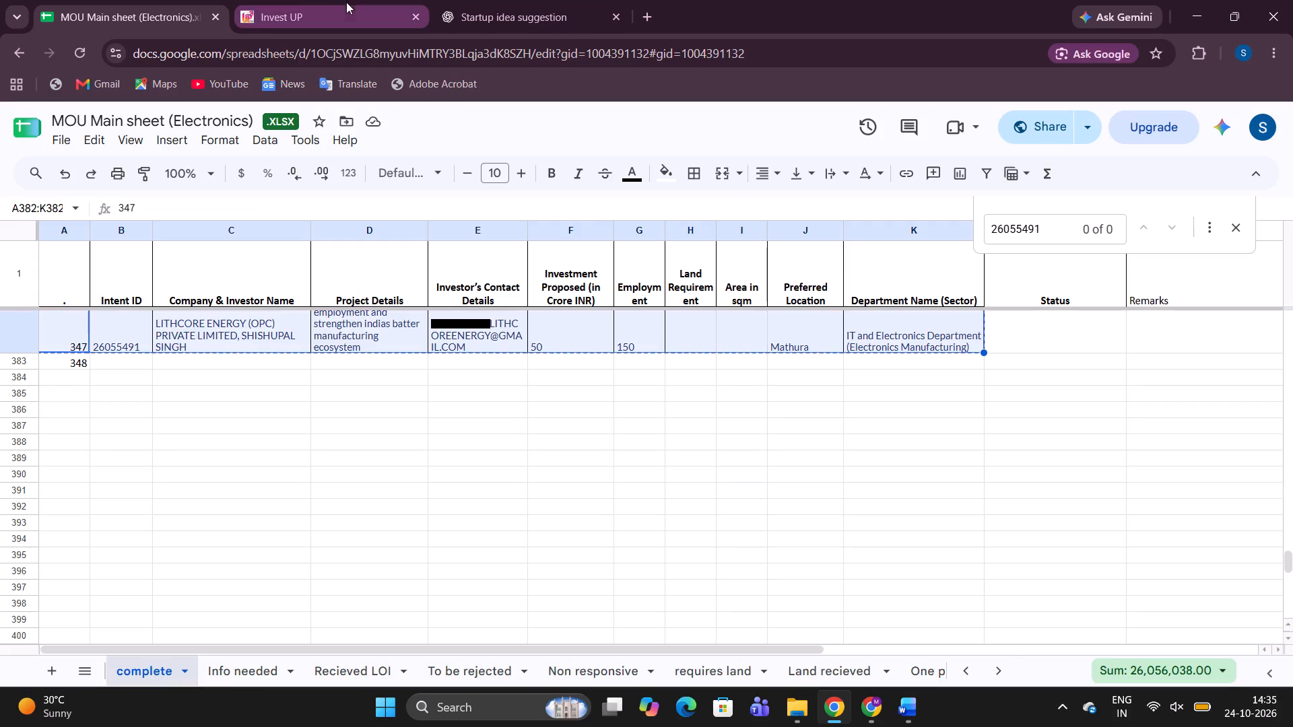
{"action": "left_click", "coordinate": [315, 0]}
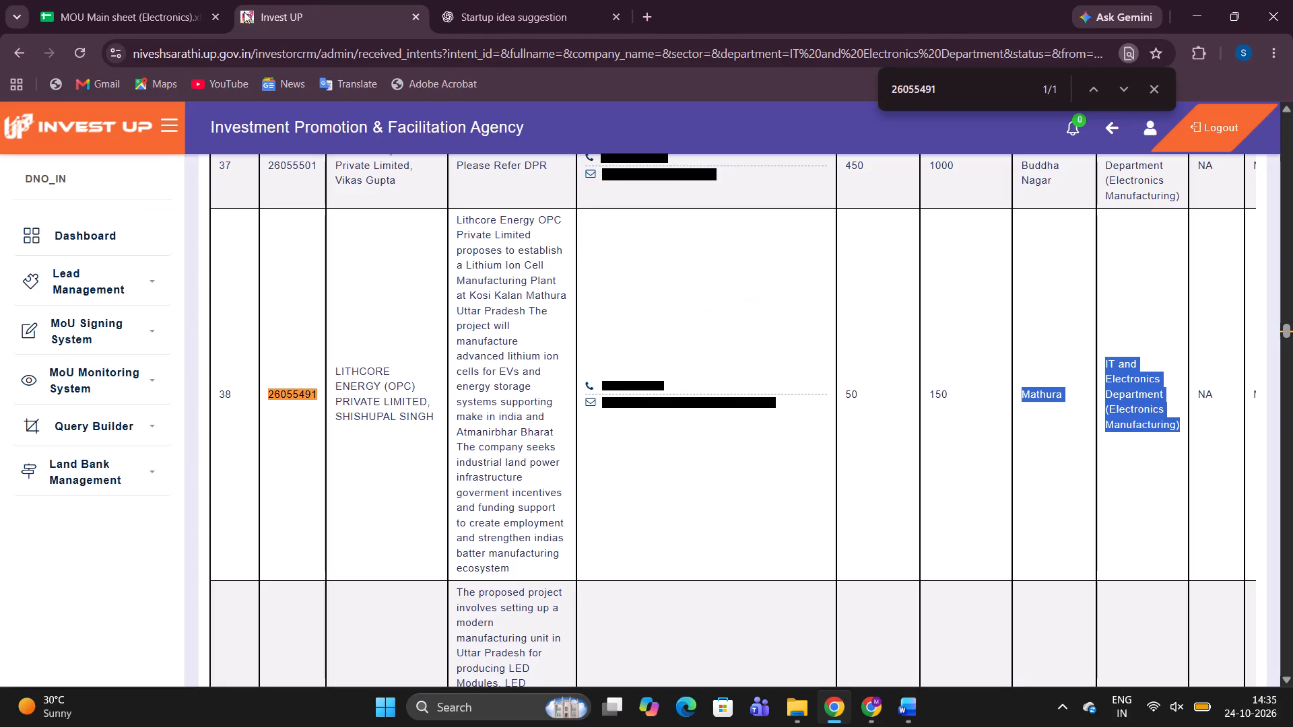
{"action": "left_click", "coordinate": [164, 1]}
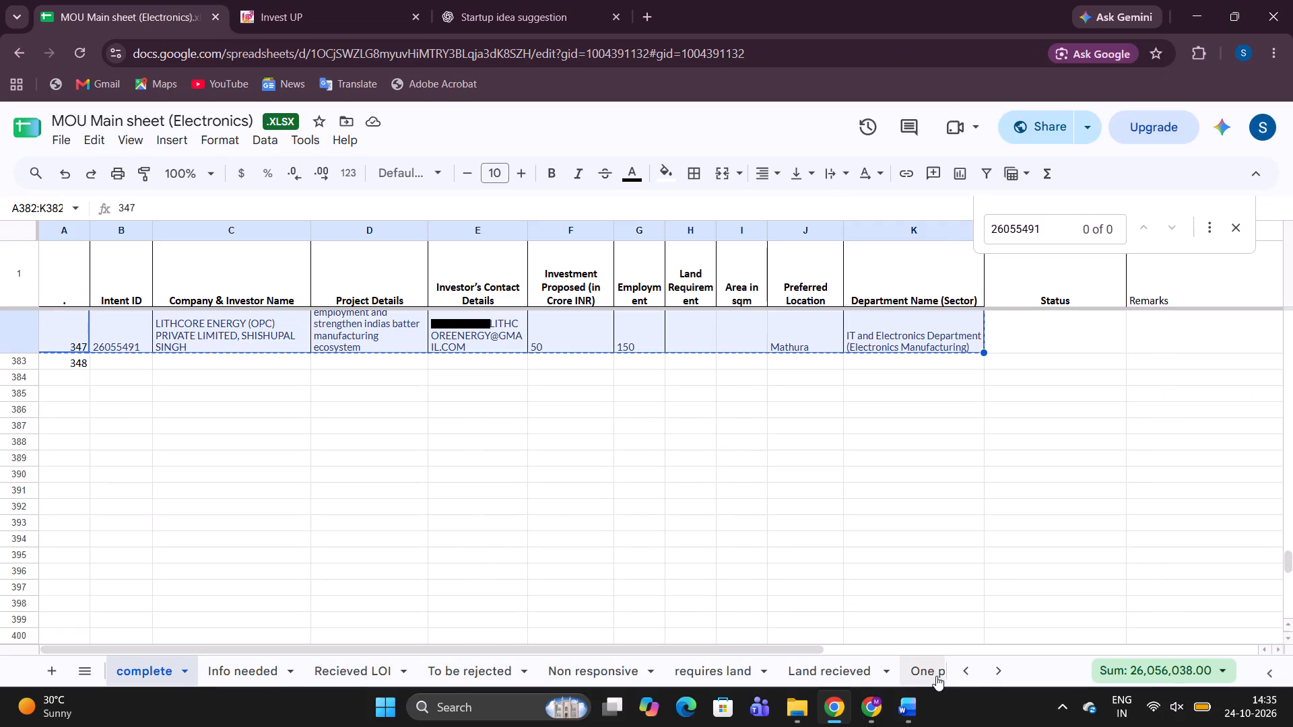
{"action": "left_click", "coordinate": [934, 677]}
{"action": "key", "text": "ctrl+v"}
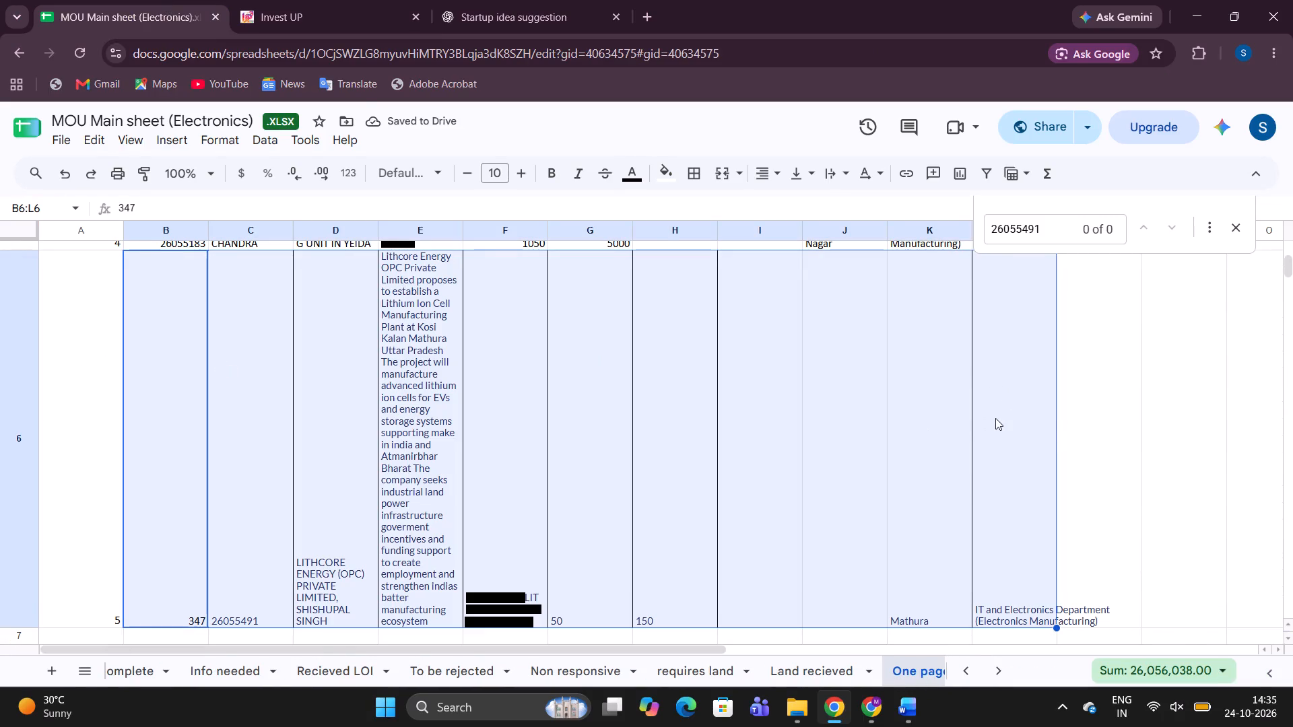
Wrap the text of cells L6:M6 in the Lithcore Energy row and close the find bar.
{"action": "left_click_drag", "start_coordinate": [995, 418], "coordinate": [1103, 431]}
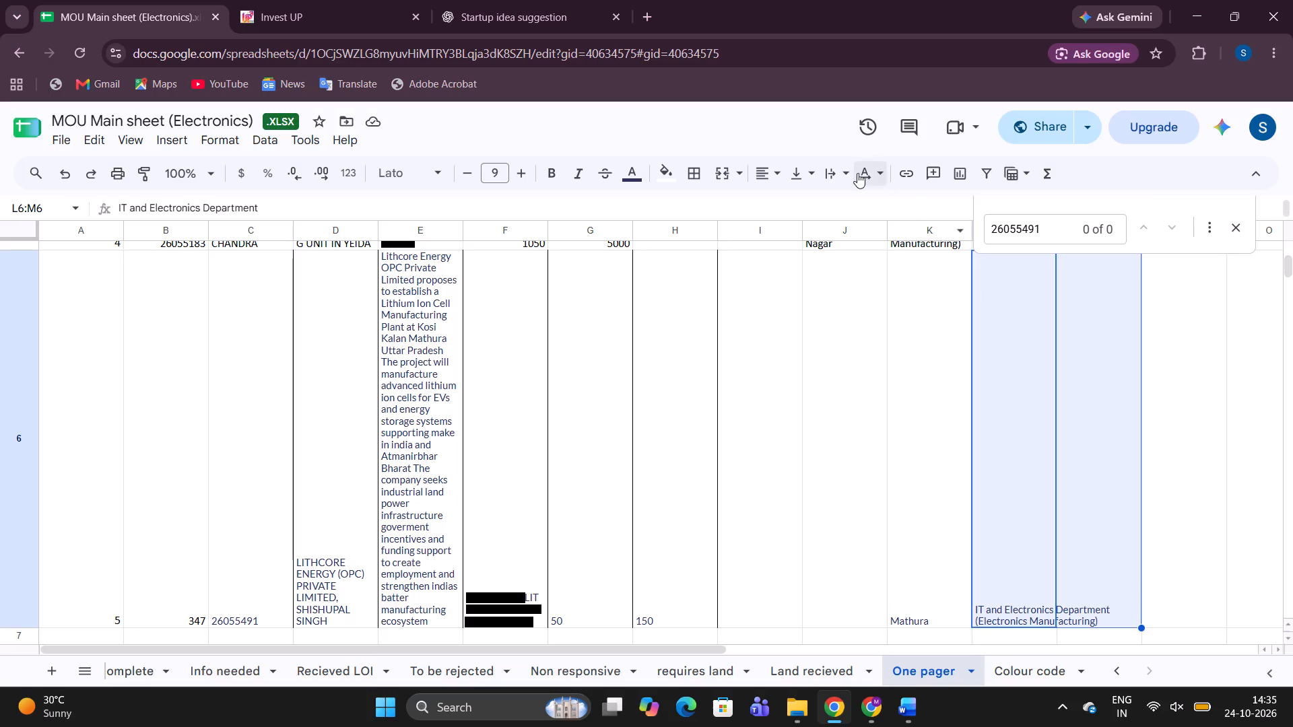
{"action": "left_click", "coordinate": [829, 174]}
{"action": "left_click", "coordinate": [863, 211]}
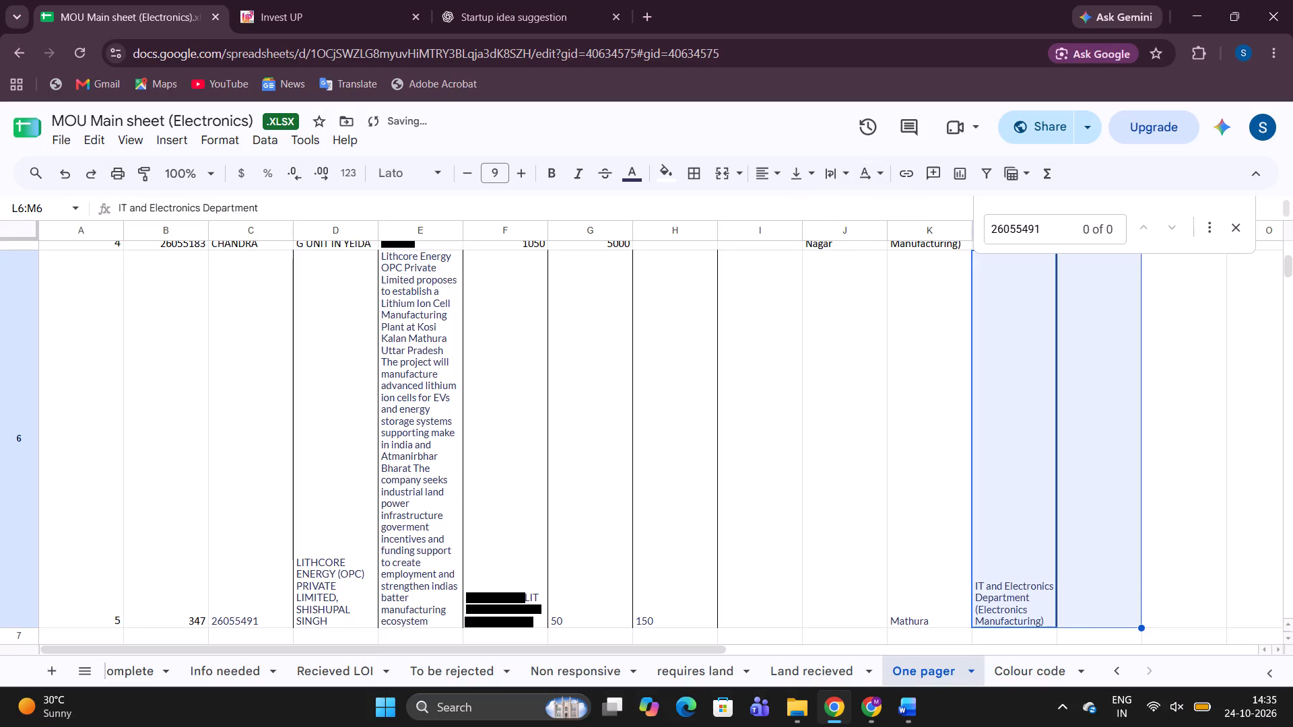
{"action": "left_click", "coordinate": [1084, 500]}
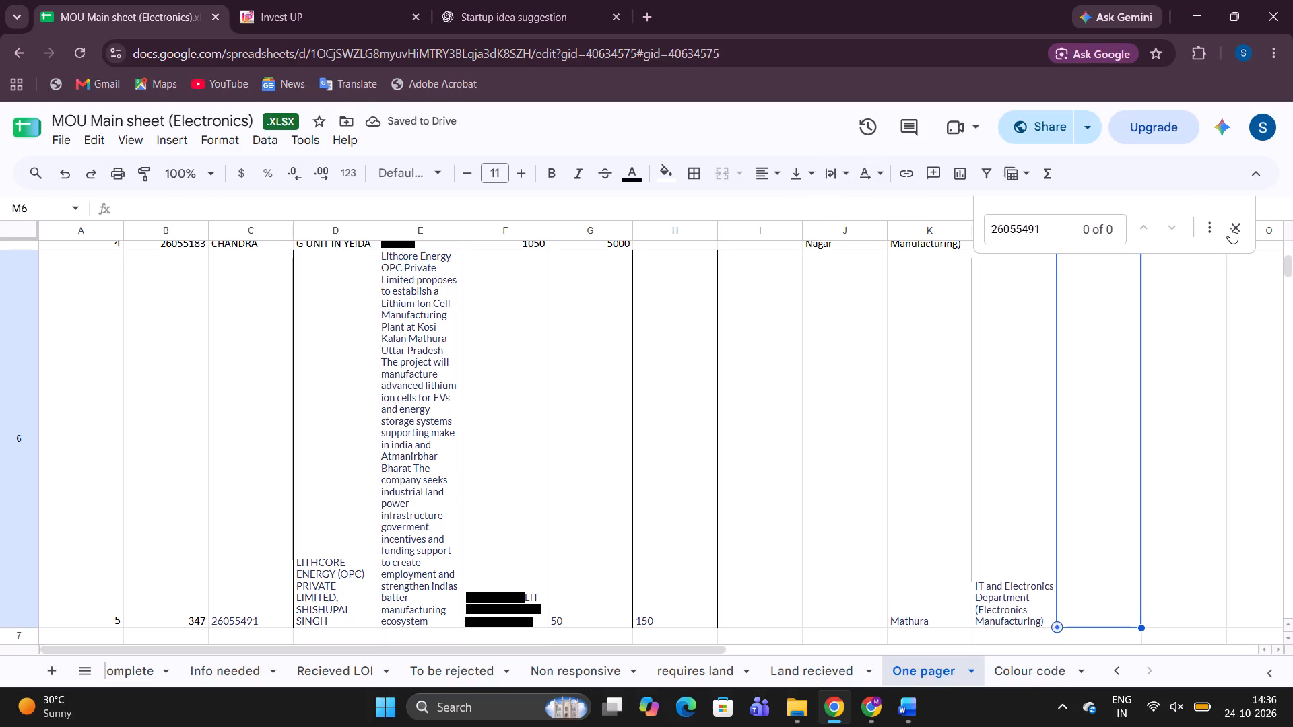
{"action": "left_click", "coordinate": [1230, 228]}
Examine the One pager sheet's column headers and earlier rows to compare their layout with the Lithcore Energy row.
{"action": "scroll", "coordinate": [1009, 446], "scroll_direction": "left", "scroll_amount": 1}
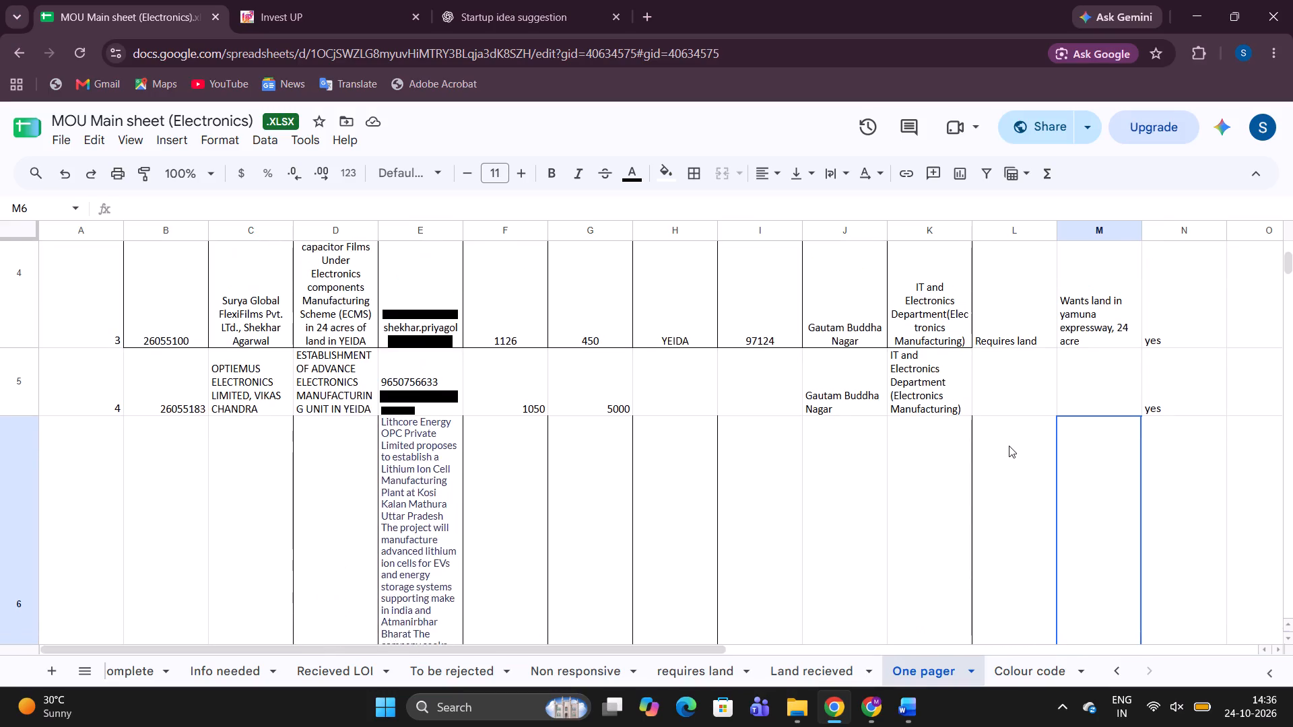
{"action": "scroll", "coordinate": [1009, 446], "scroll_direction": "left", "scroll_amount": 1}
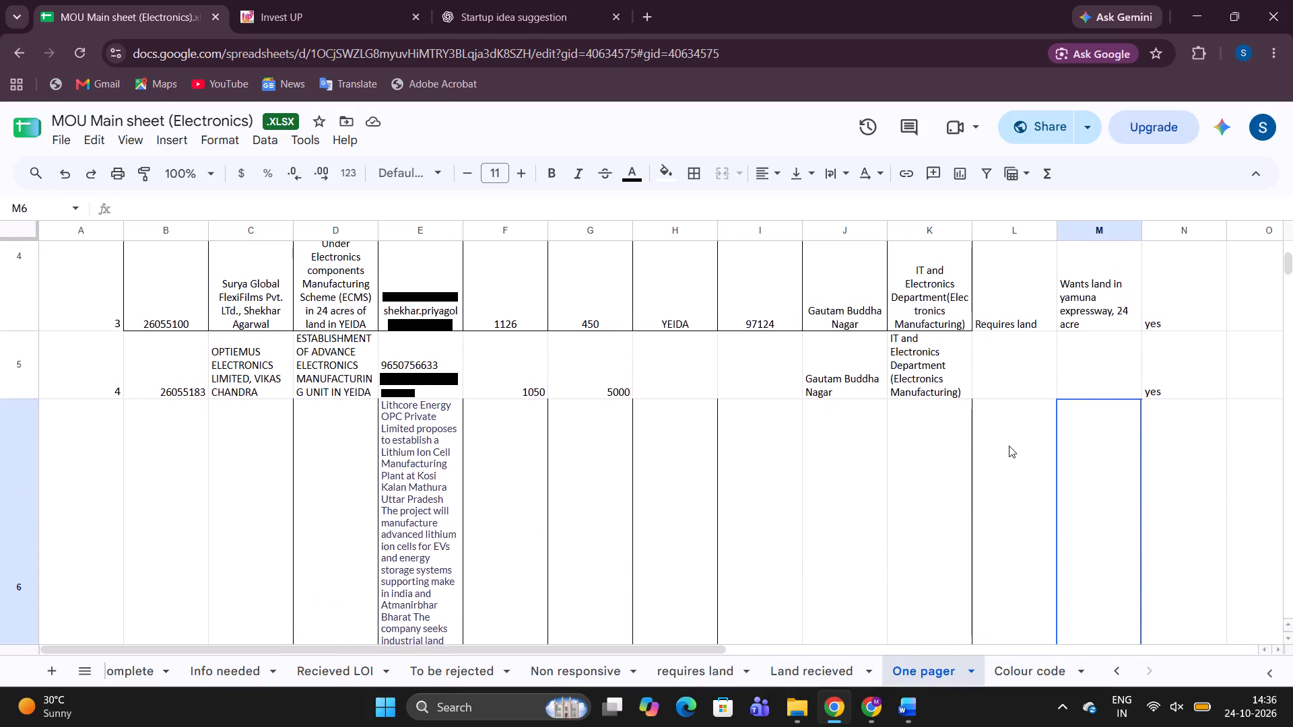
{"action": "scroll", "coordinate": [1009, 446], "scroll_direction": "left", "scroll_amount": 1}
{"action": "scroll", "coordinate": [1009, 446], "scroll_direction": "down", "scroll_amount": 1}
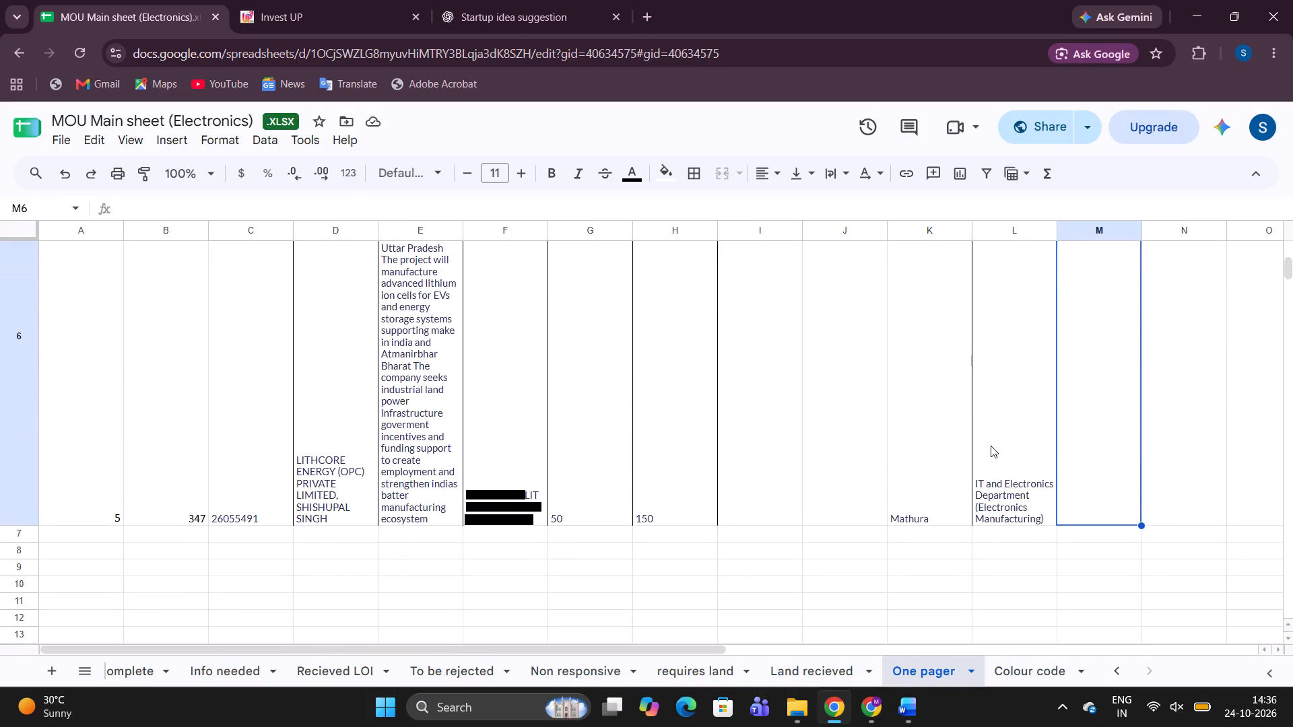
{"action": "scroll", "coordinate": [834, 451], "scroll_direction": "up", "scroll_amount": 1}
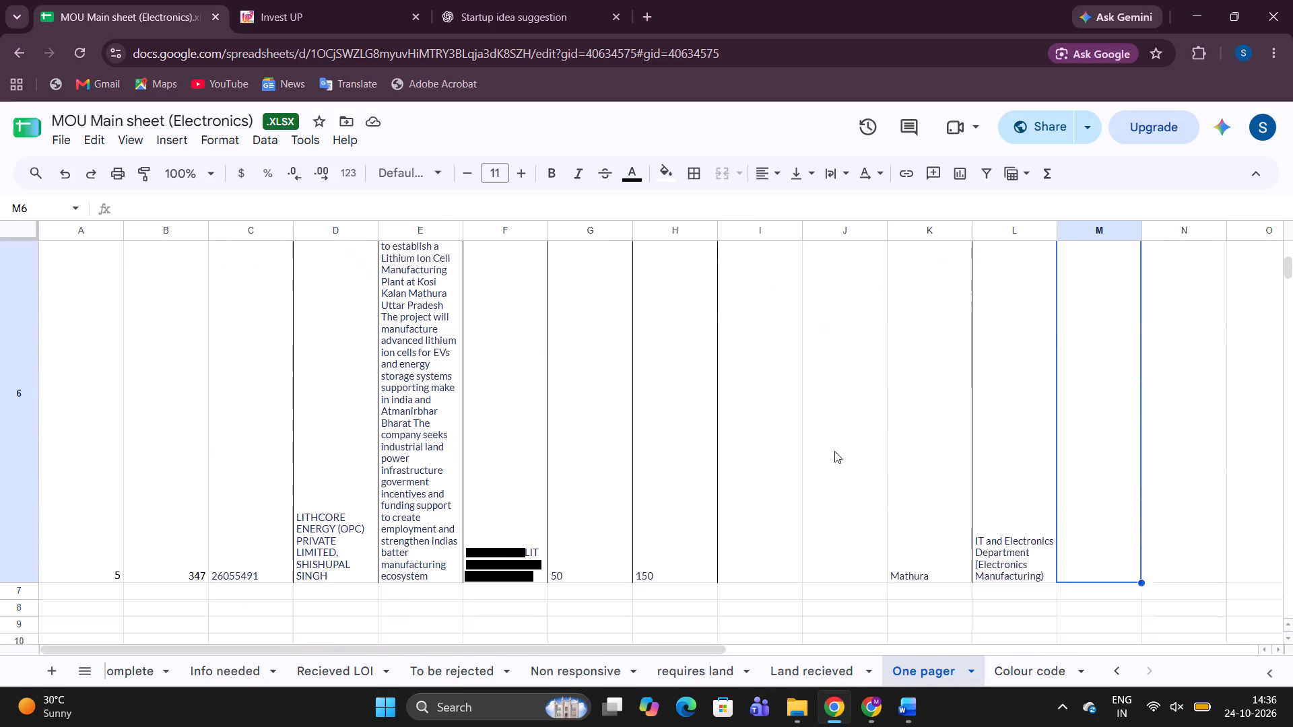
{"action": "scroll", "coordinate": [834, 451], "scroll_direction": "up", "scroll_amount": 14}
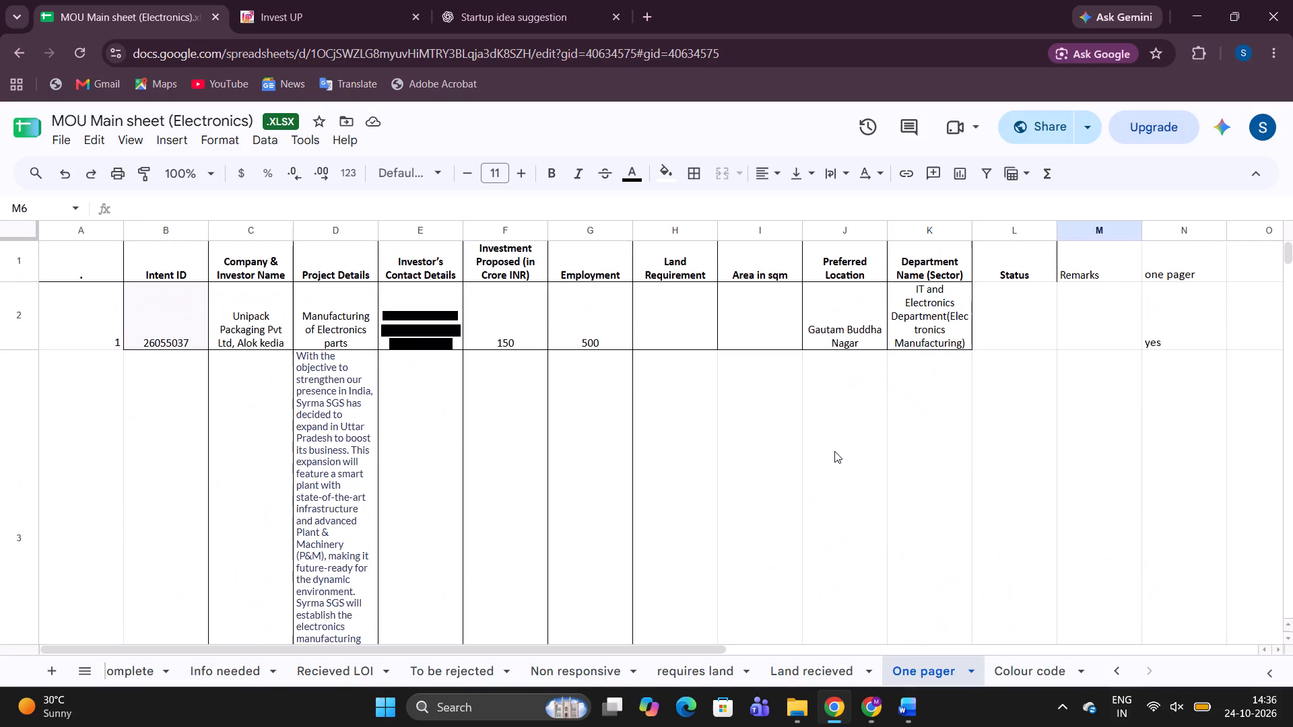
{"action": "scroll", "coordinate": [834, 451], "scroll_direction": "up", "scroll_amount": 1}
{"action": "scroll", "coordinate": [834, 451], "scroll_direction": "down", "scroll_amount": 3}
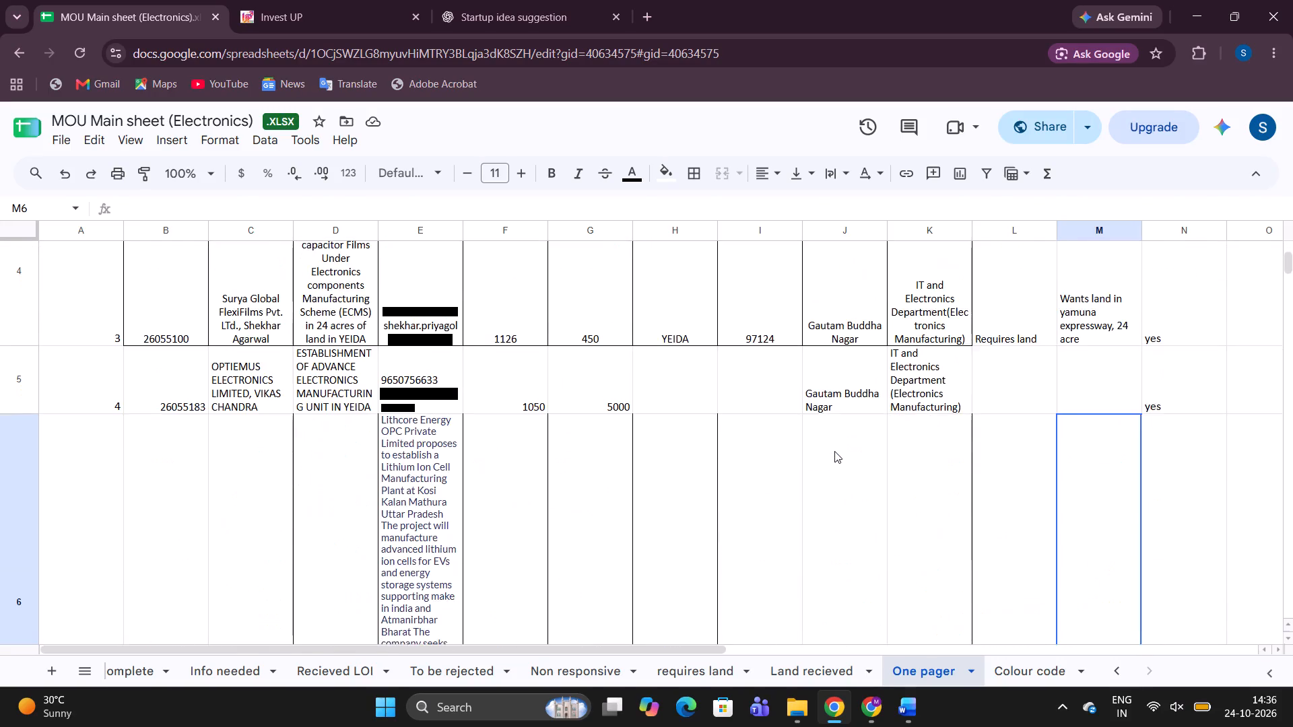
{"action": "scroll", "coordinate": [834, 451], "scroll_direction": "down", "scroll_amount": 3}
{"action": "scroll", "coordinate": [834, 451], "scroll_direction": "up", "scroll_amount": 4}
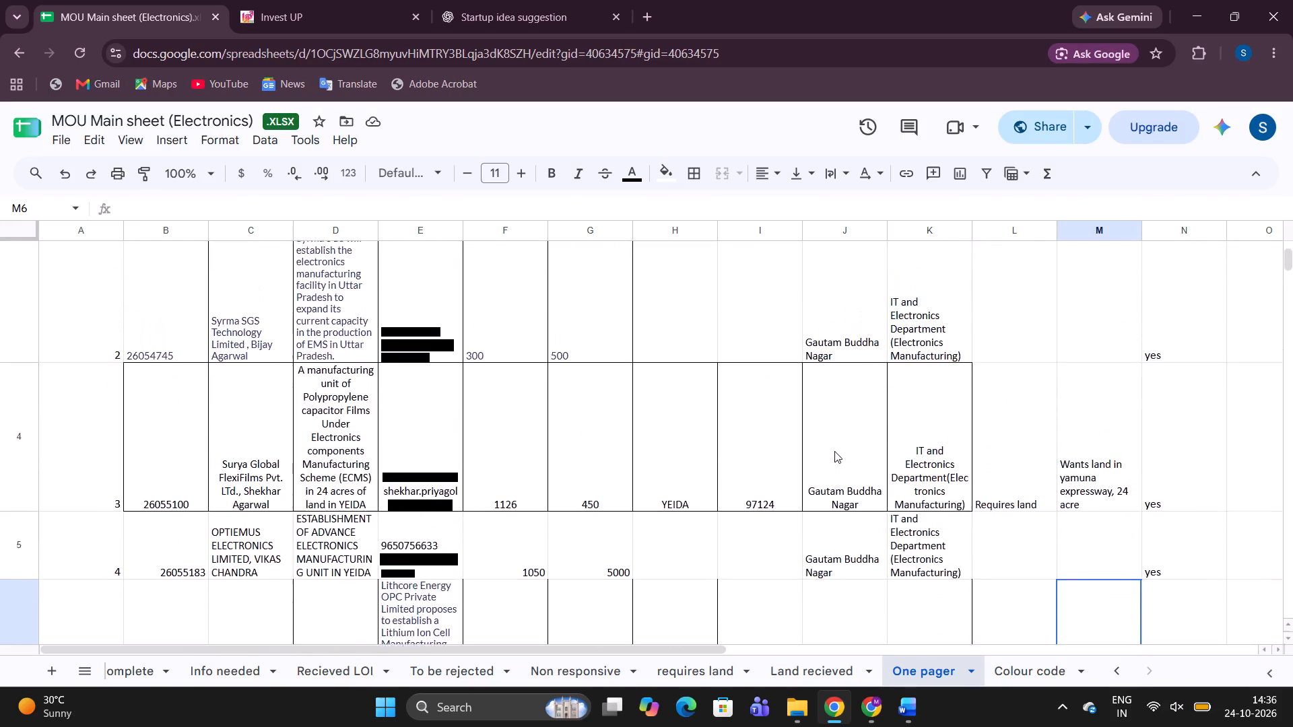
{"action": "scroll", "coordinate": [834, 451], "scroll_direction": "up", "scroll_amount": 5}
{"action": "scroll", "coordinate": [834, 451], "scroll_direction": "down", "scroll_amount": 4}
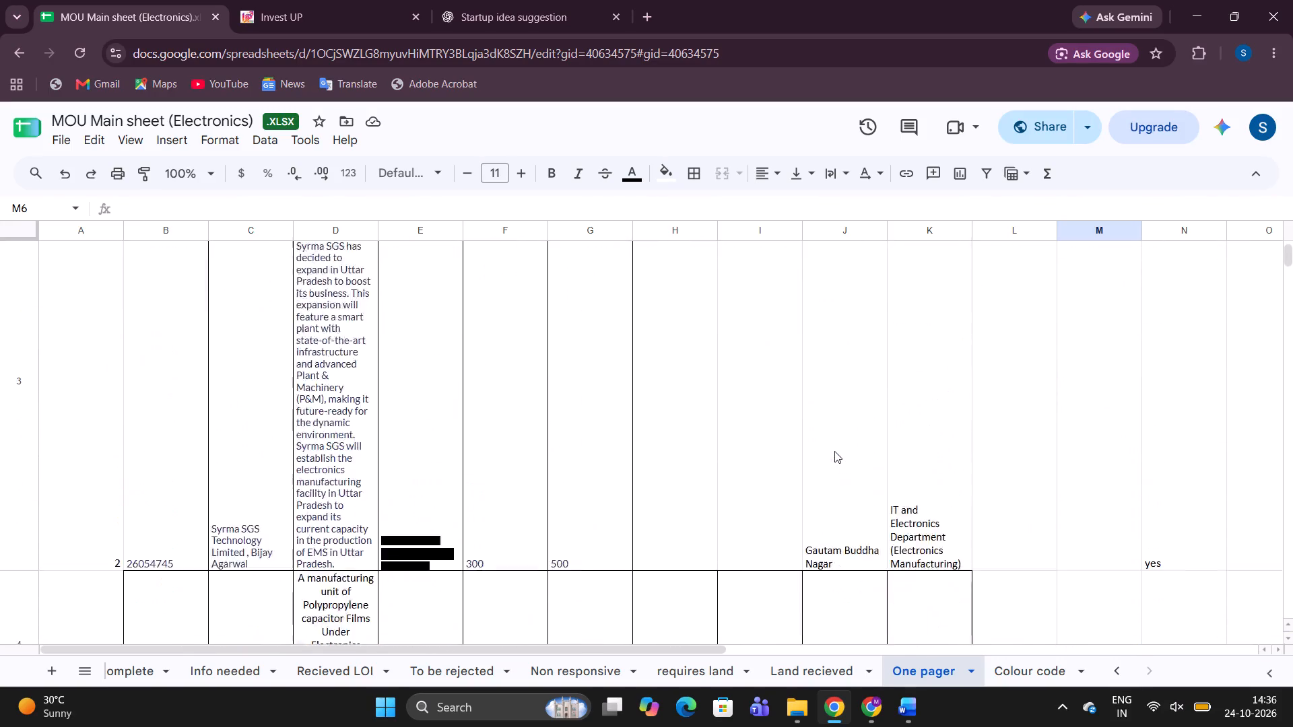
{"action": "scroll", "coordinate": [834, 451], "scroll_direction": "down", "scroll_amount": 4}
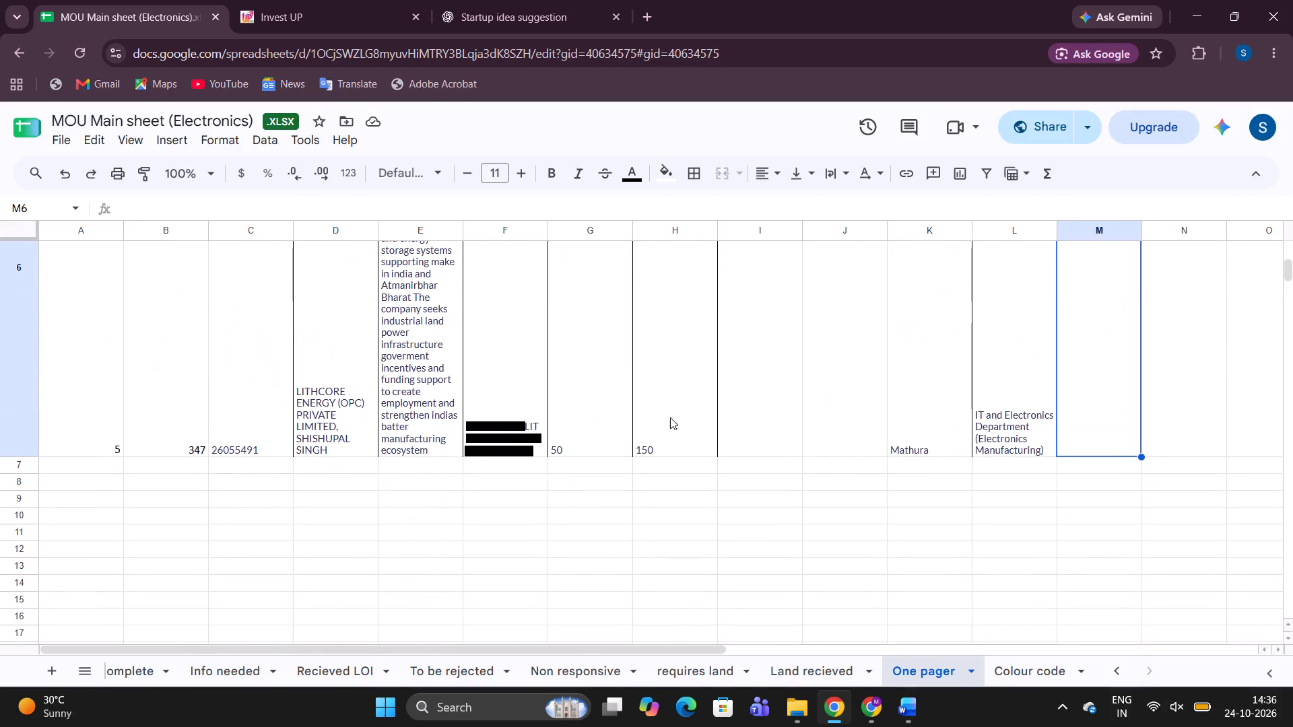
Clear the serial number 347 from cell B6 in the Lithcore Energy row.
{"action": "left_click", "coordinate": [172, 413]}
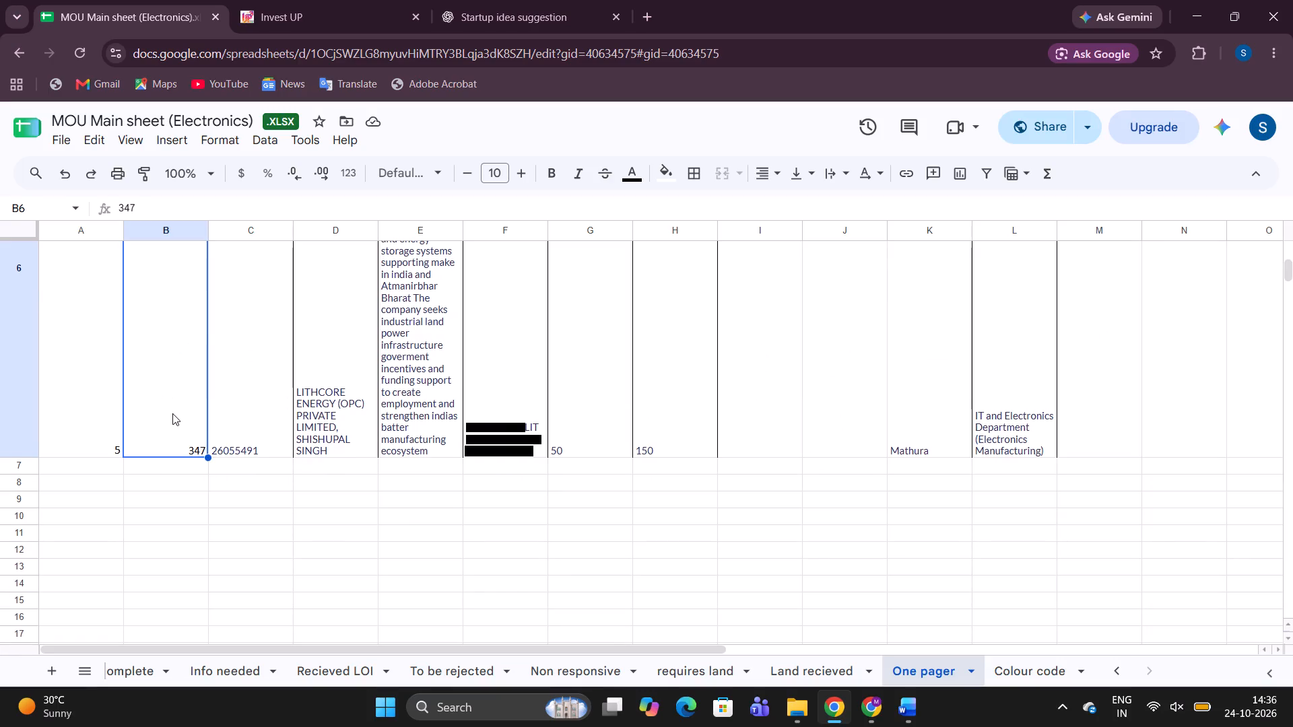
{"action": "left_click_drag", "start_coordinate": [172, 413], "coordinate": [959, 423]}
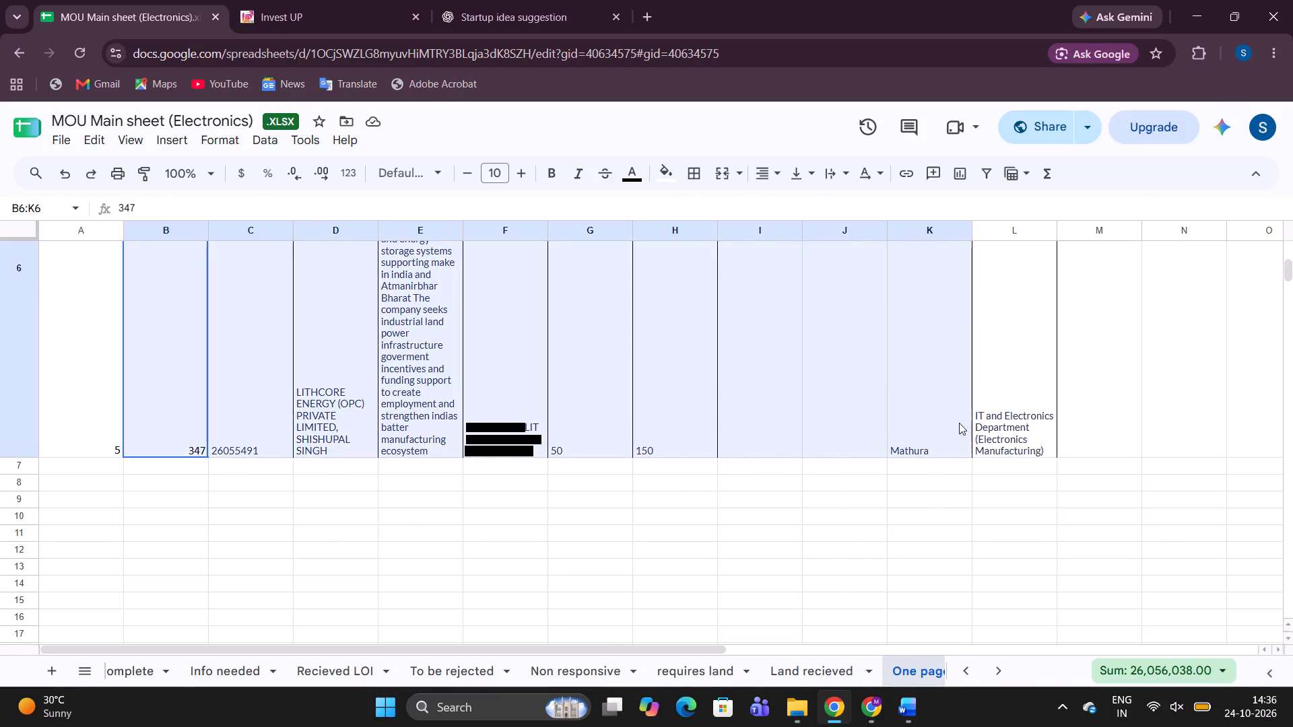
{"action": "left_click_drag", "start_coordinate": [959, 423], "coordinate": [1017, 410]}
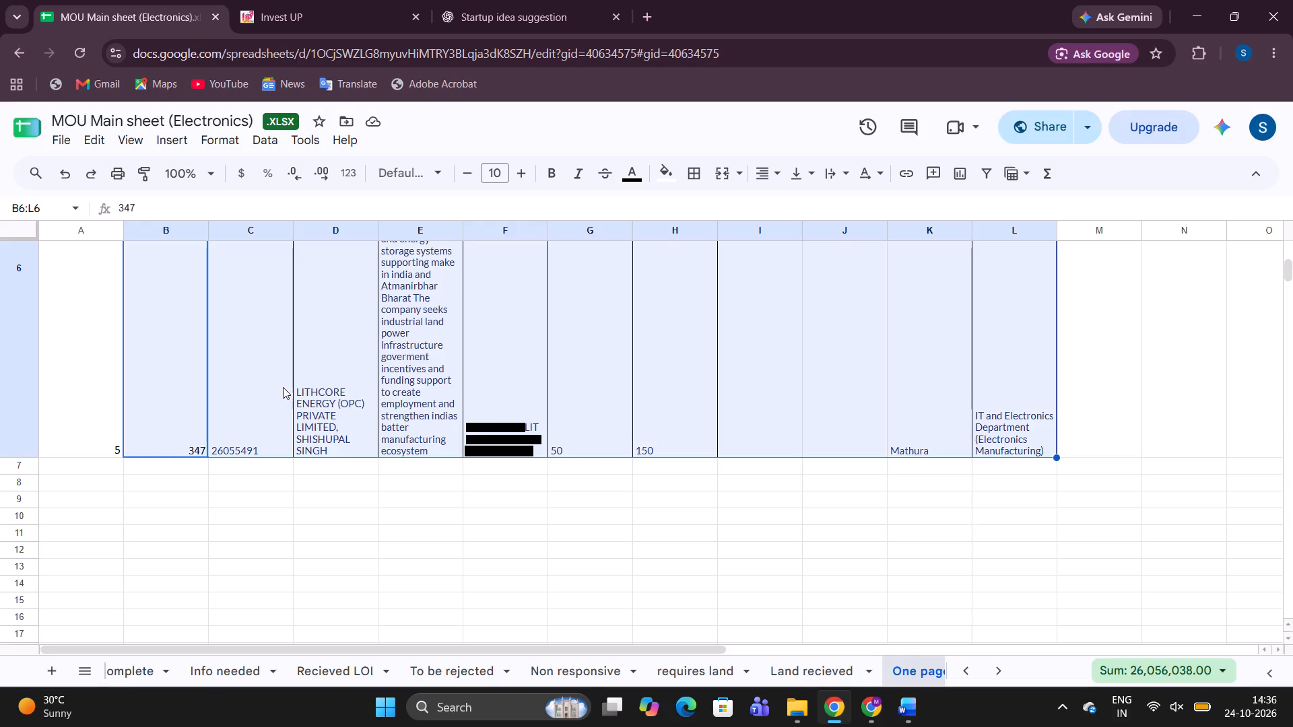
{"action": "double_click", "coordinate": [180, 382]}
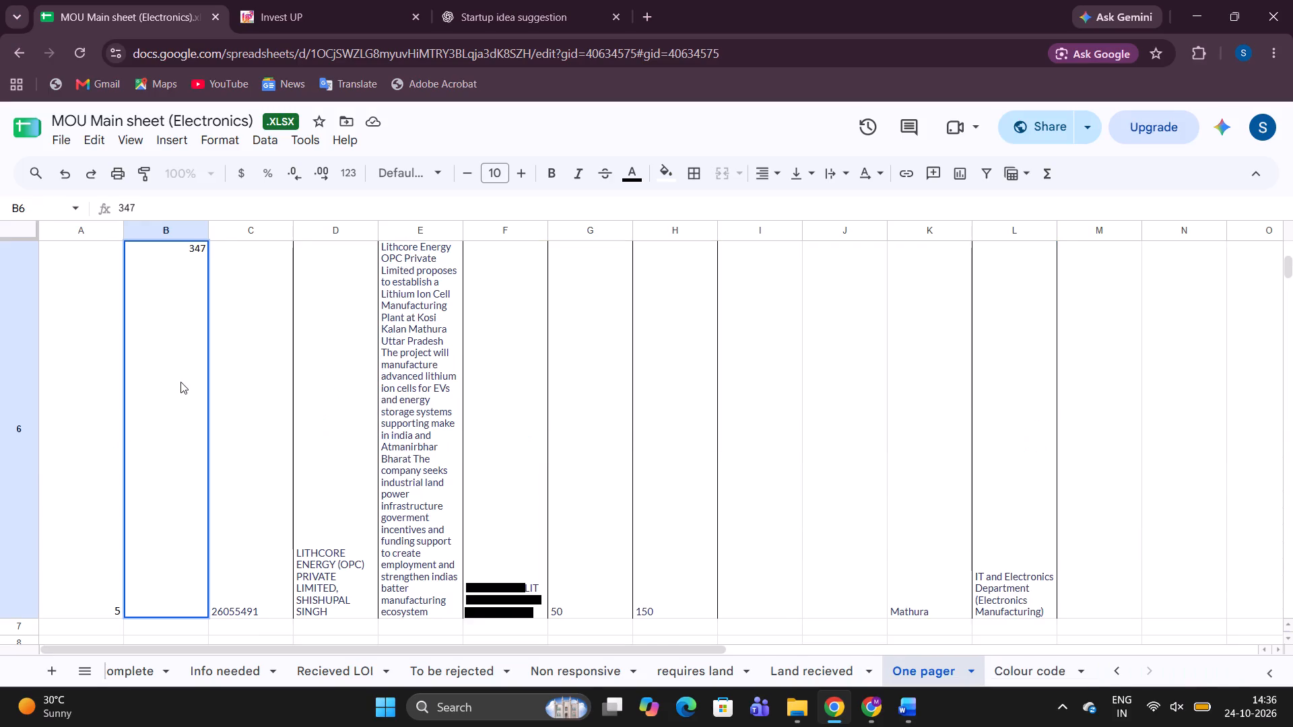
{"action": "key", "text": "BackSpace"}
{"action": "key", "text": "BackSpace"}
{"action": "key", "text": "BackSpace"}
Move the Lithcore Energy data from C6:L6 one column back so it starts in cell B6.
{"action": "left_click_drag", "start_coordinate": [257, 377], "coordinate": [1061, 385]}
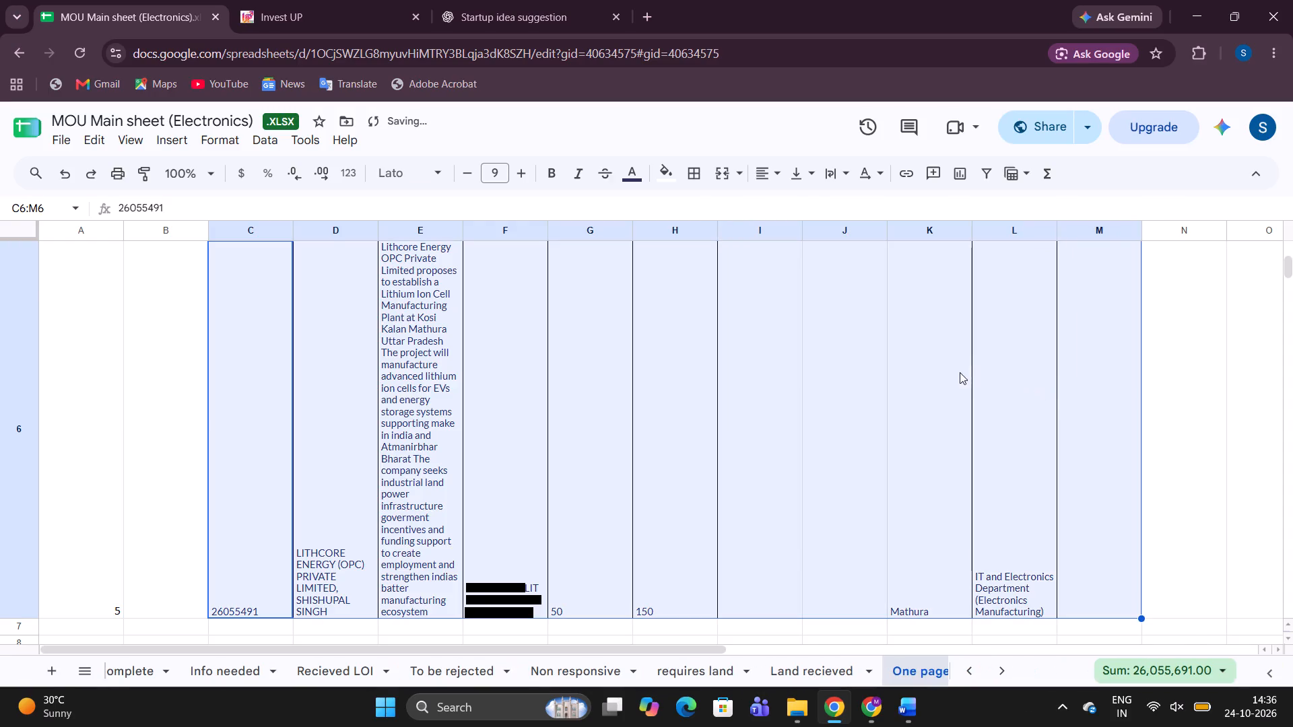
{"action": "left_click", "coordinate": [235, 360]}
{"action": "left_click_drag", "start_coordinate": [235, 360], "coordinate": [537, 392]}
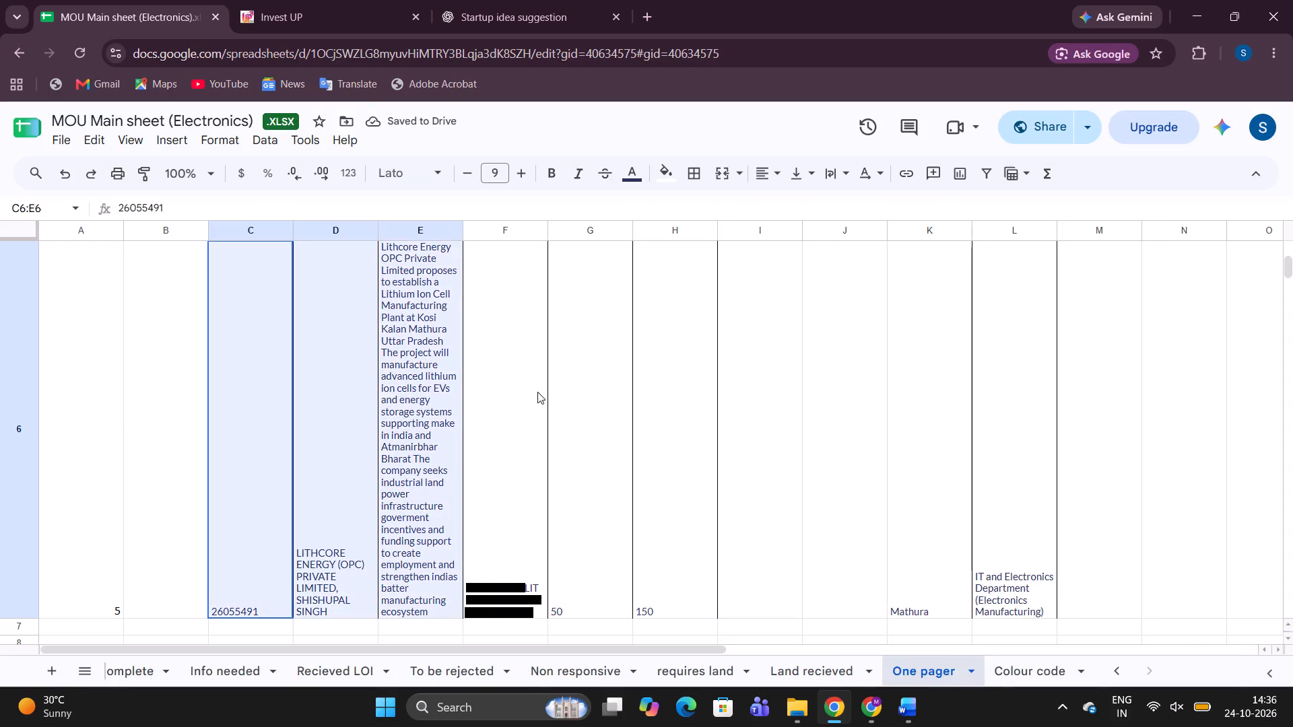
{"action": "left_click_drag", "start_coordinate": [537, 392], "coordinate": [937, 404]}
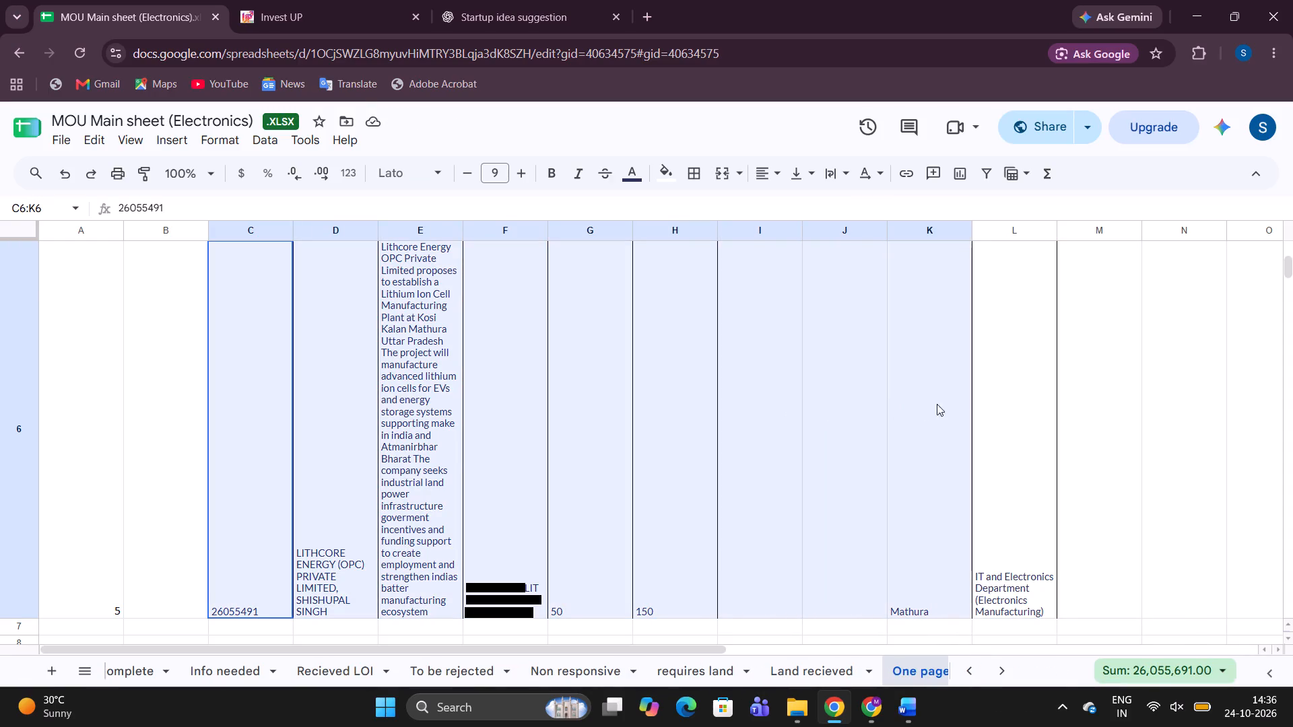
{"action": "left_click_drag", "start_coordinate": [937, 404], "coordinate": [990, 404]}
{"action": "key", "text": "ctrl+c"}
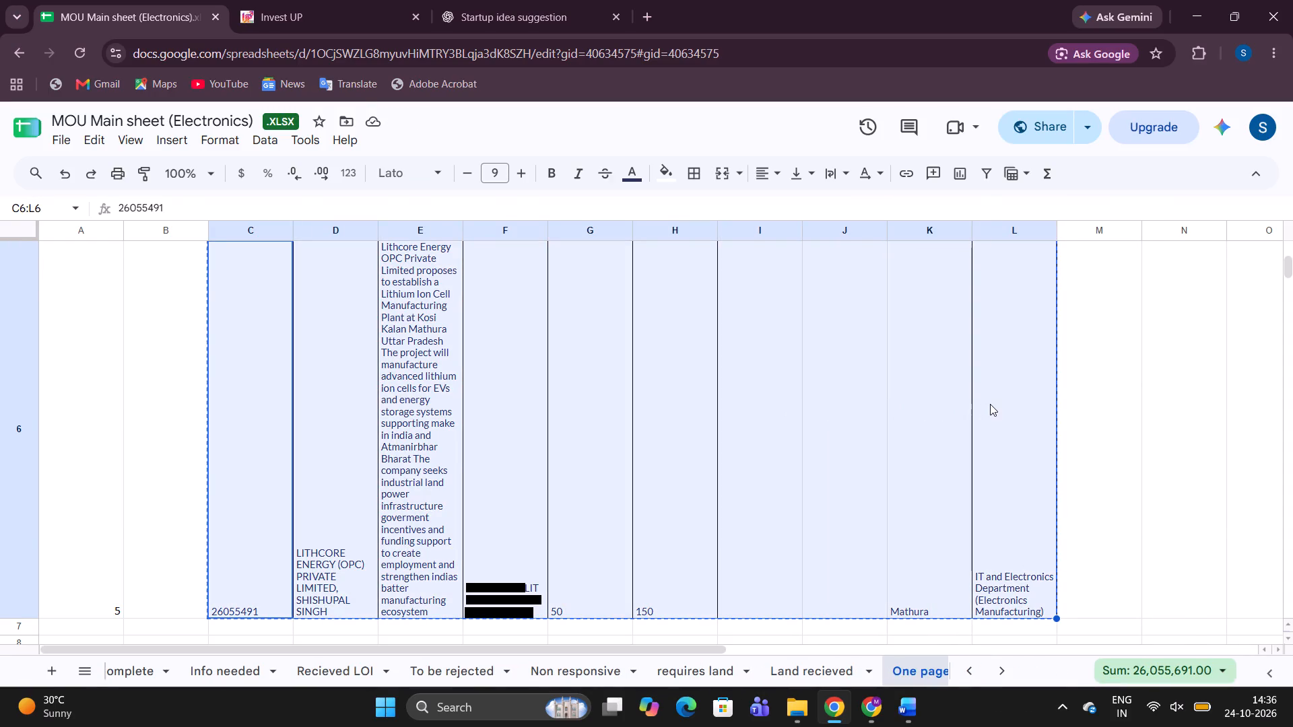
{"action": "key", "text": "BackSpace"}
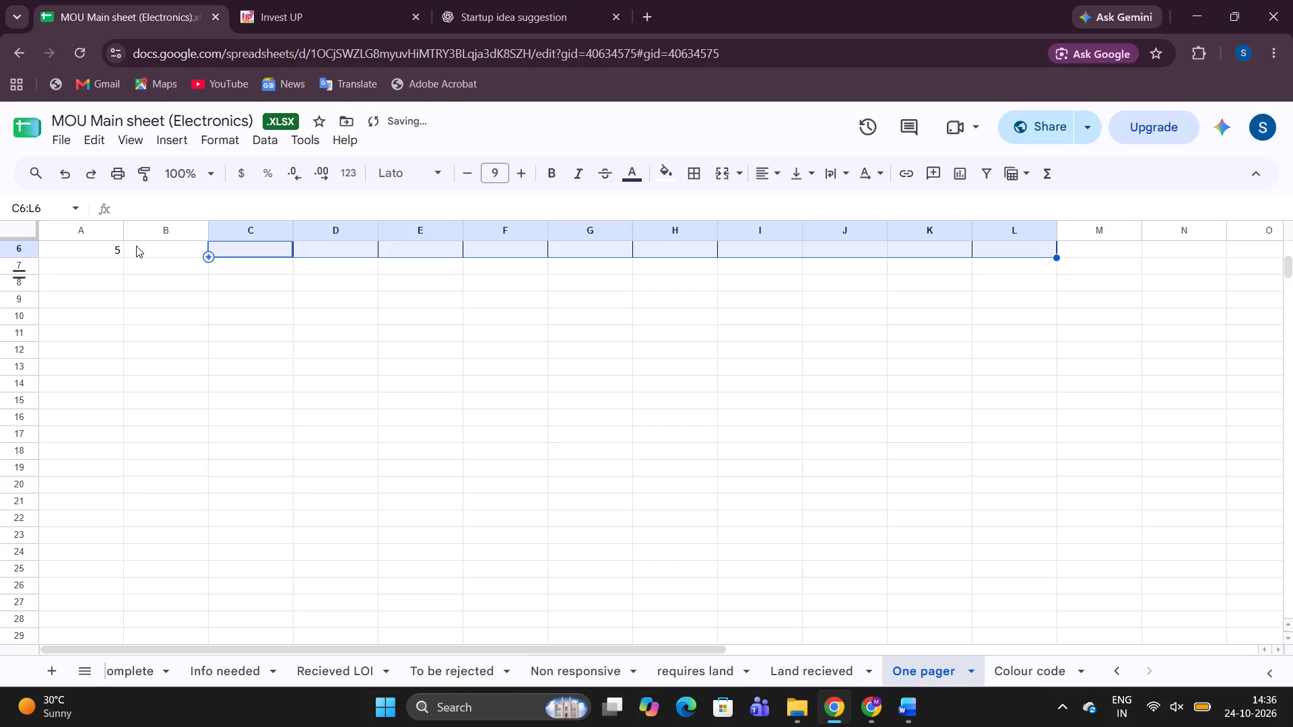
{"action": "left_click", "coordinate": [136, 246]}
{"action": "key", "text": "ctrl+v"}
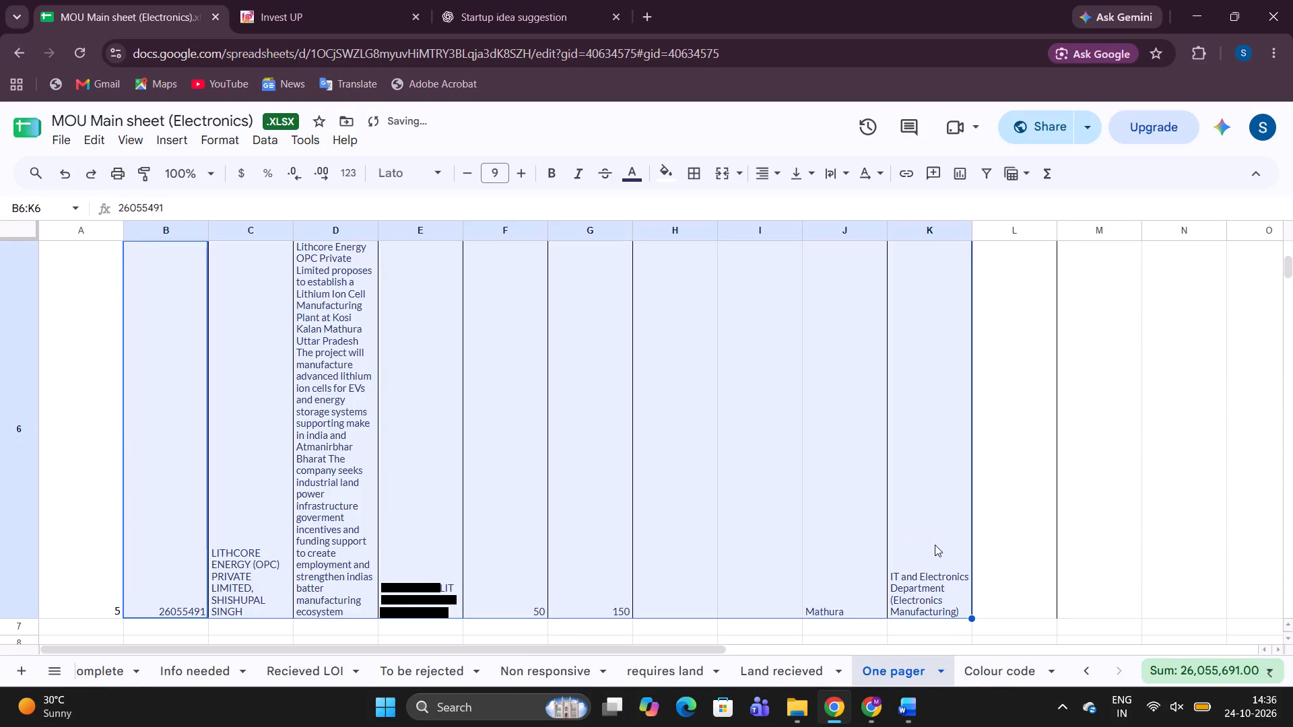
Enter yes in the one pager column for Lithcore Energy, cell N6.
{"action": "scroll", "coordinate": [932, 541], "scroll_direction": "down", "scroll_amount": 1}
{"action": "left_click", "coordinate": [1178, 520]}
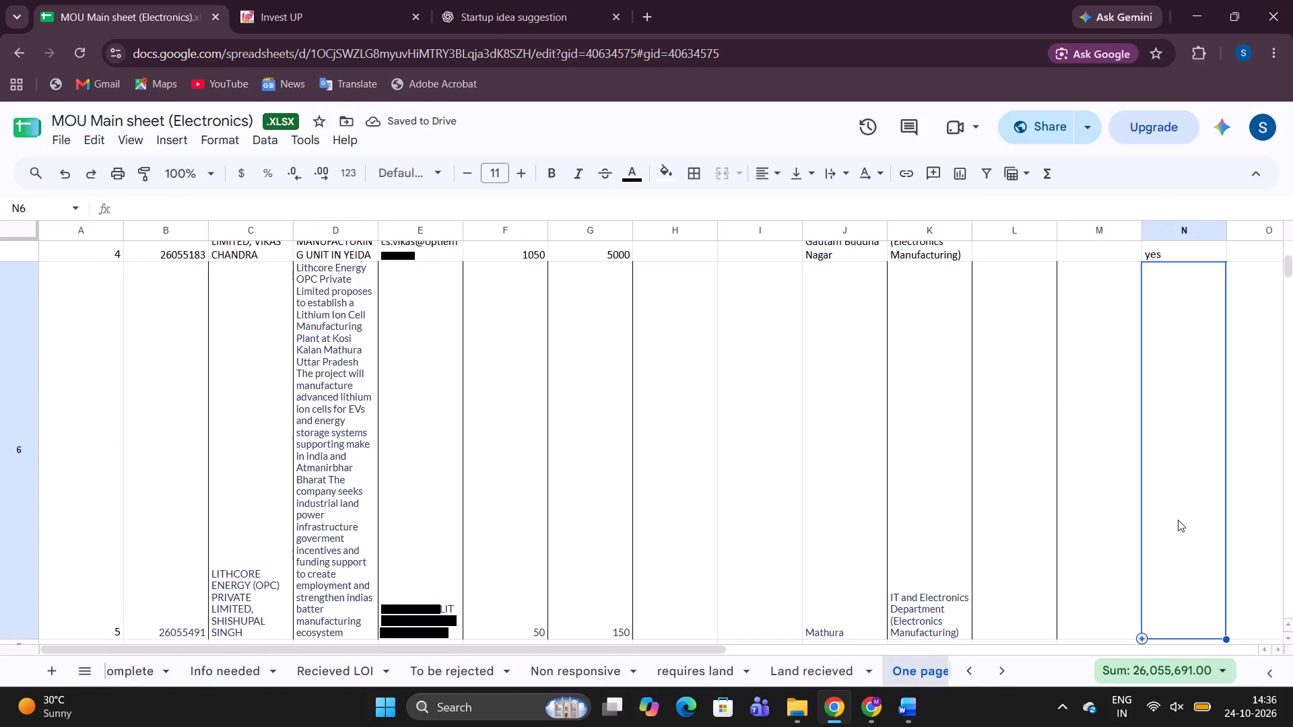
{"action": "type", "text": "yes"}
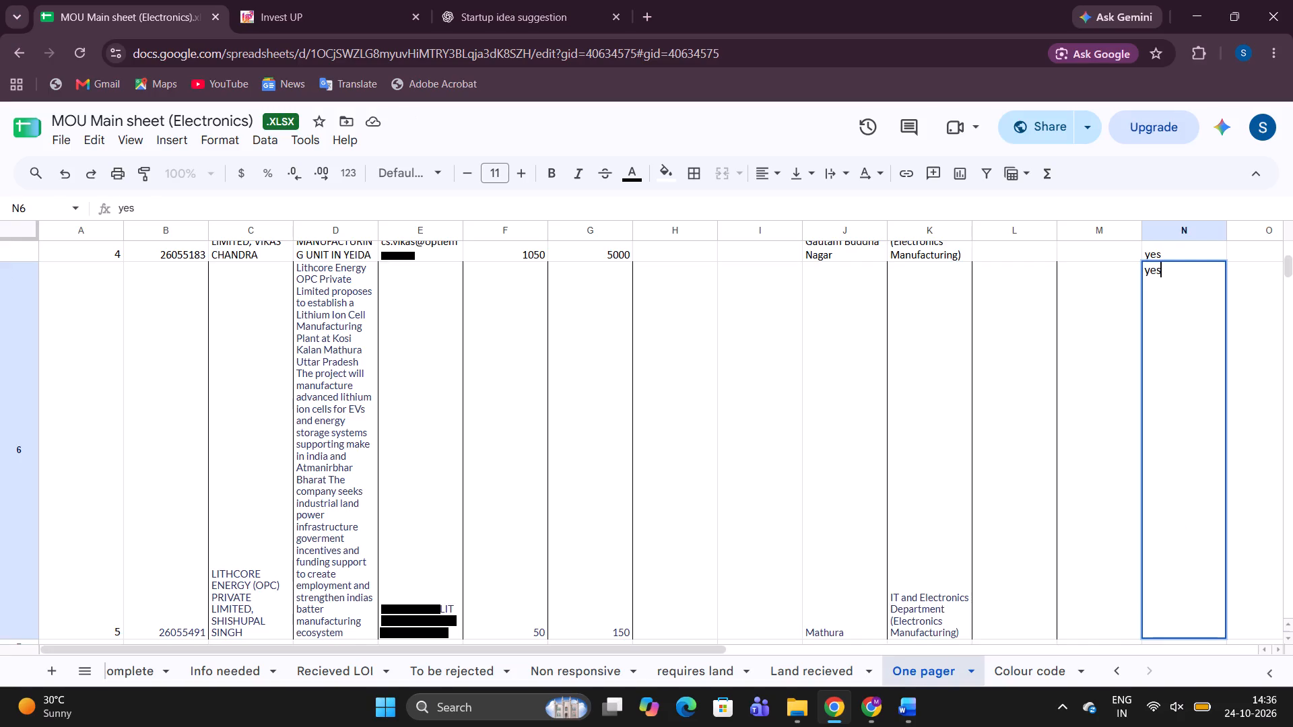
{"action": "key", "text": "Right"}
Enter the serial number 6 in cell A7, below the Lithcore Energy row.
{"action": "scroll", "coordinate": [325, 541], "scroll_direction": "down", "scroll_amount": 1}
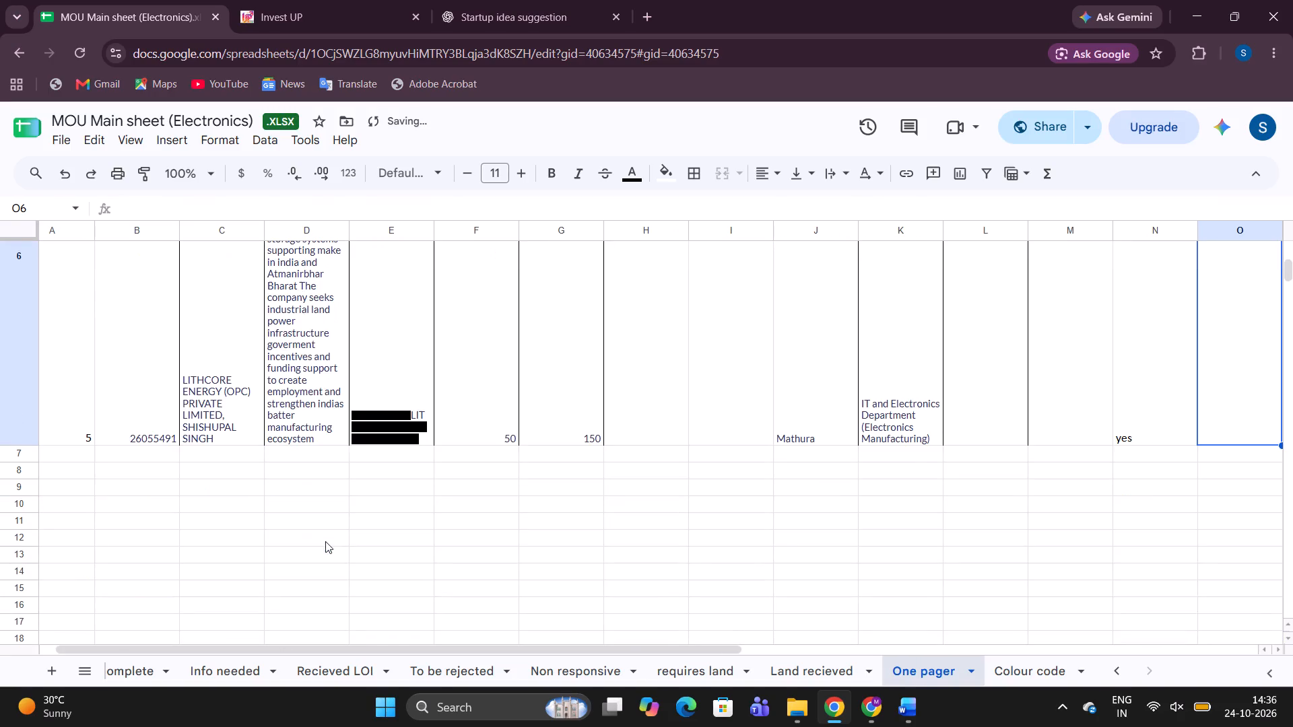
{"action": "scroll", "coordinate": [325, 541], "scroll_direction": "down", "scroll_amount": 1}
{"action": "left_click", "coordinate": [63, 454]}
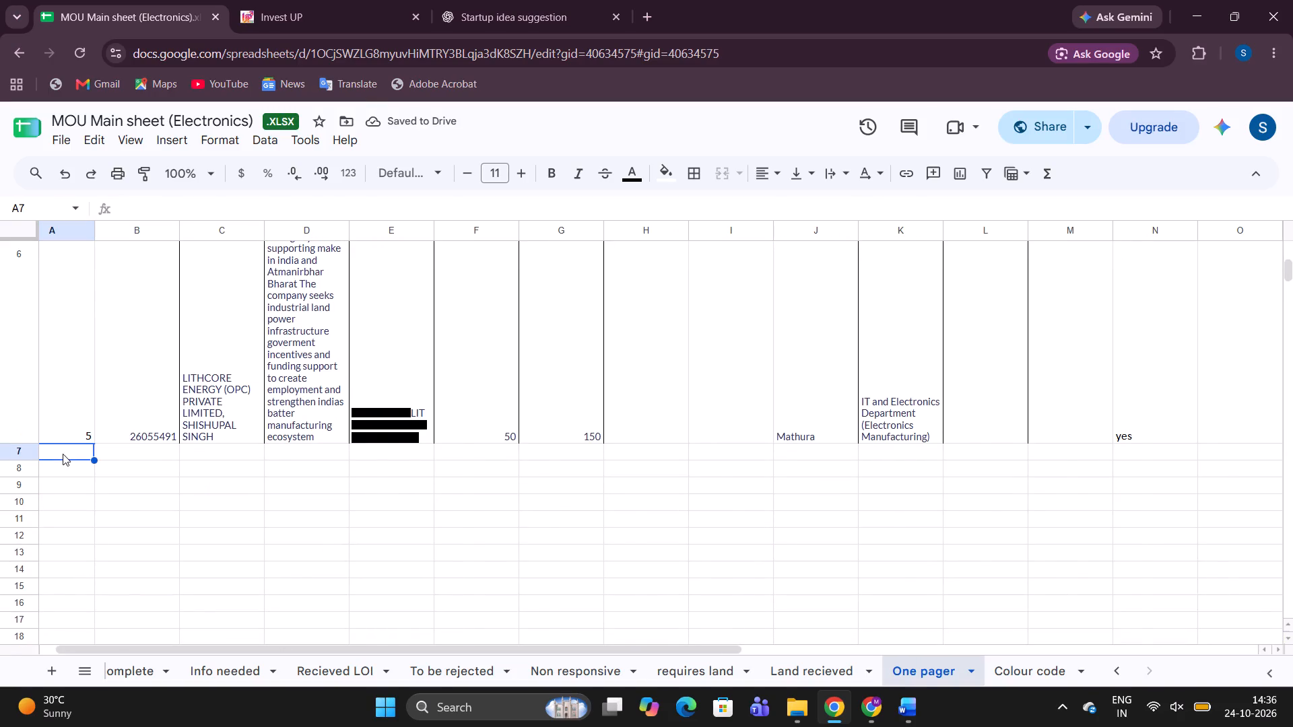
{"action": "key", "text": "6"}
{"action": "key", "text": "Right"}
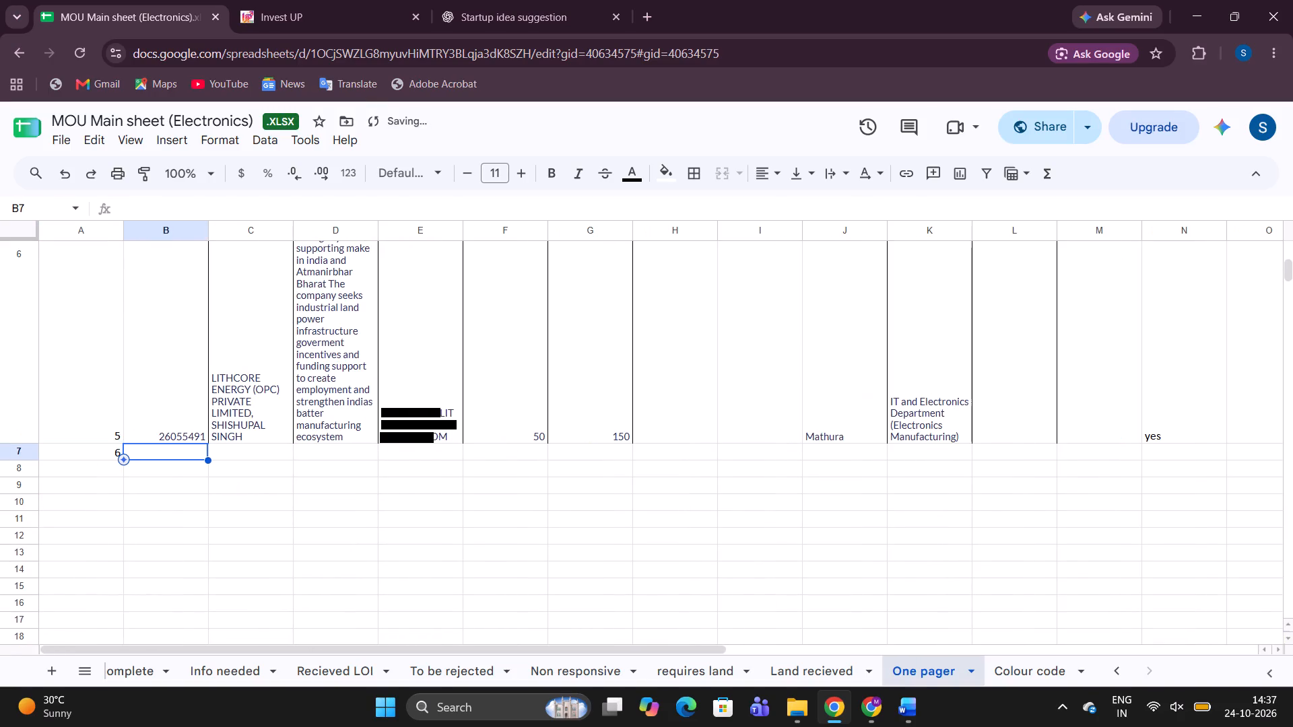
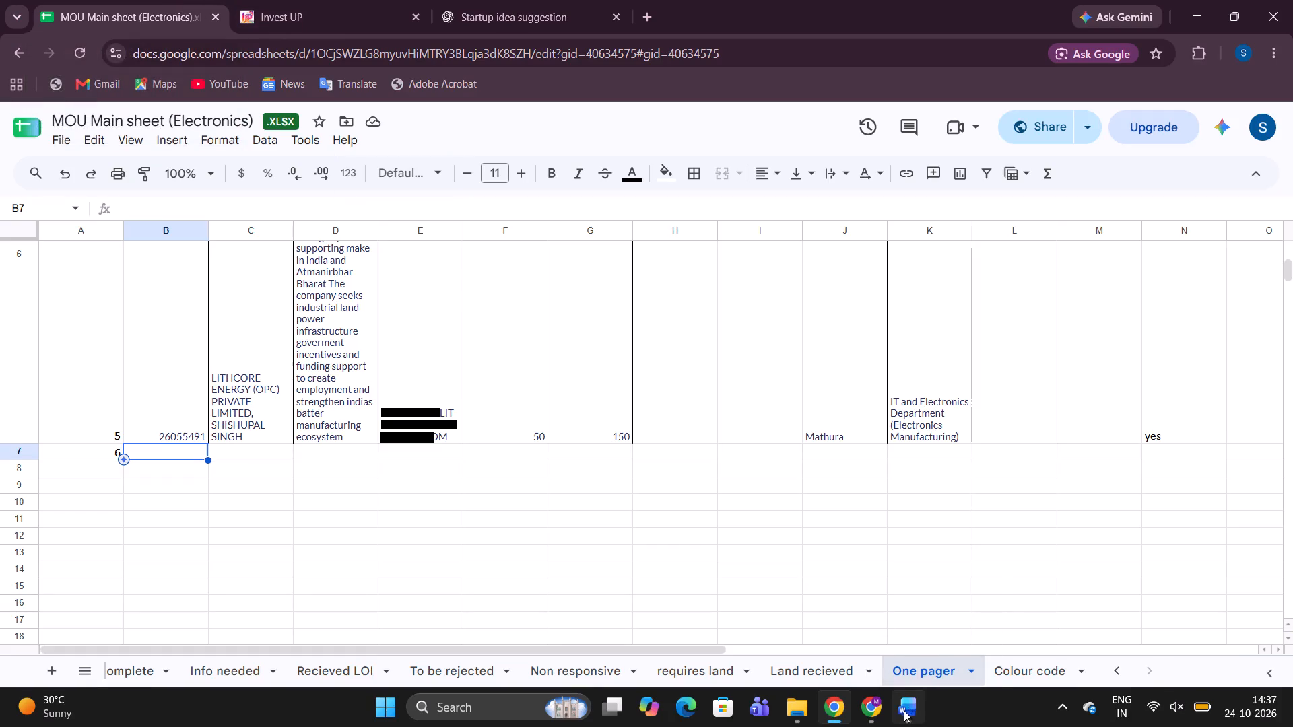
Close the open Word document and copy Intent ID 26055749 from the Krayon Infotech one pager in the ONE PAGER 1.0 folder.
{"action": "left_click", "coordinate": [981, 565]}
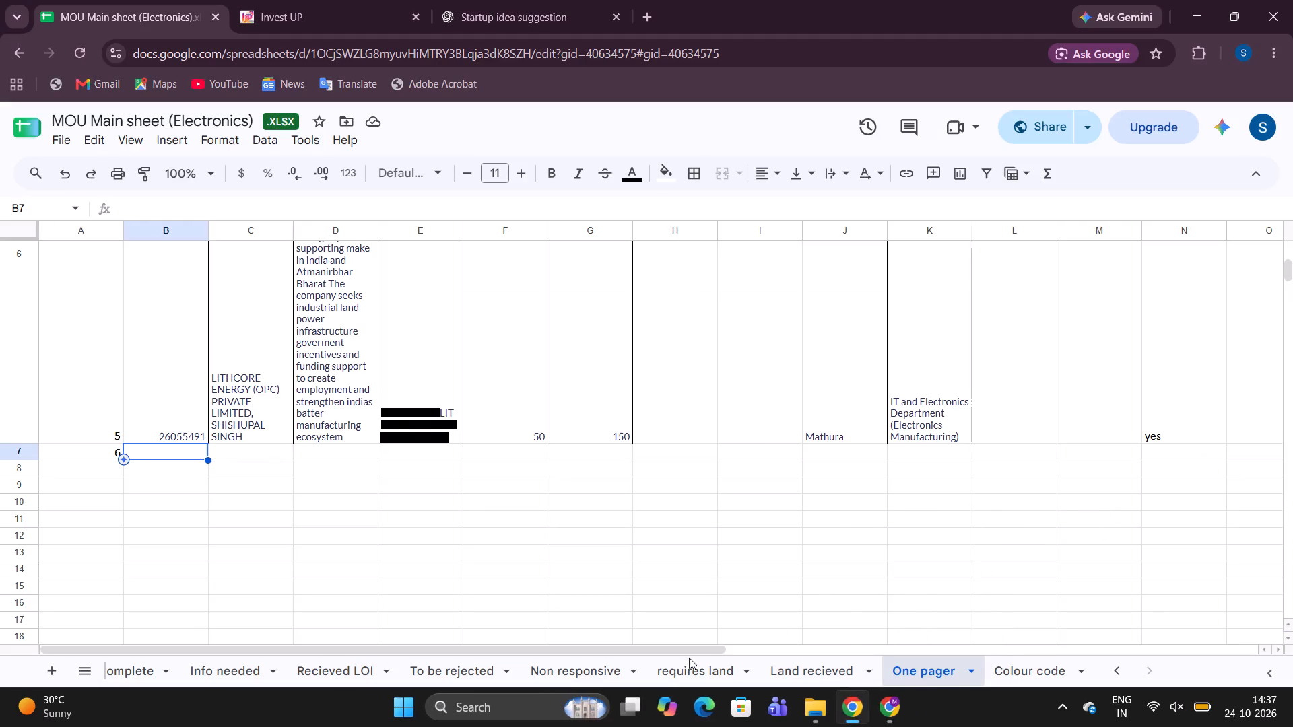
{"action": "left_click", "coordinate": [814, 701]}
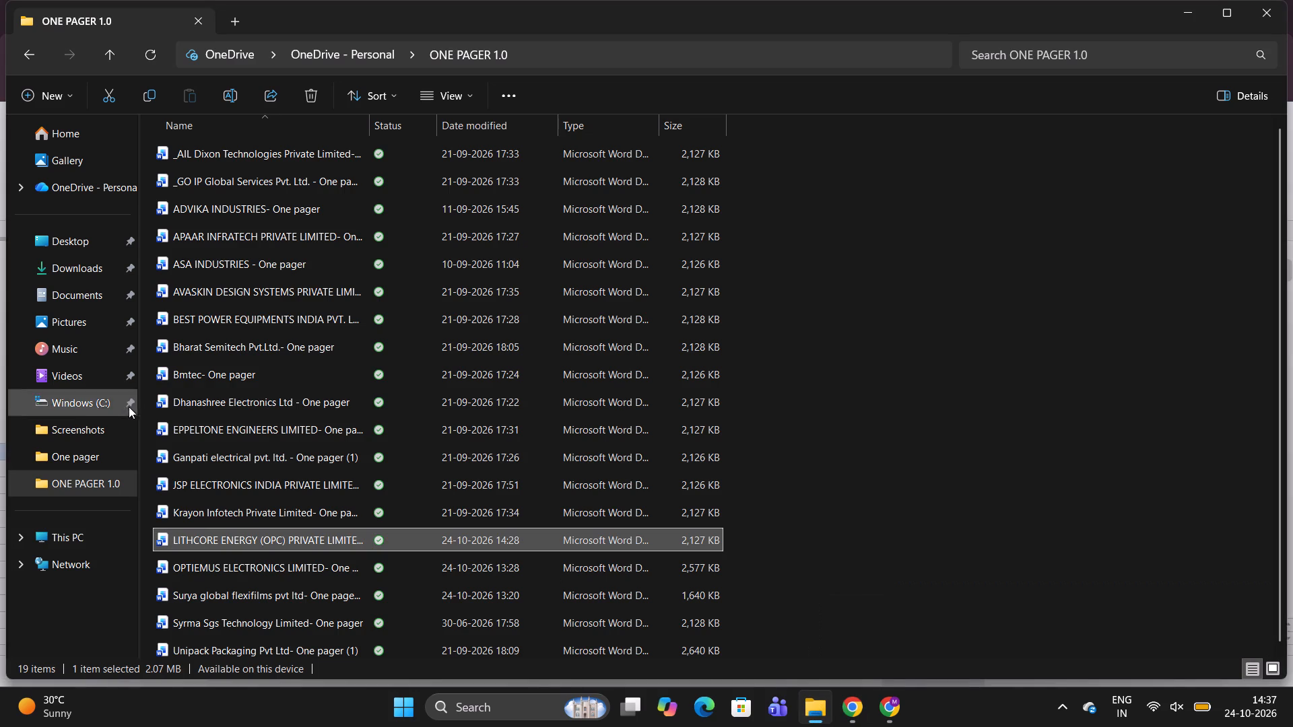
{"action": "double_click", "coordinate": [234, 506]}
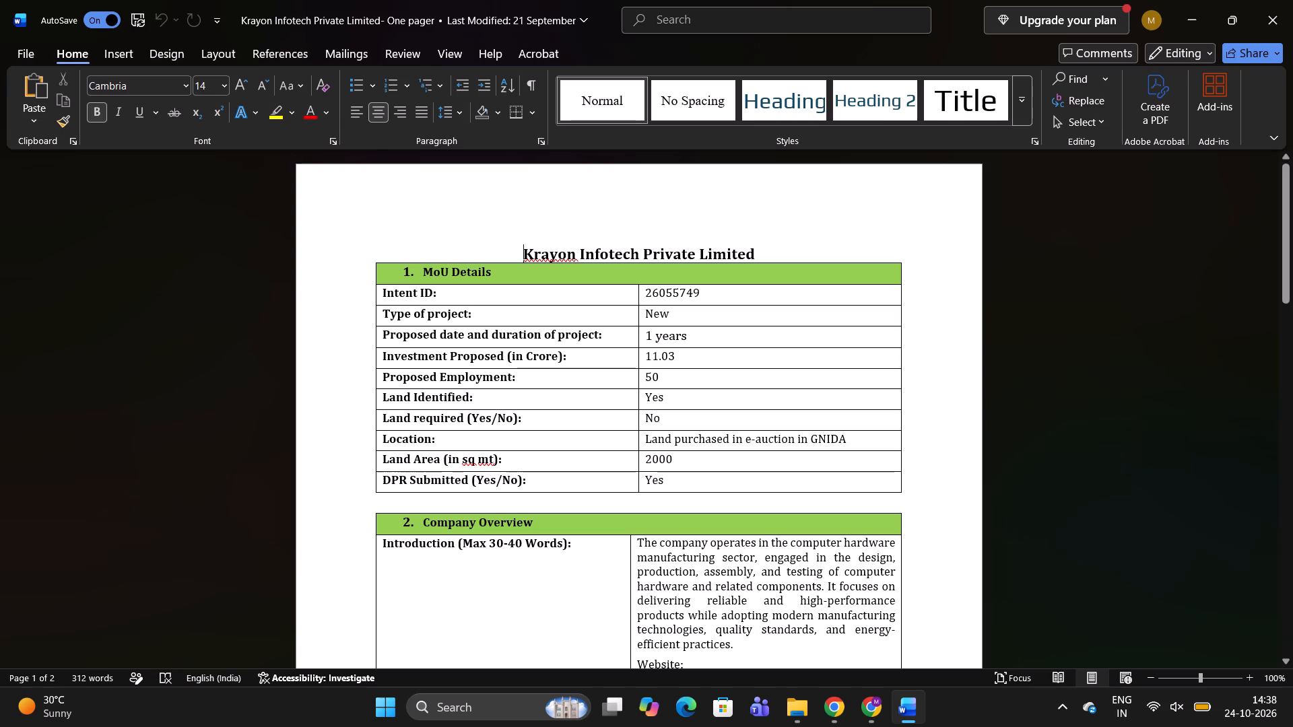
{"action": "left_click_drag", "start_coordinate": [706, 296], "coordinate": [635, 291]}
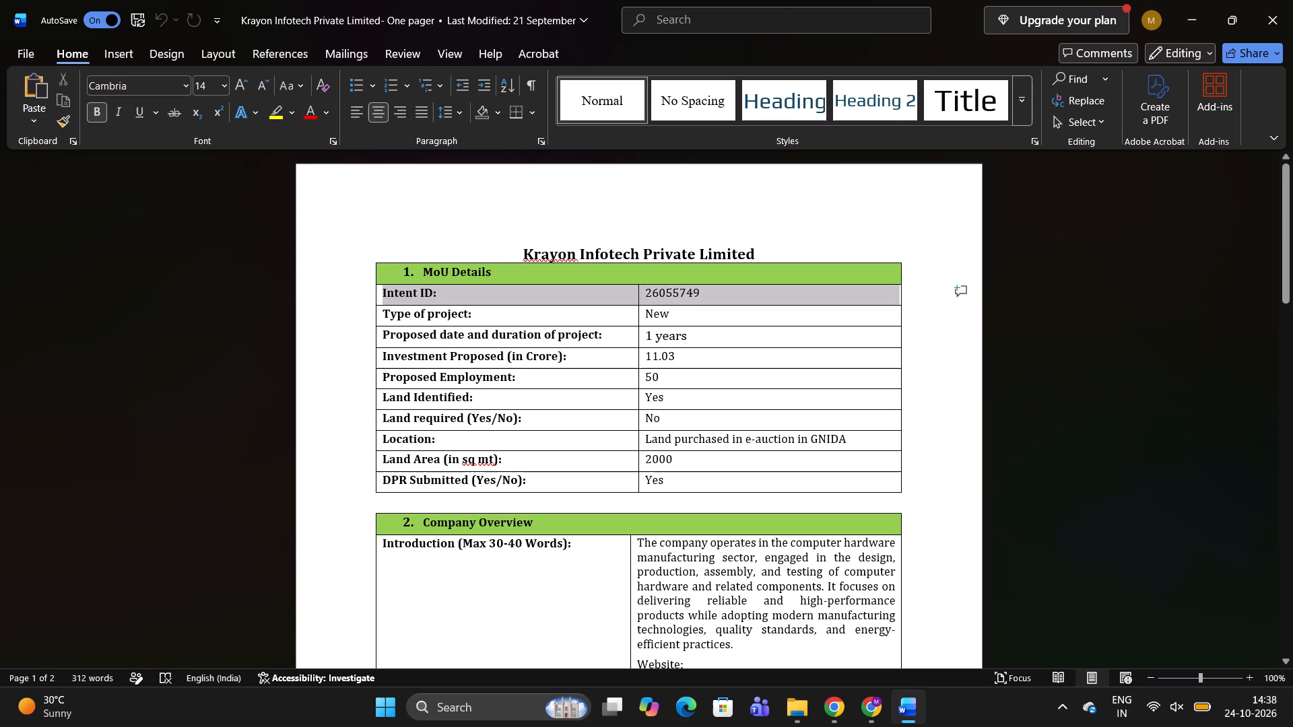
{"action": "left_click_drag", "start_coordinate": [635, 291], "coordinate": [648, 292]}
{"action": "key", "text": "ctrl+c"}
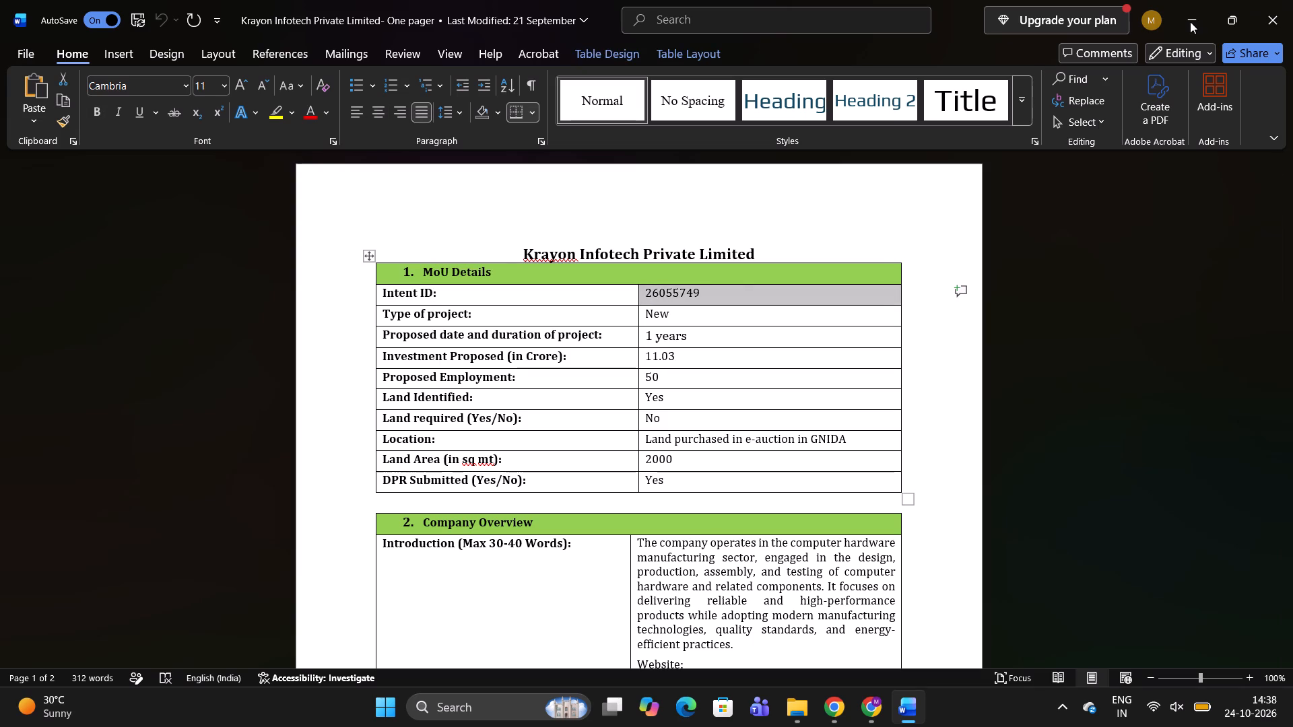
Skim the rest of the Krayon Infotech one pager and search the complete sheet in Chrome for Intent ID 26055749.
{"action": "left_click", "coordinate": [823, 350]}
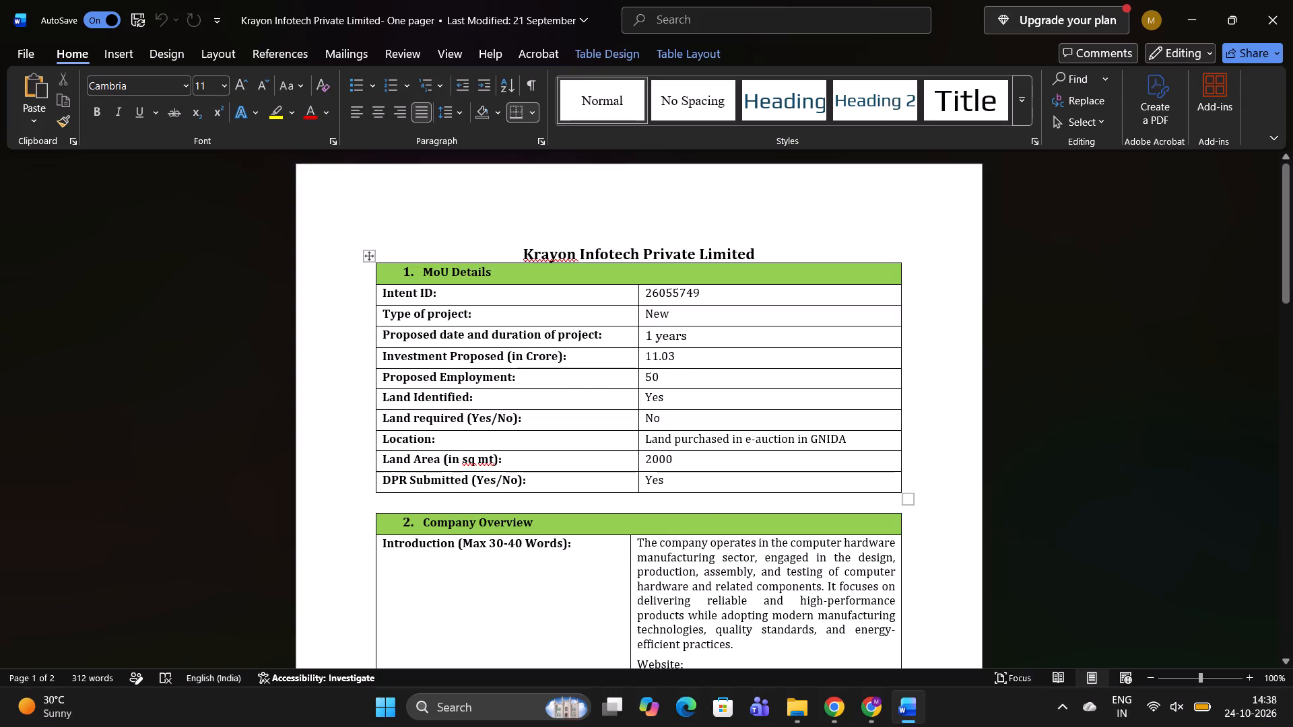
{"action": "scroll", "coordinate": [778, 508], "scroll_direction": "down", "scroll_amount": 4}
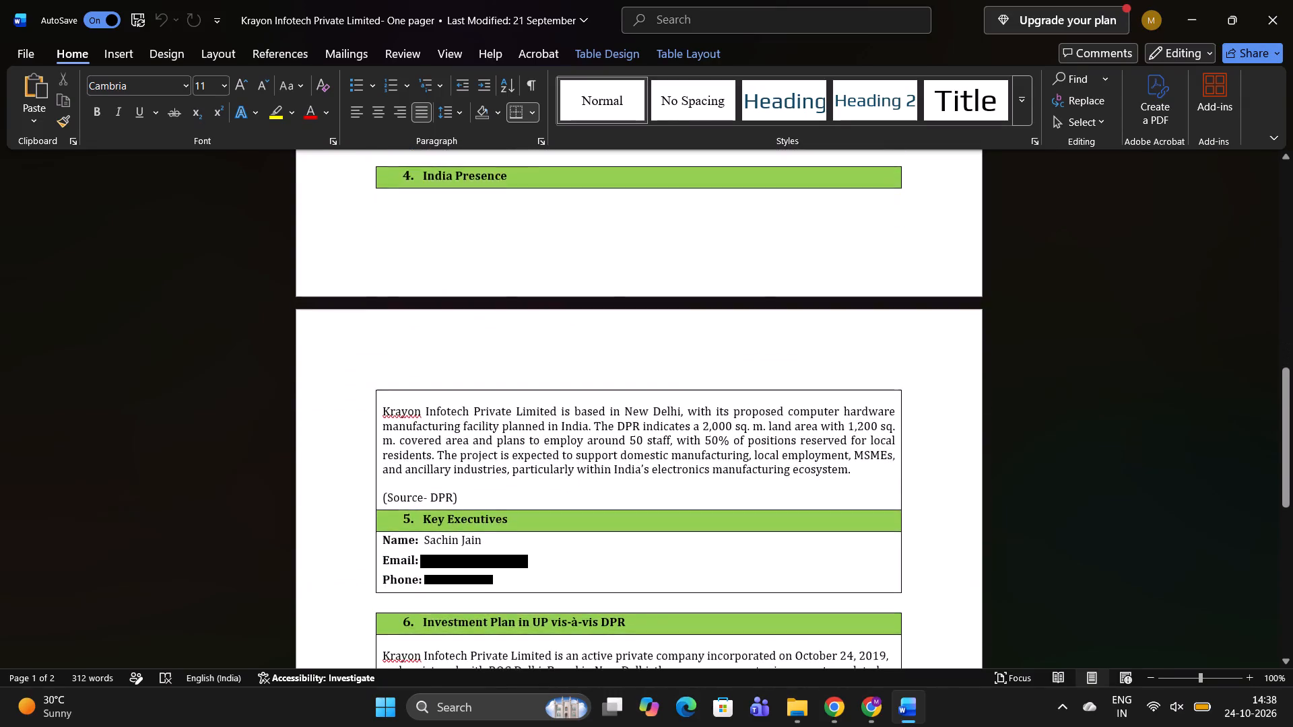
{"action": "scroll", "coordinate": [778, 508], "scroll_direction": "down", "scroll_amount": 2}
{"action": "scroll", "coordinate": [778, 508], "scroll_direction": "up", "scroll_amount": 8}
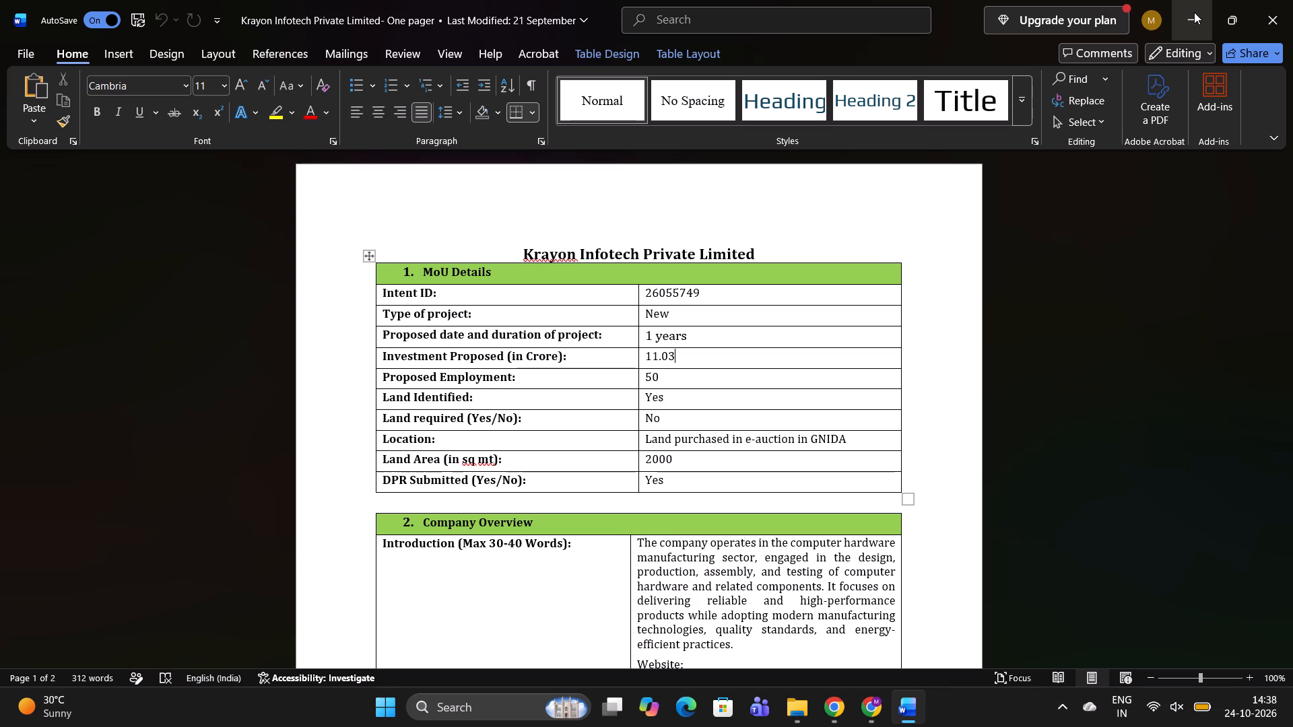
{"action": "left_click", "coordinate": [828, 714]}
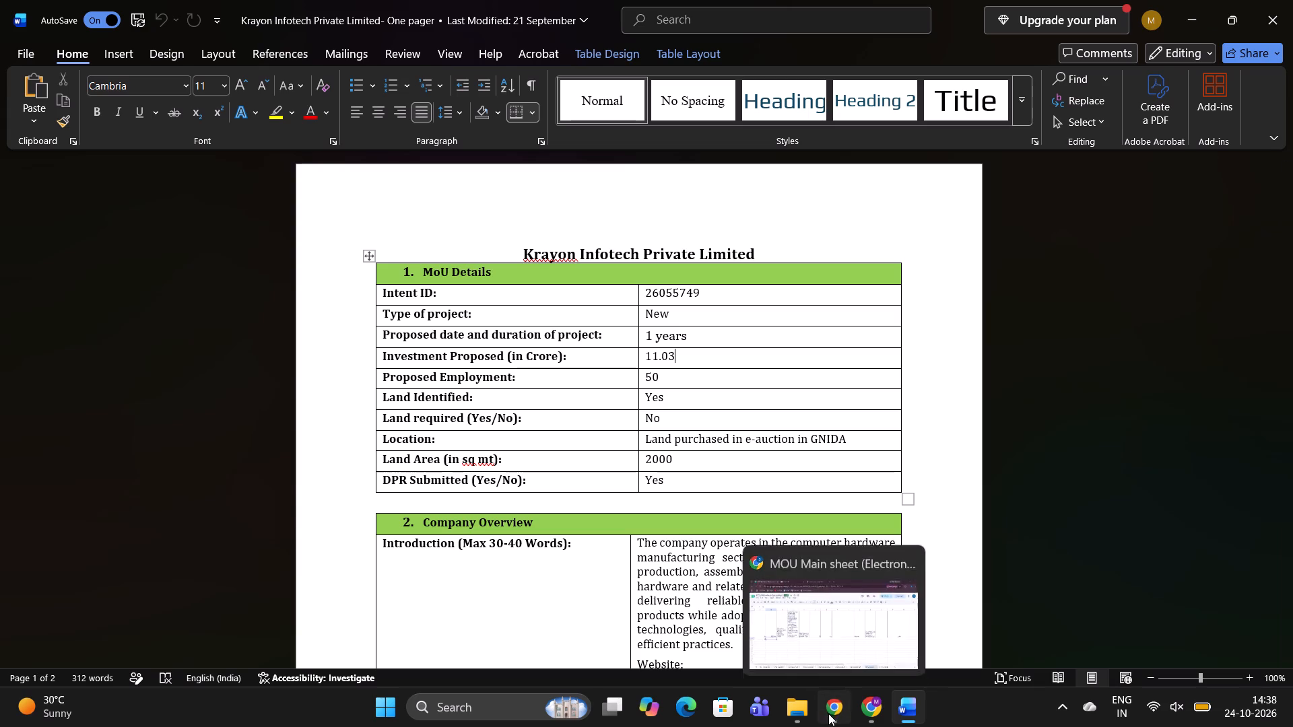
{"action": "left_click", "coordinate": [132, 682]}
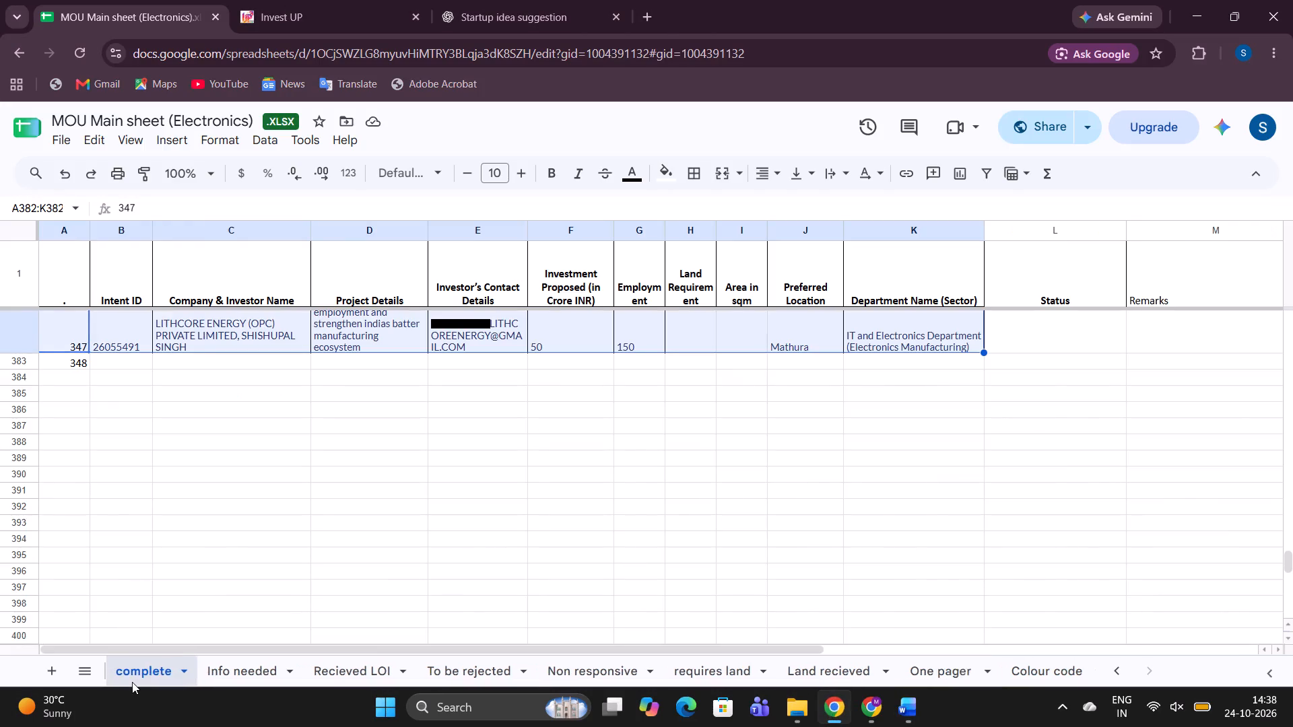
{"action": "key", "text": "ctrl+f"}
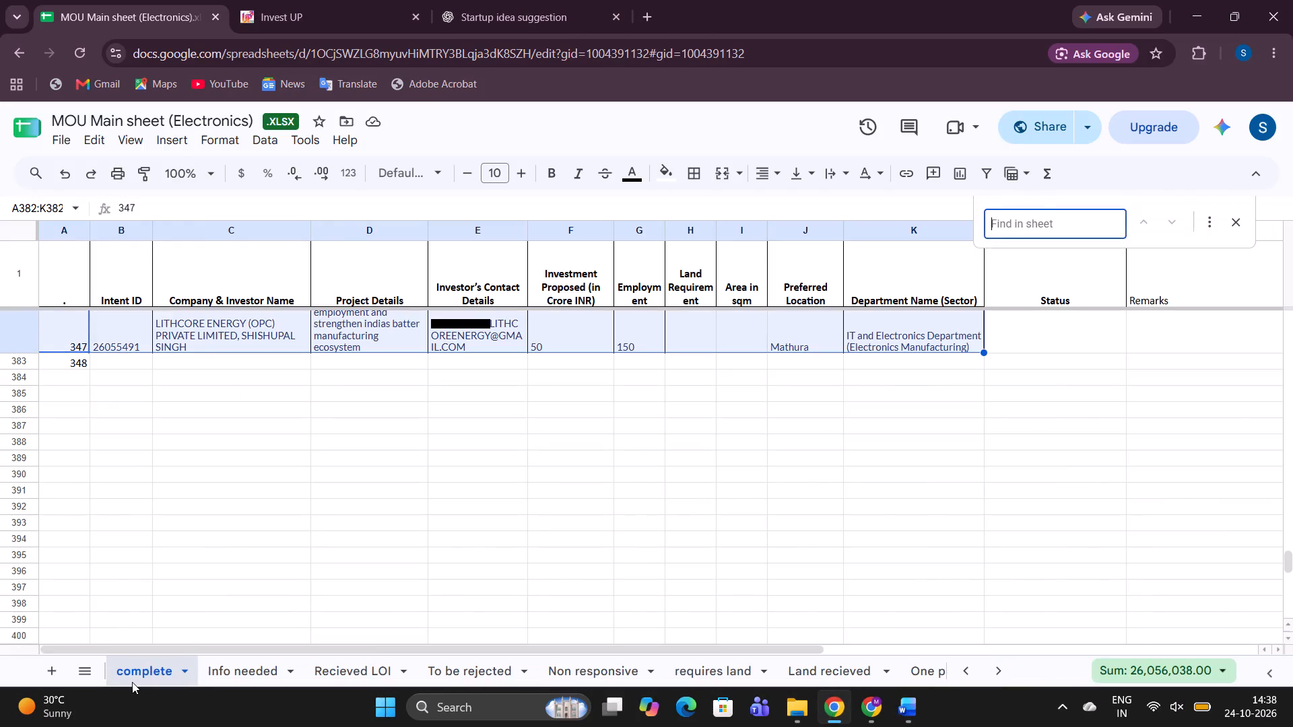
{"action": "key", "text": "ctrl+v"}
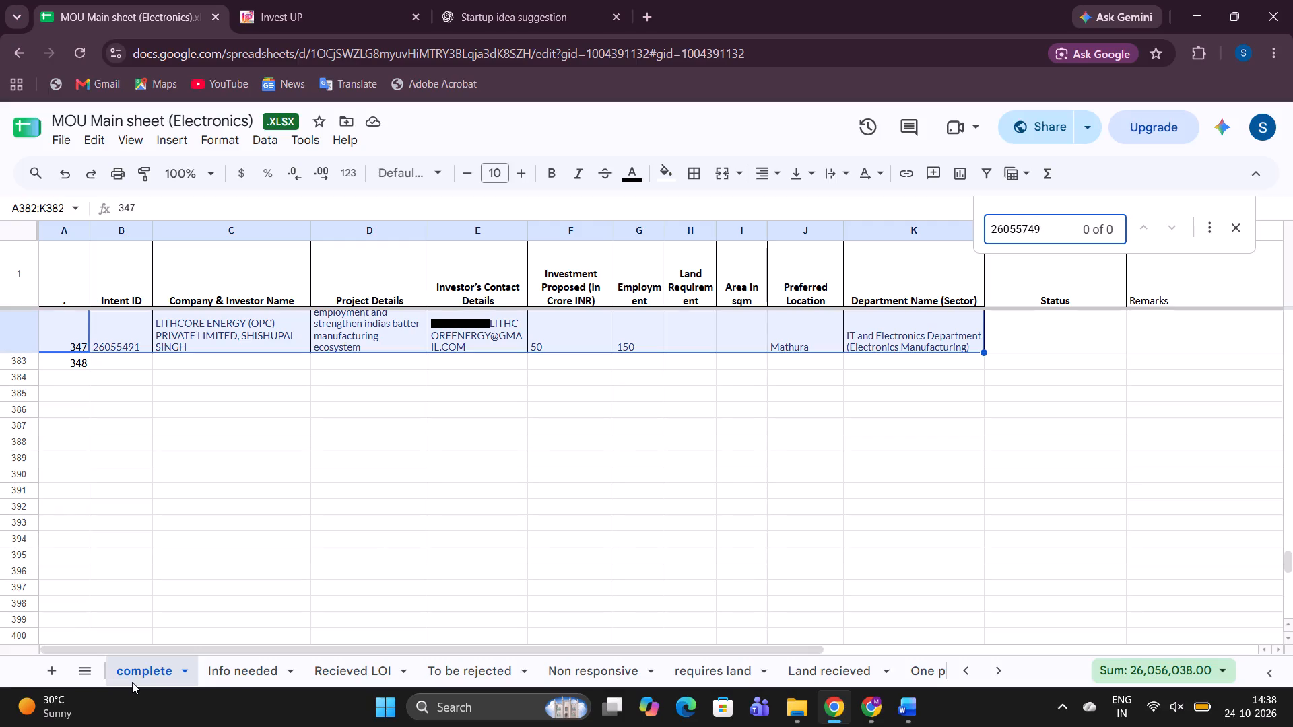
{"action": "left_click", "coordinate": [1233, 226]}
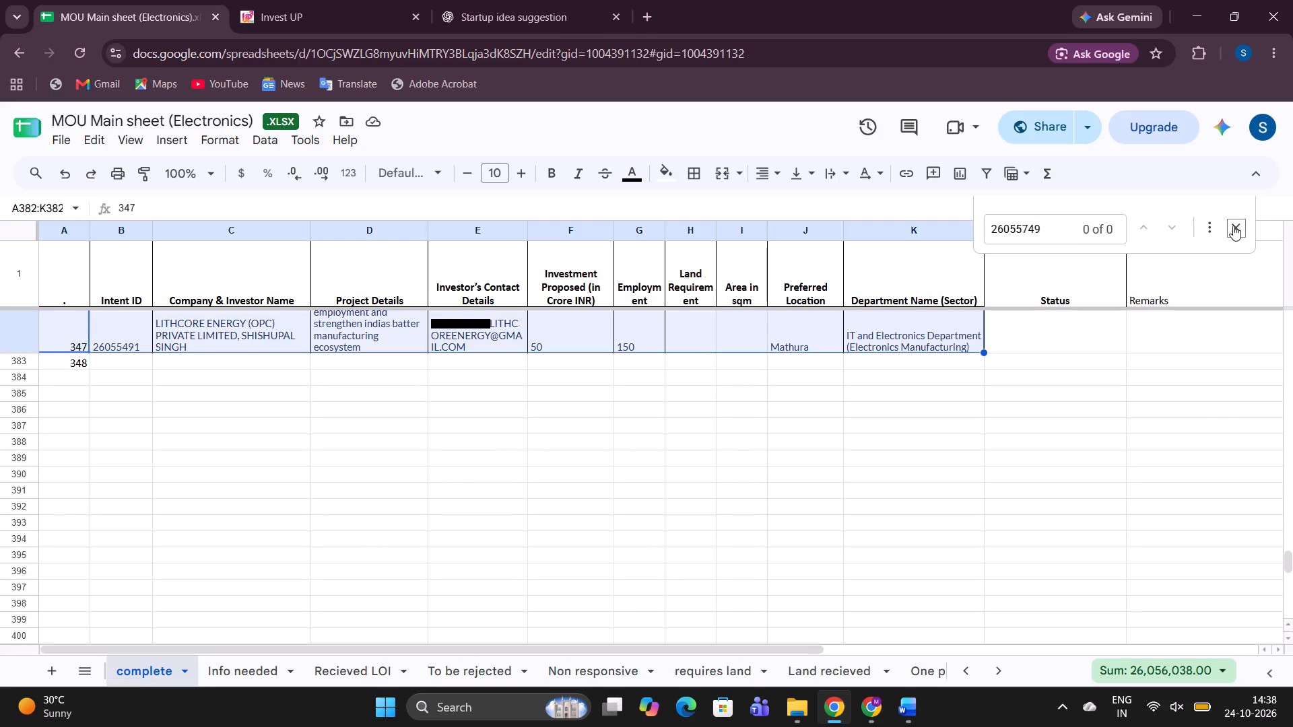
Look back through the earlier rows of the complete sheet for the Krayon Infotech Private Limited entries.
{"action": "left_click", "coordinate": [644, 537]}
{"action": "scroll", "coordinate": [644, 537], "scroll_direction": "up", "scroll_amount": 4}
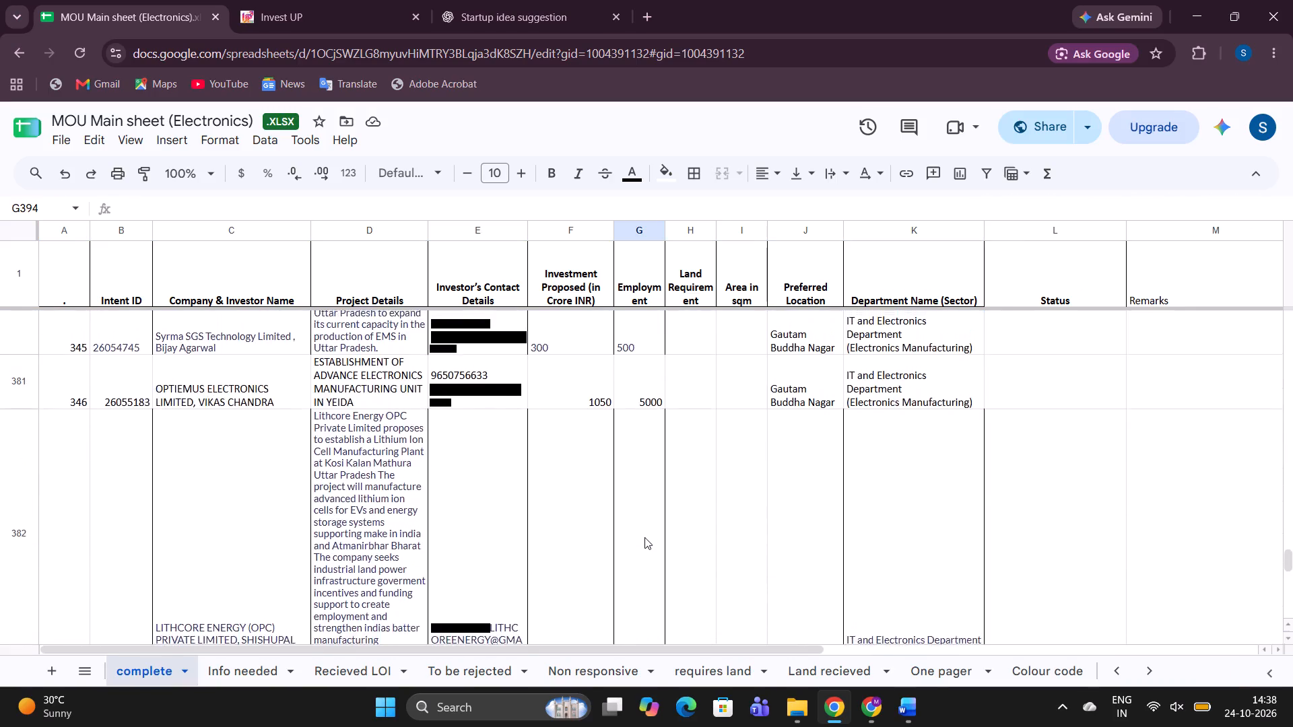
{"action": "scroll", "coordinate": [644, 537], "scroll_direction": "up", "scroll_amount": 11}
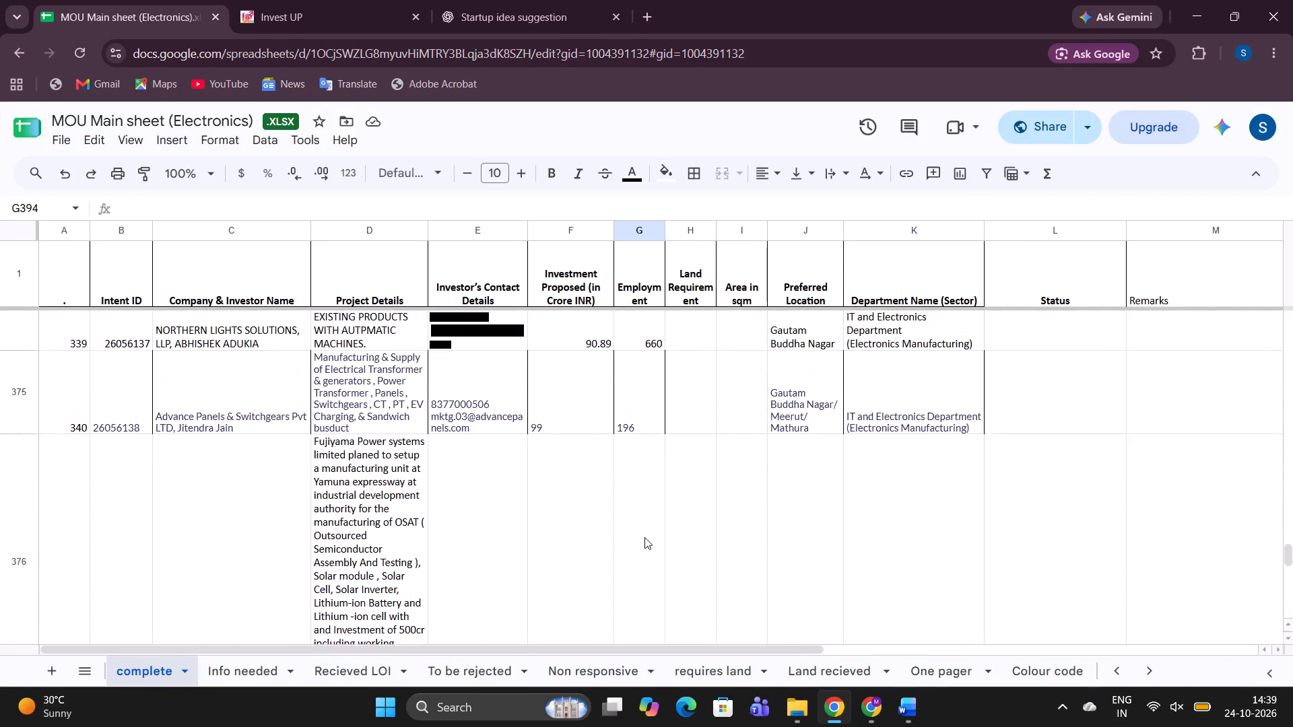
{"action": "scroll", "coordinate": [644, 537], "scroll_direction": "up", "scroll_amount": 11}
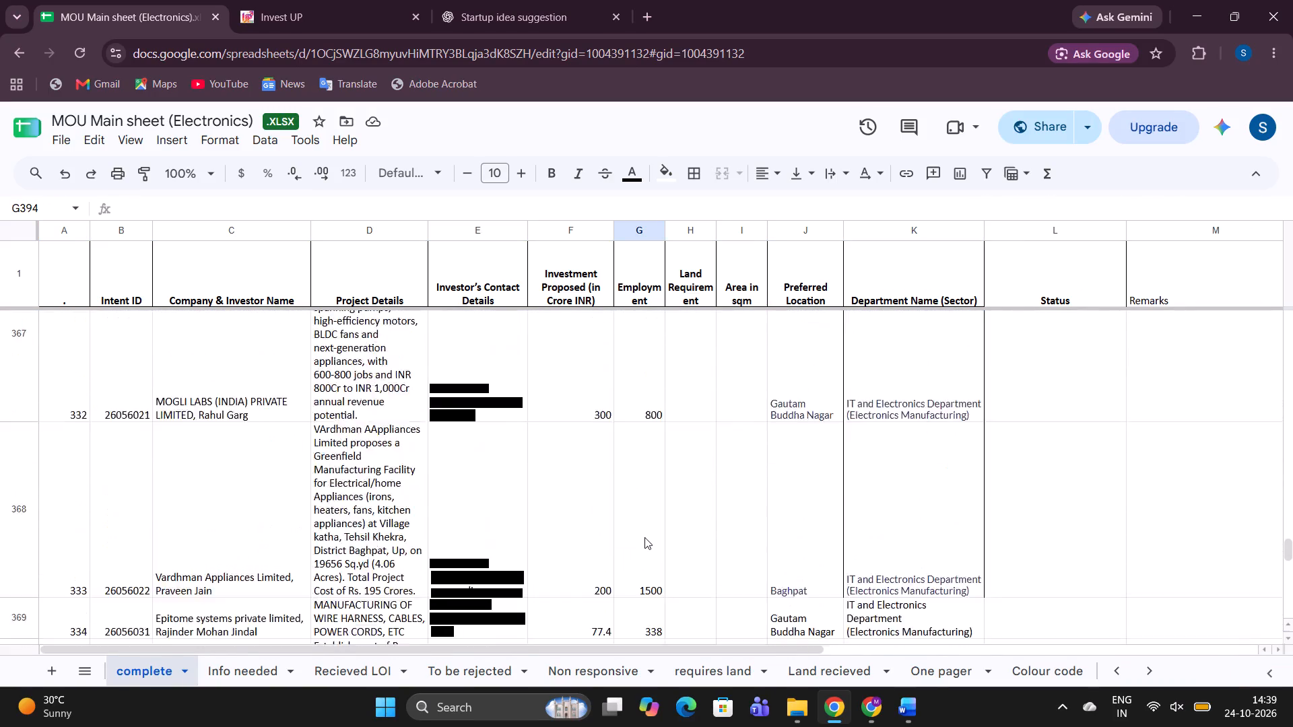
{"action": "scroll", "coordinate": [644, 537], "scroll_direction": "up", "scroll_amount": 9}
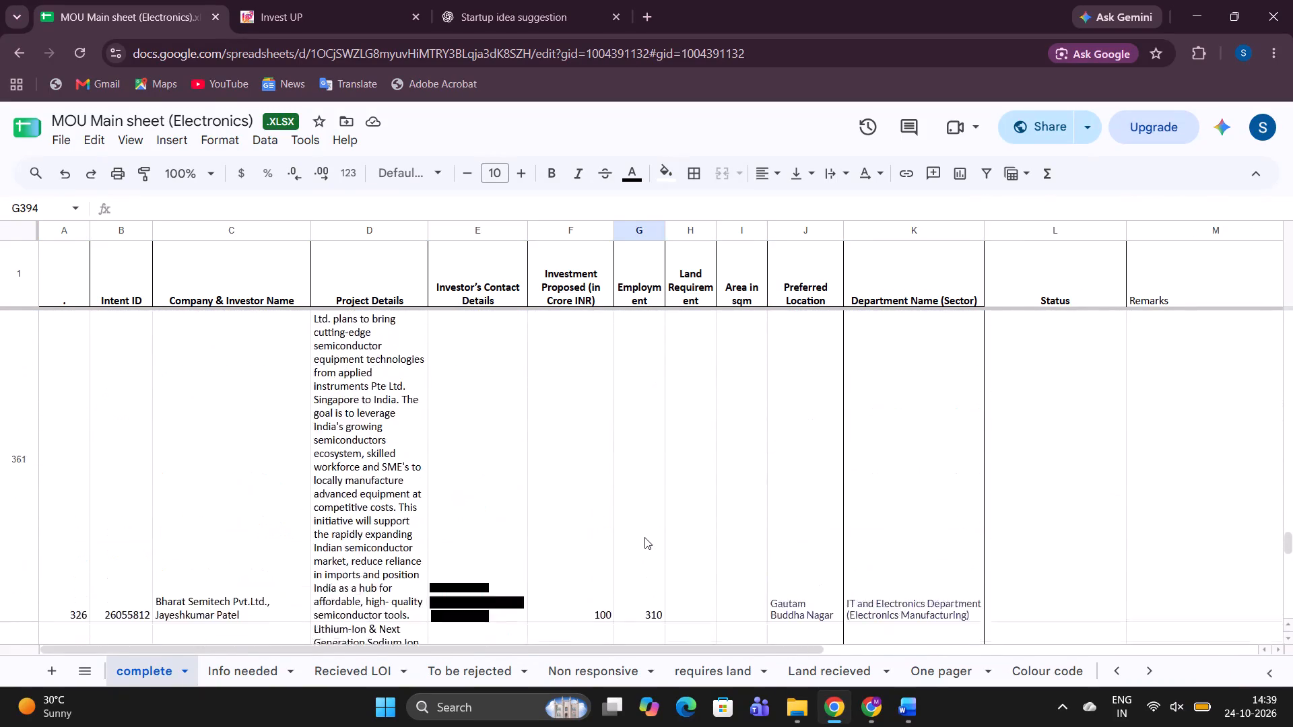
{"action": "scroll", "coordinate": [644, 537], "scroll_direction": "up", "scroll_amount": 1}
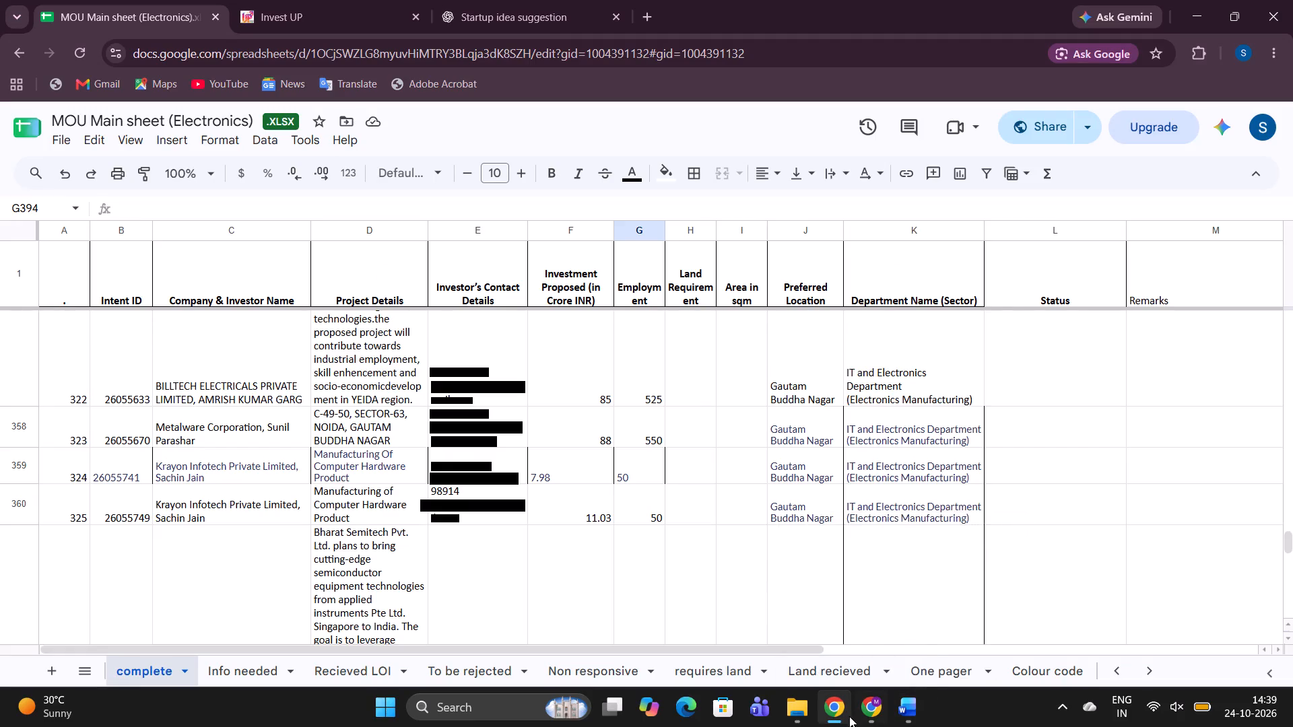
Search the Invest UP portal's received intents for krayon and compare the entries with the one pager in Word.
{"action": "left_click", "coordinate": [306, 0]}
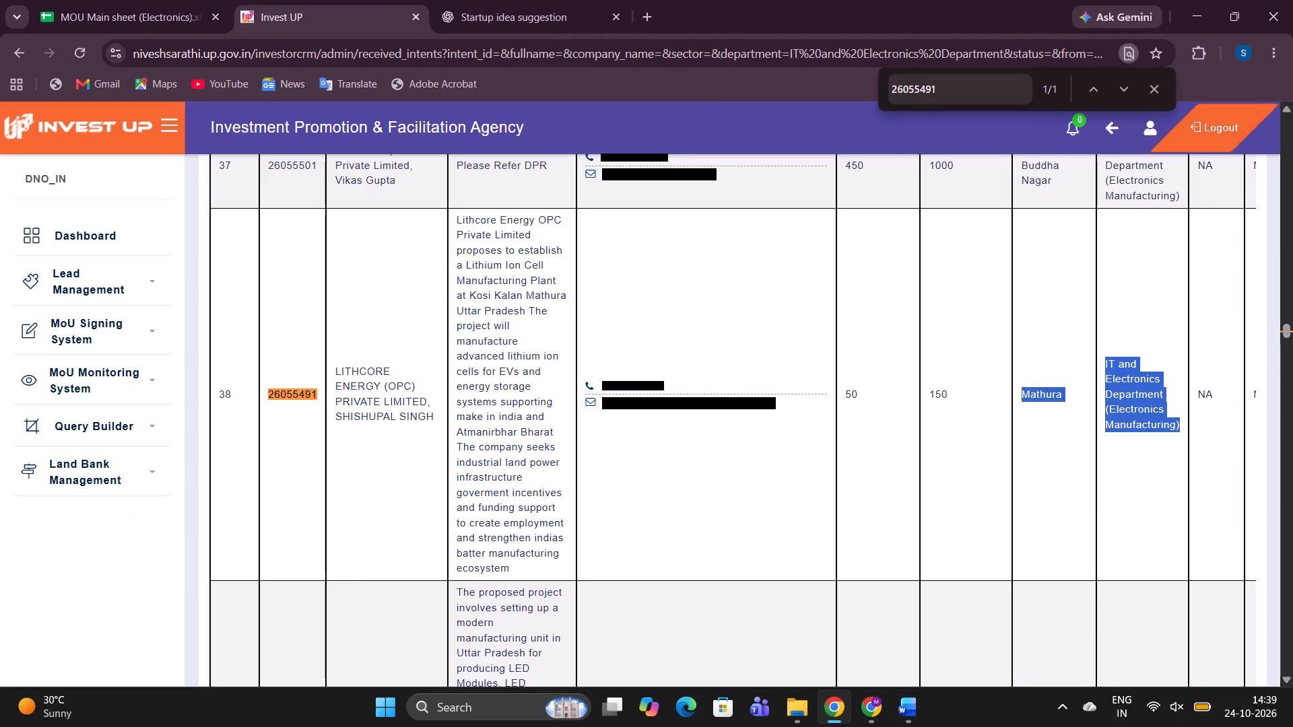
{"action": "left_click_drag", "start_coordinate": [943, 89], "coordinate": [823, 104]}
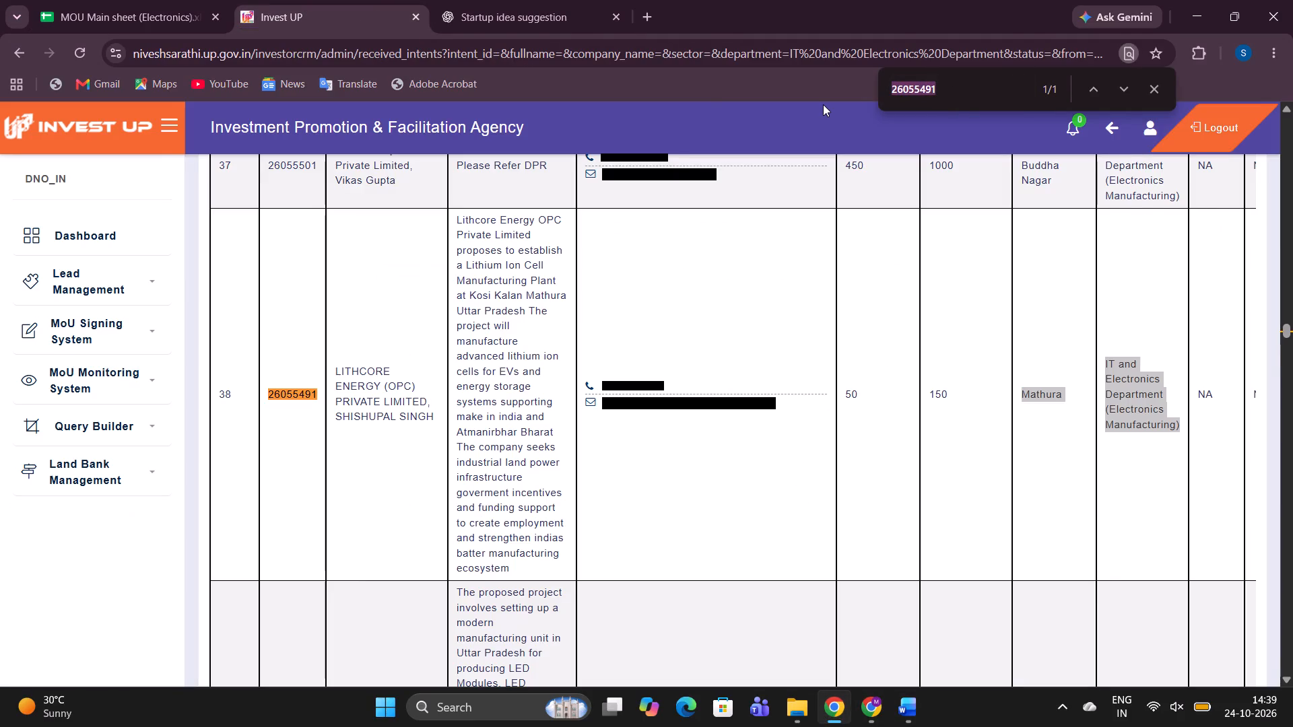
{"action": "key", "text": "BackSpace"}
{"action": "type", "text": "krayo"}
{"action": "key", "text": "n"}
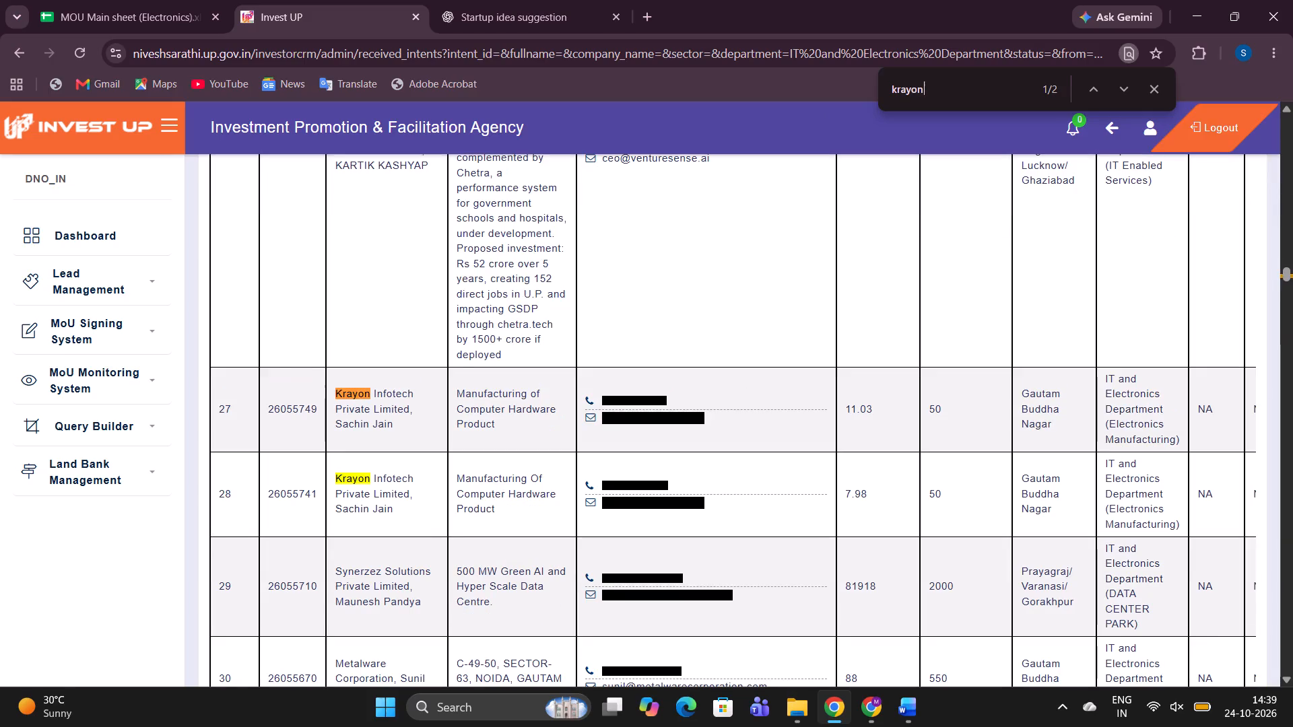
{"action": "key", "text": "Return"}
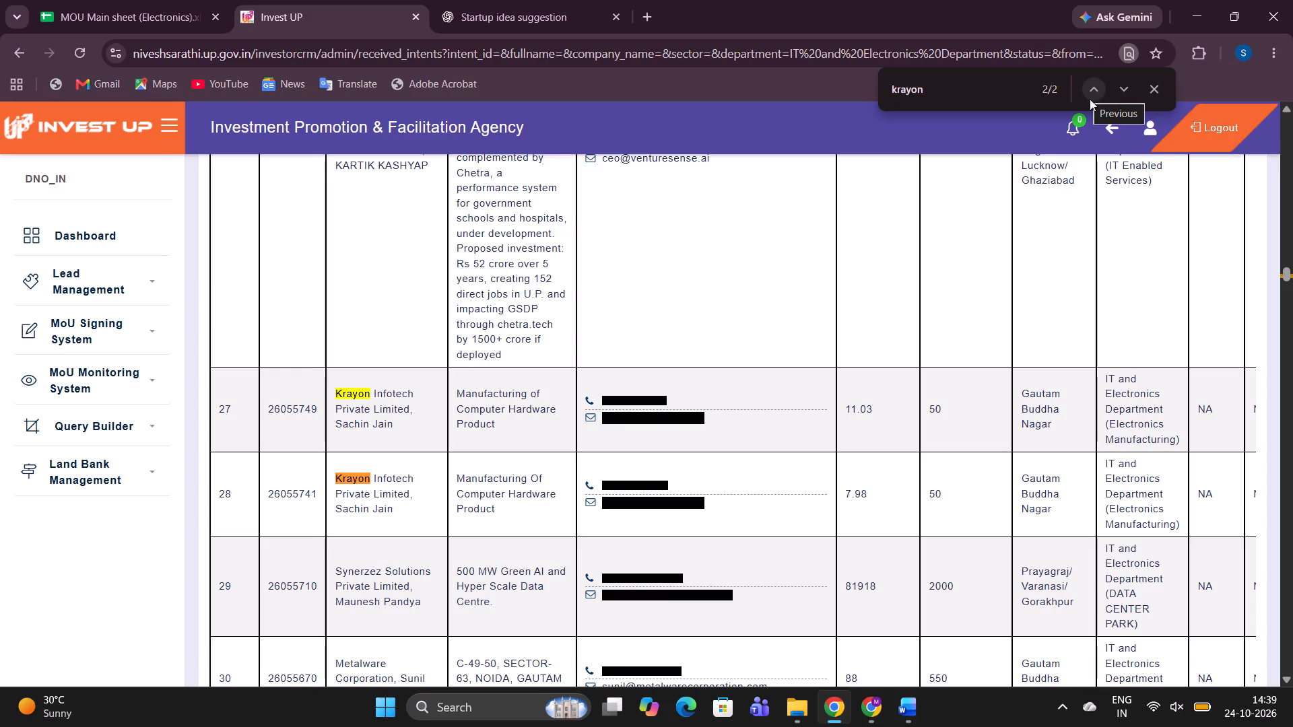
{"action": "left_click", "coordinate": [907, 718]}
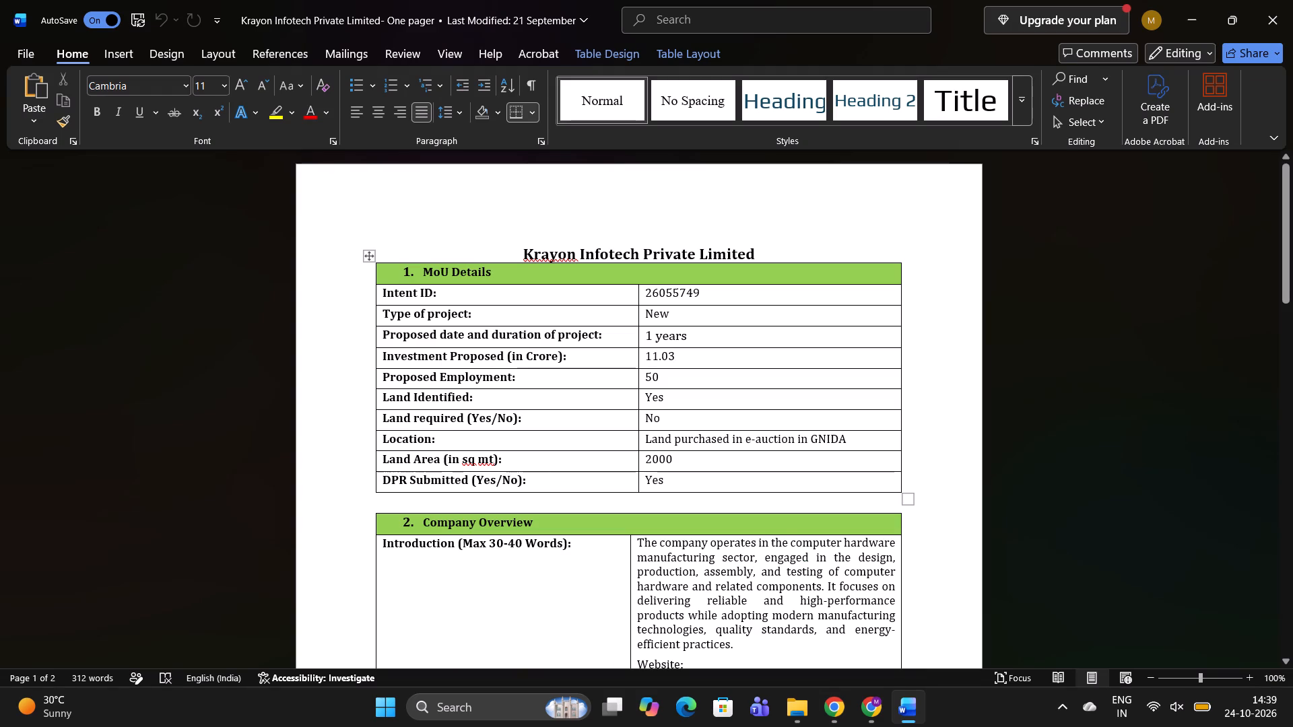
{"action": "left_click", "coordinate": [836, 699]}
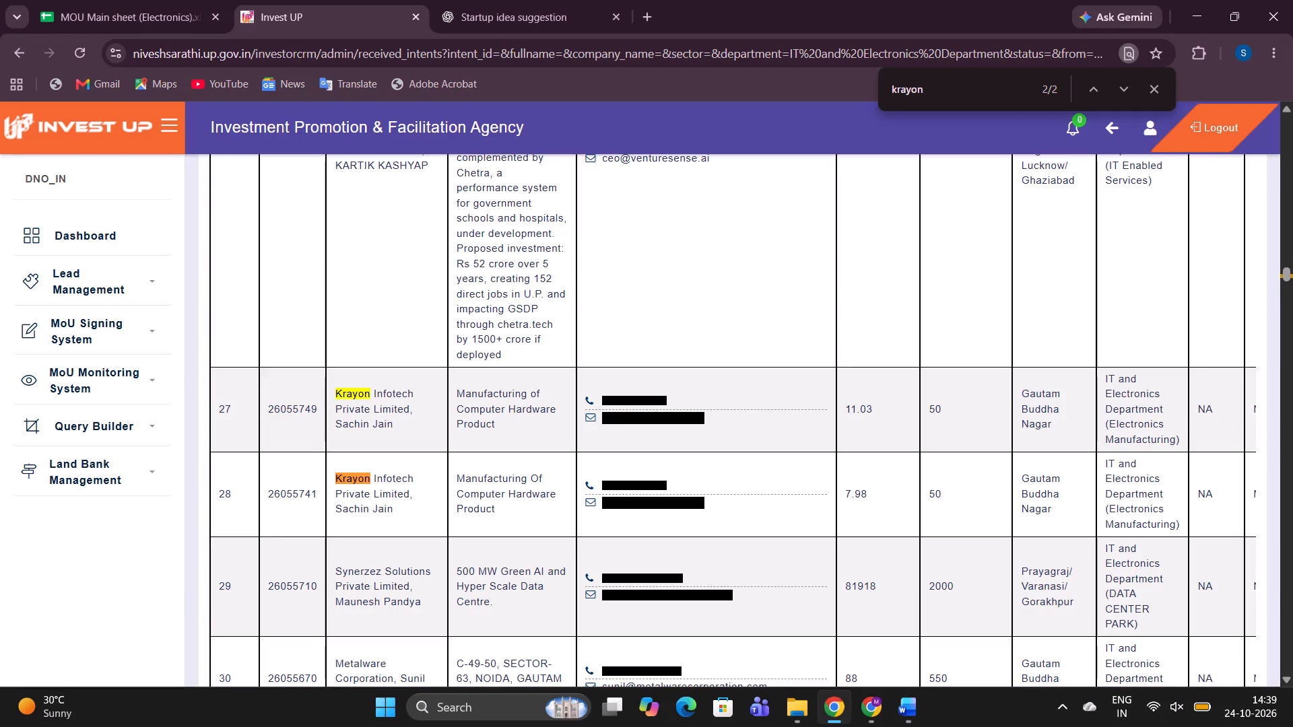
Copy Krayon Infotech's Intent ID 26055749 from the Invest UP portal and re-enter it in cell B360 of the complete sheet.
{"action": "left_click_drag", "start_coordinate": [315, 406], "coordinate": [261, 406]}
{"action": "key", "text": "ctrl+c"}
{"action": "left_click", "coordinate": [49, 0]}
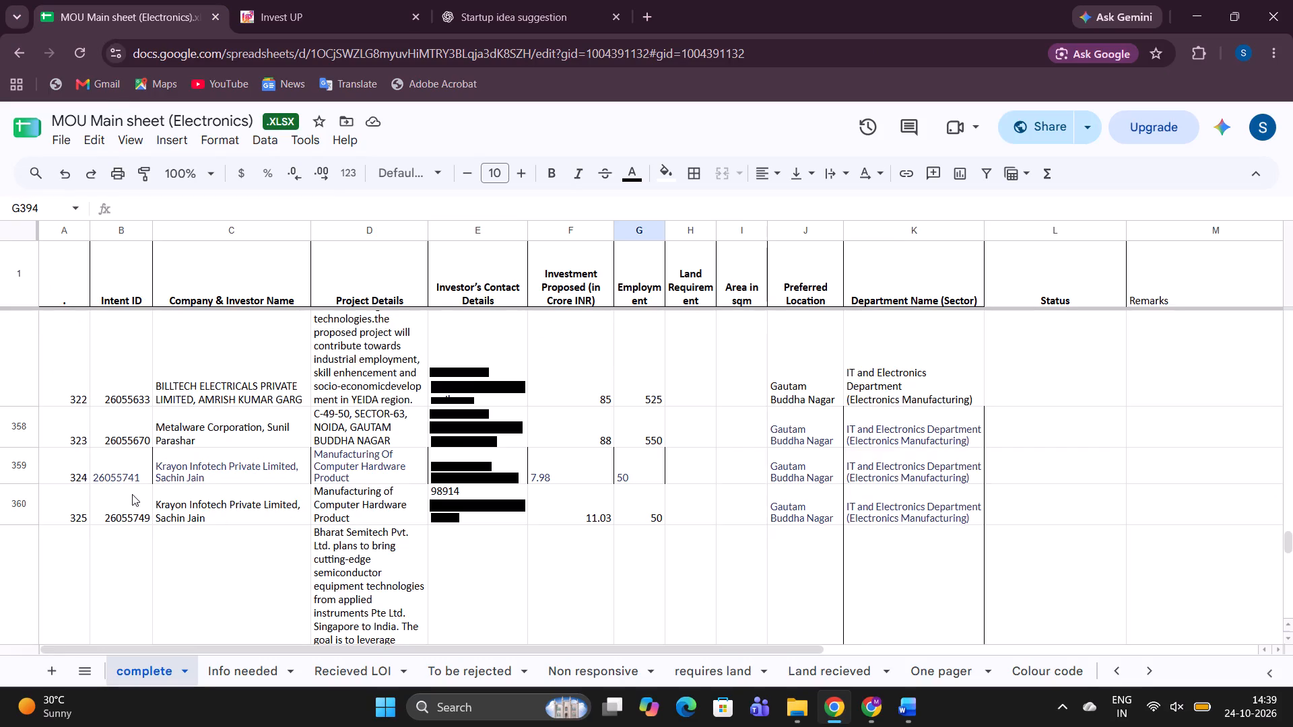
{"action": "double_click", "coordinate": [129, 516]}
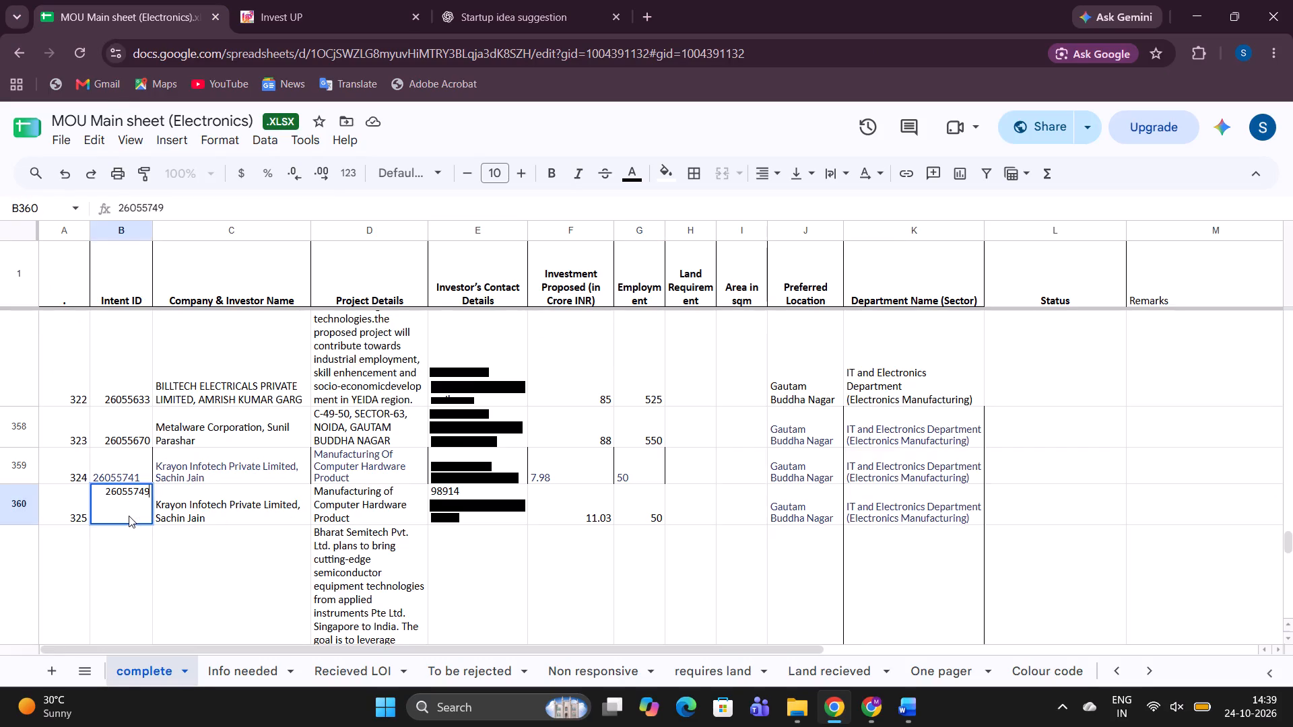
{"action": "key", "text": "BackSpace"}
{"action": "key", "text": "BackSpace"}
{"action": "key", "text": "BackSpace"}
{"action": "key", "text": "BackSpace"}
{"action": "key", "text": "BackSpace"}
{"action": "key", "text": "BackSpace"}
{"action": "key", "text": "BackSpace"}
{"action": "key", "text": "BackSpace"}
{"action": "key", "text": "ctrl+v"}
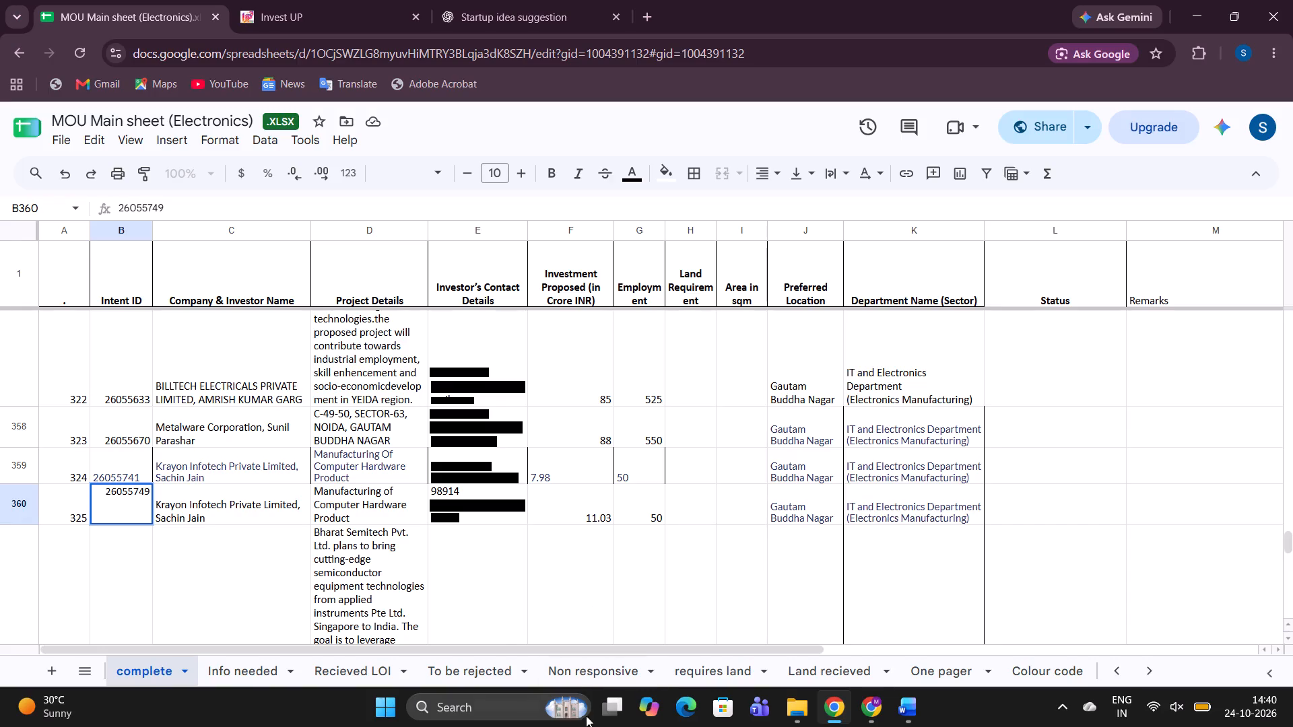
{"action": "left_click", "coordinate": [1096, 497]}
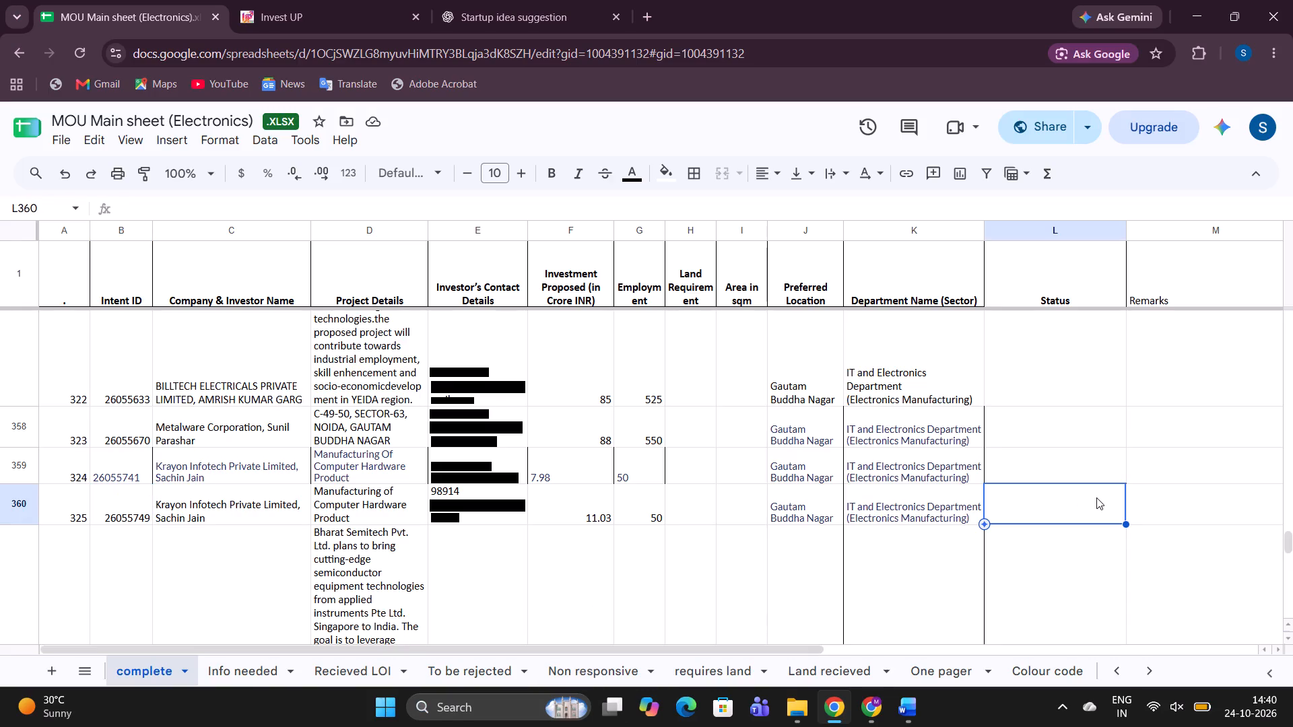
Search the complete sheet again for Intent ID 26055749.
{"action": "key", "text": "ctrl+f"}
{"action": "key", "text": "ctrl+v"}
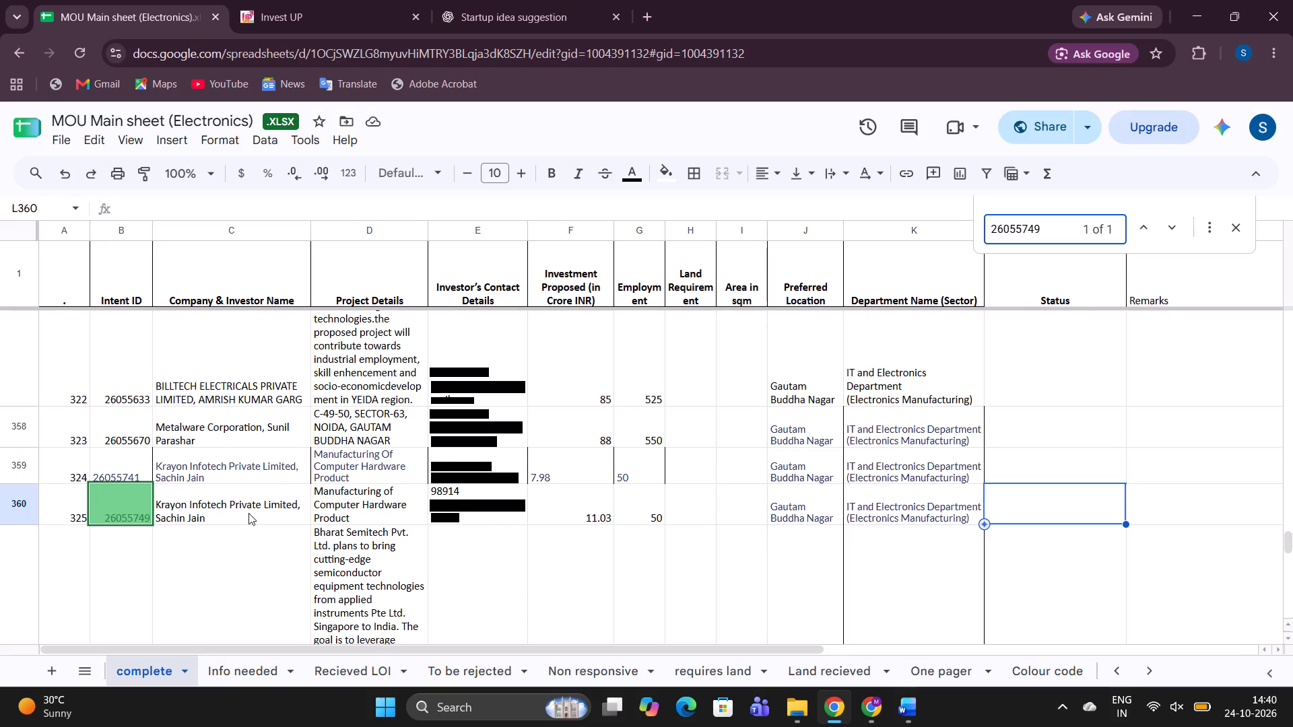
Copy Krayon Infotech's details, Intent ID through Department Name, from row 360 of the complete sheet into row 7 of the One pager sheet.
{"action": "left_click_drag", "start_coordinate": [129, 509], "coordinate": [235, 508]}
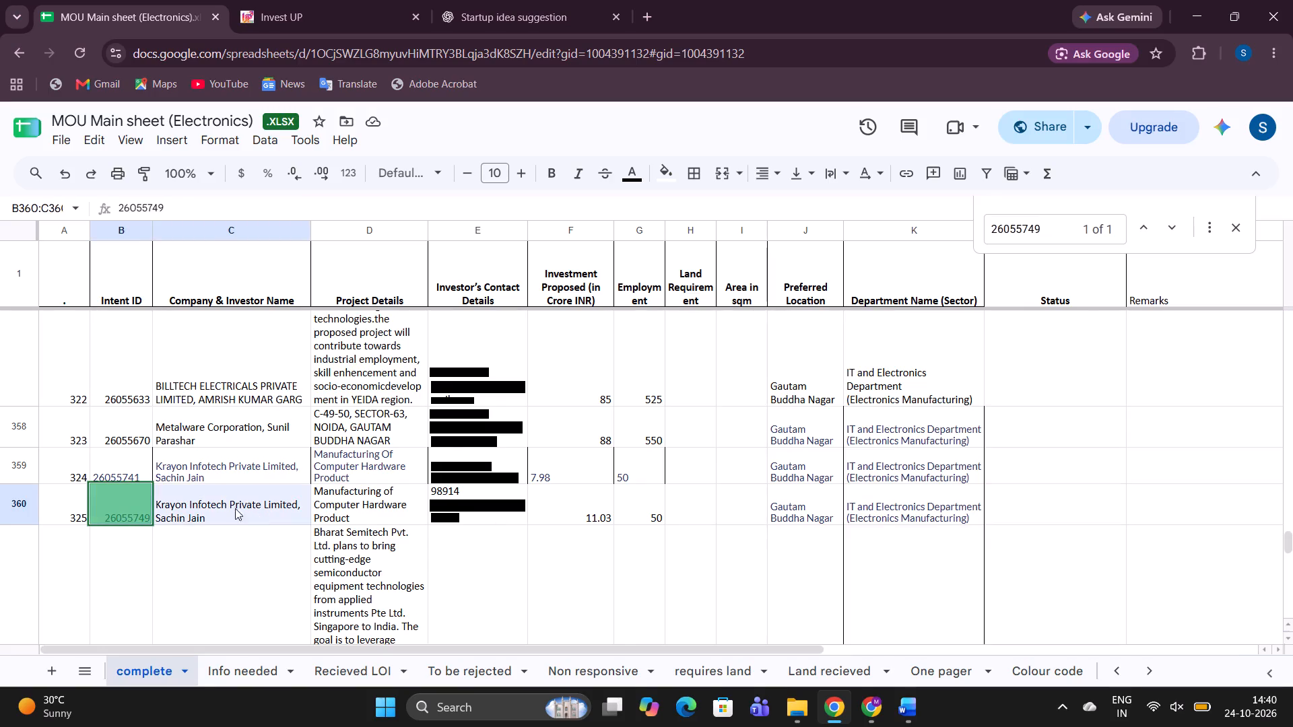
{"action": "left_click_drag", "start_coordinate": [235, 508], "coordinate": [865, 510]}
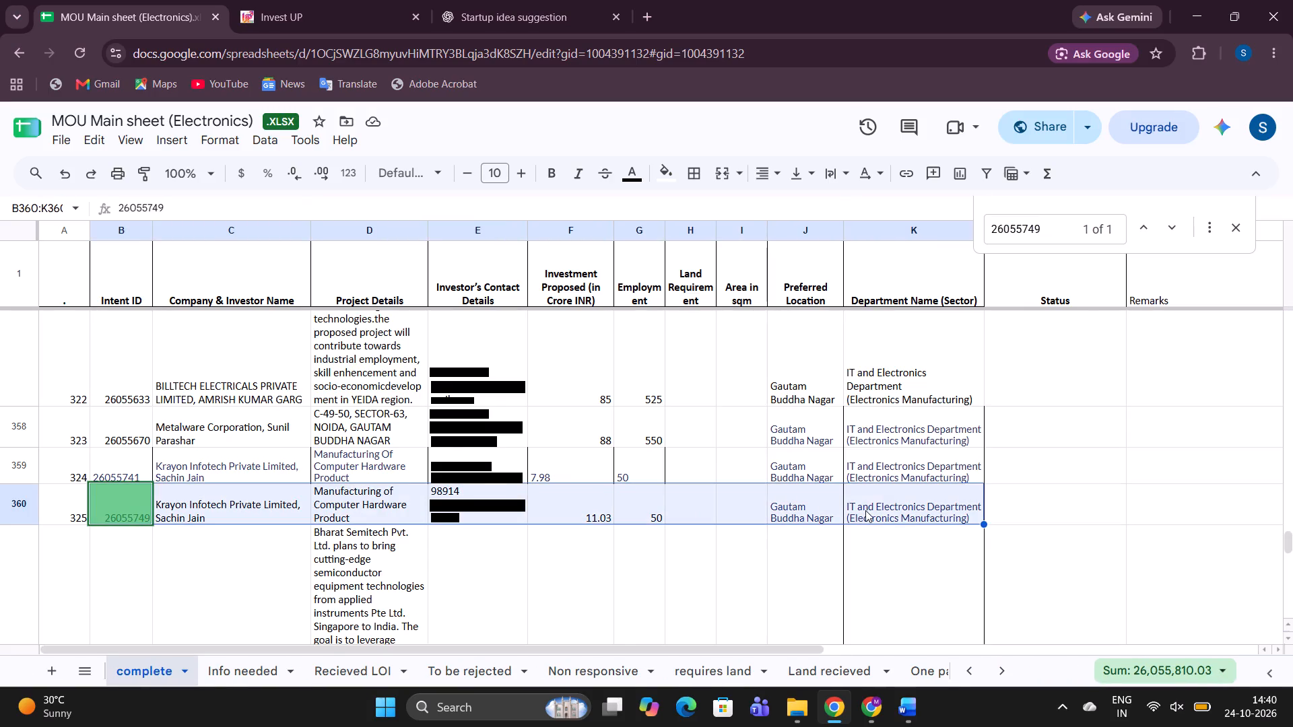
{"action": "key", "text": "ctrl+c"}
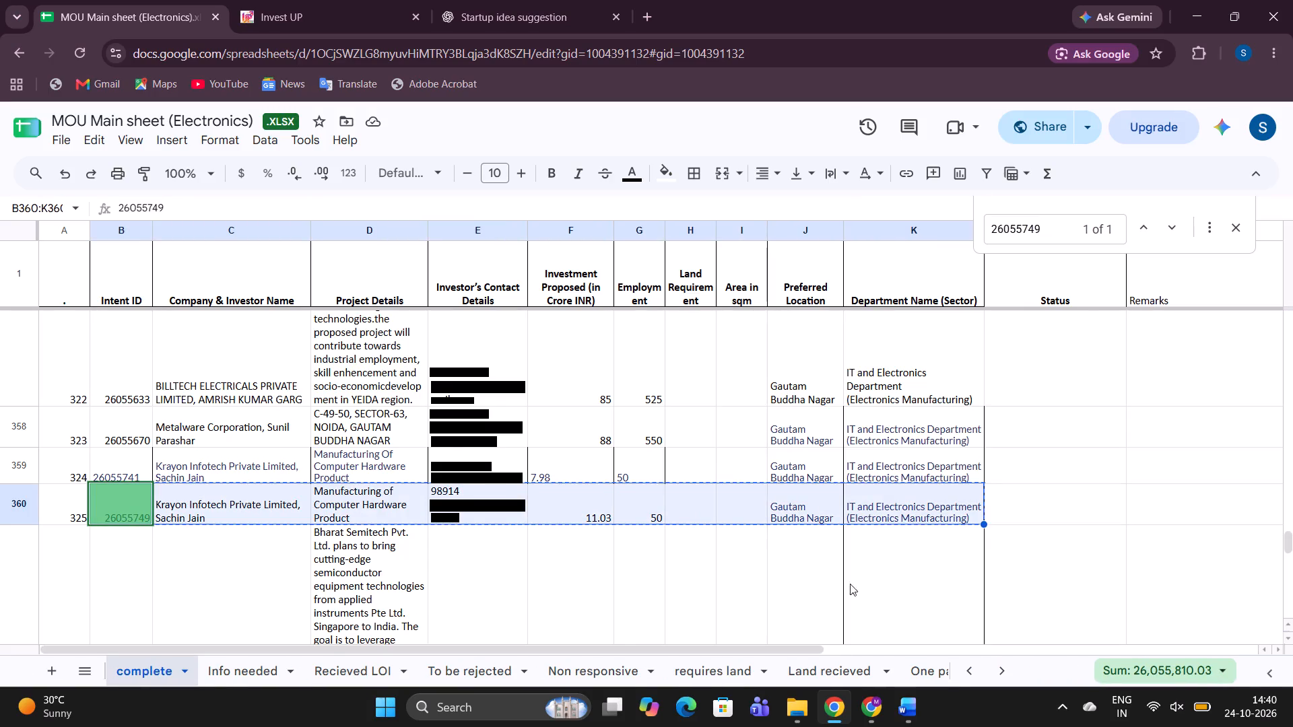
{"action": "left_click", "coordinate": [910, 670]}
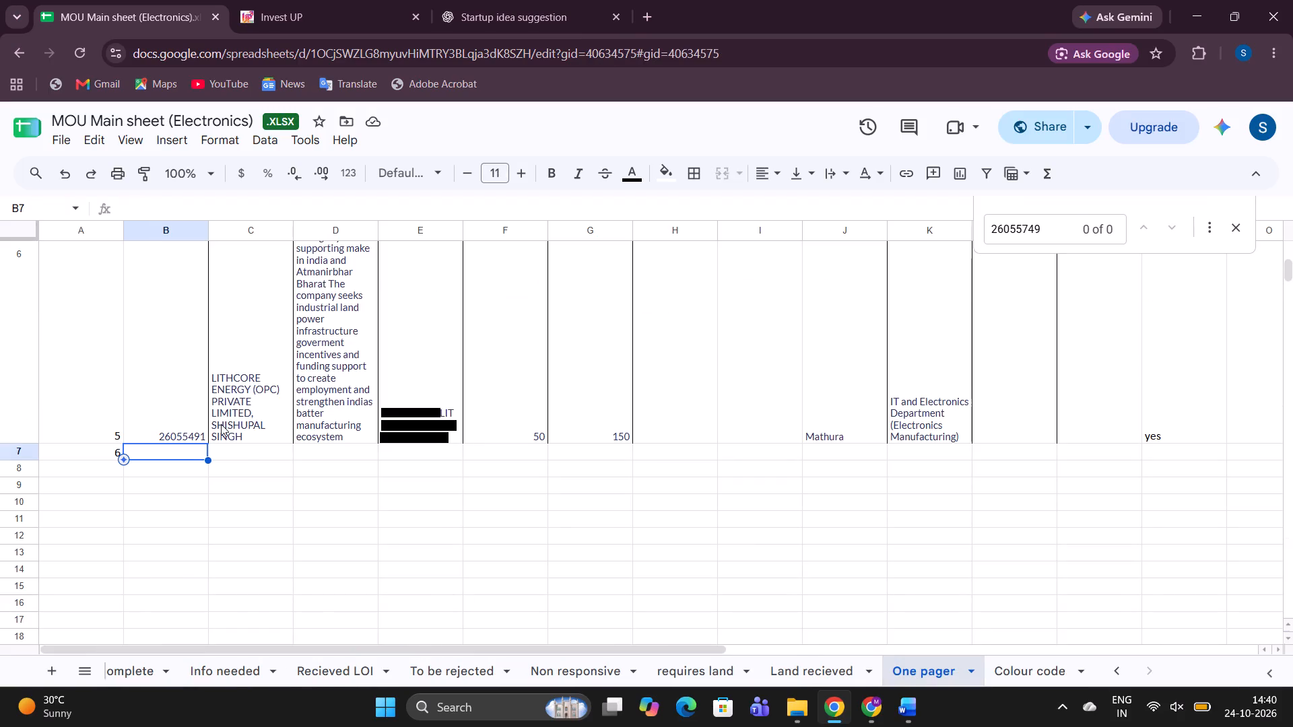
{"action": "key", "text": "ctrl+v"}
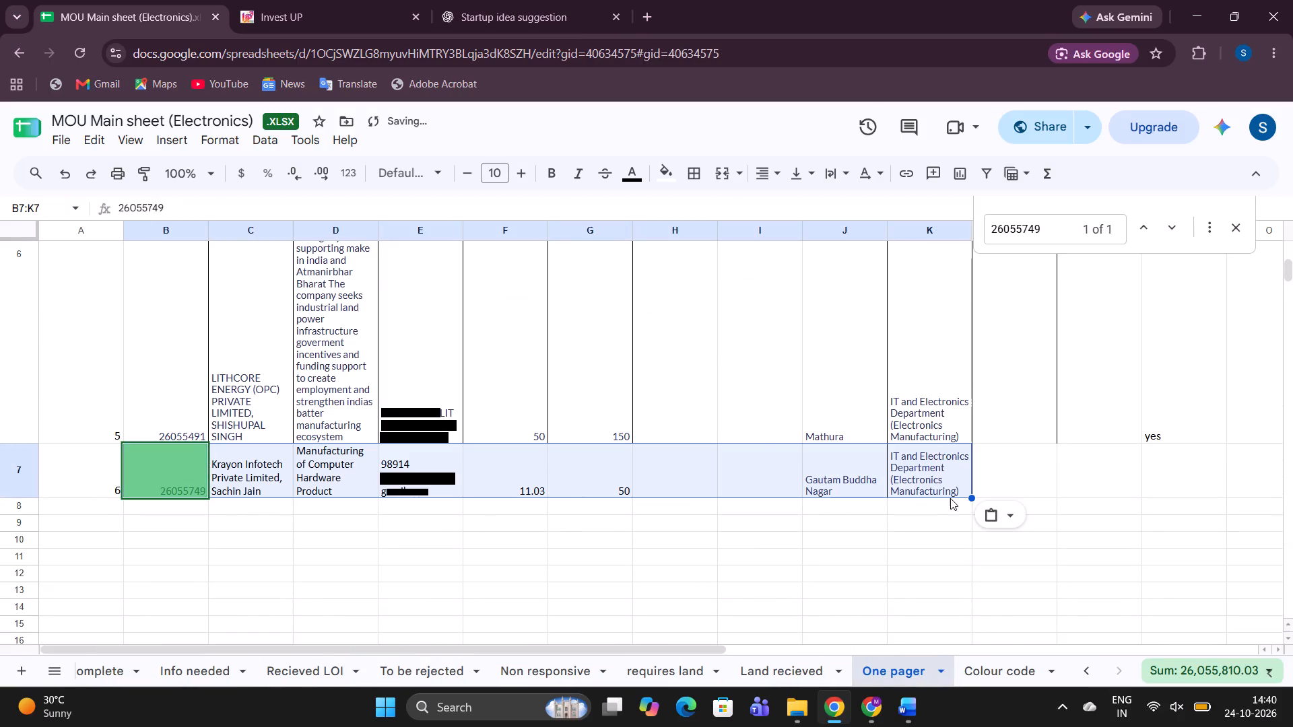
Enter yes in column N of Krayon Infotech's row and number the next row 7 in column A.
{"action": "left_click", "coordinate": [1195, 487]}
{"action": "type", "text": "yes"}
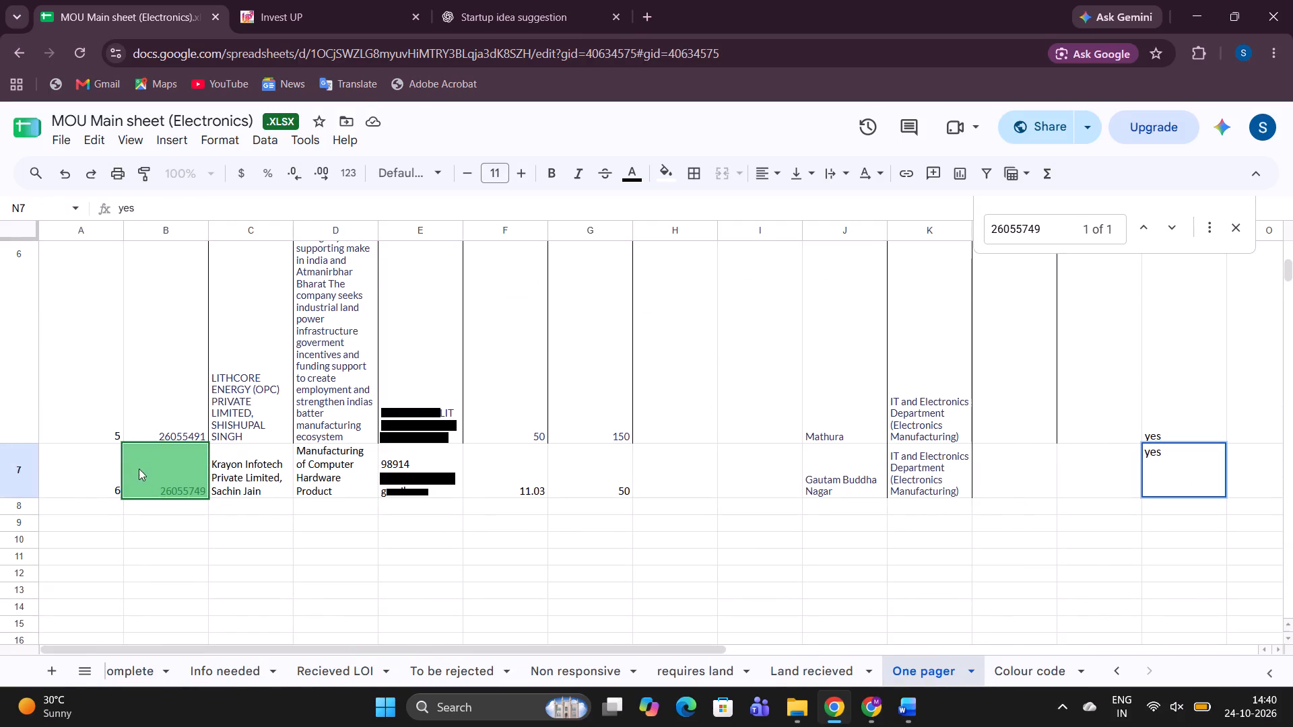
{"action": "left_click", "coordinate": [96, 515]}
{"action": "key", "text": "7"}
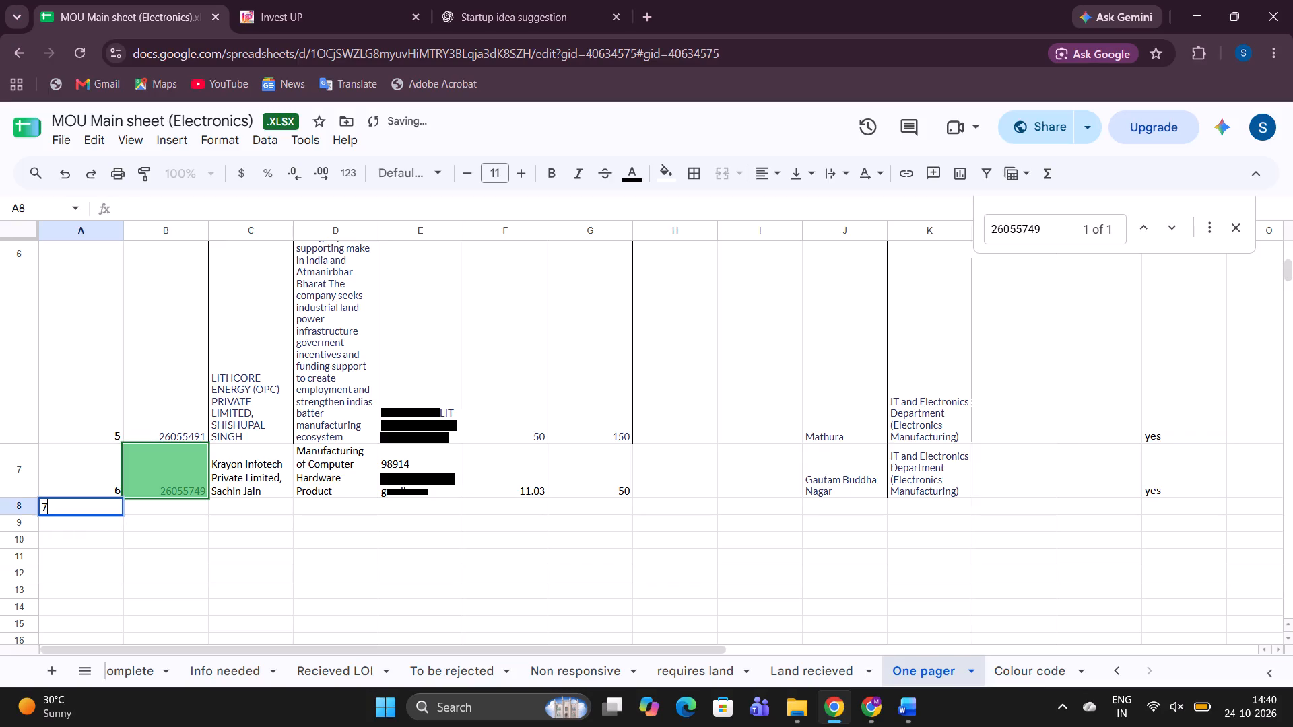
{"action": "key", "text": "Right"}
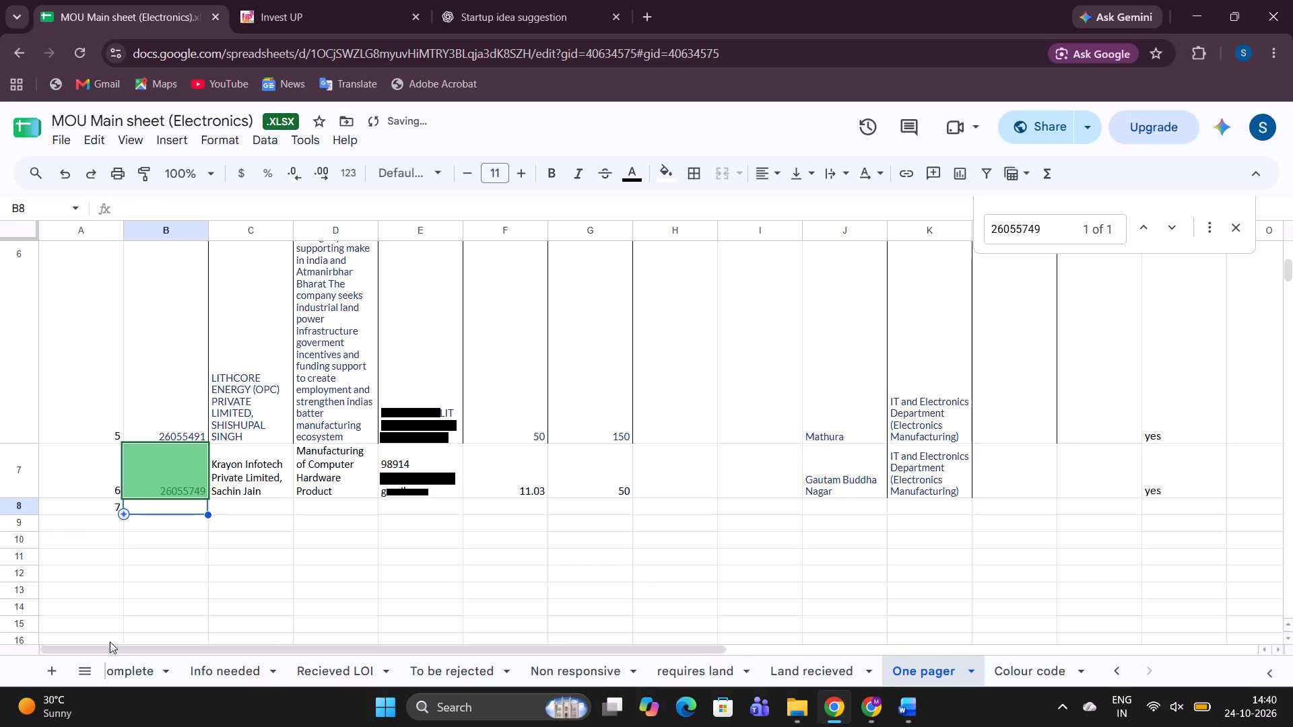
Open the JSP Electronics India one pager from the ONE PAGER 1.0 folder, copy its Intent ID 26054552 and skim the document.
{"action": "left_click", "coordinate": [126, 672]}
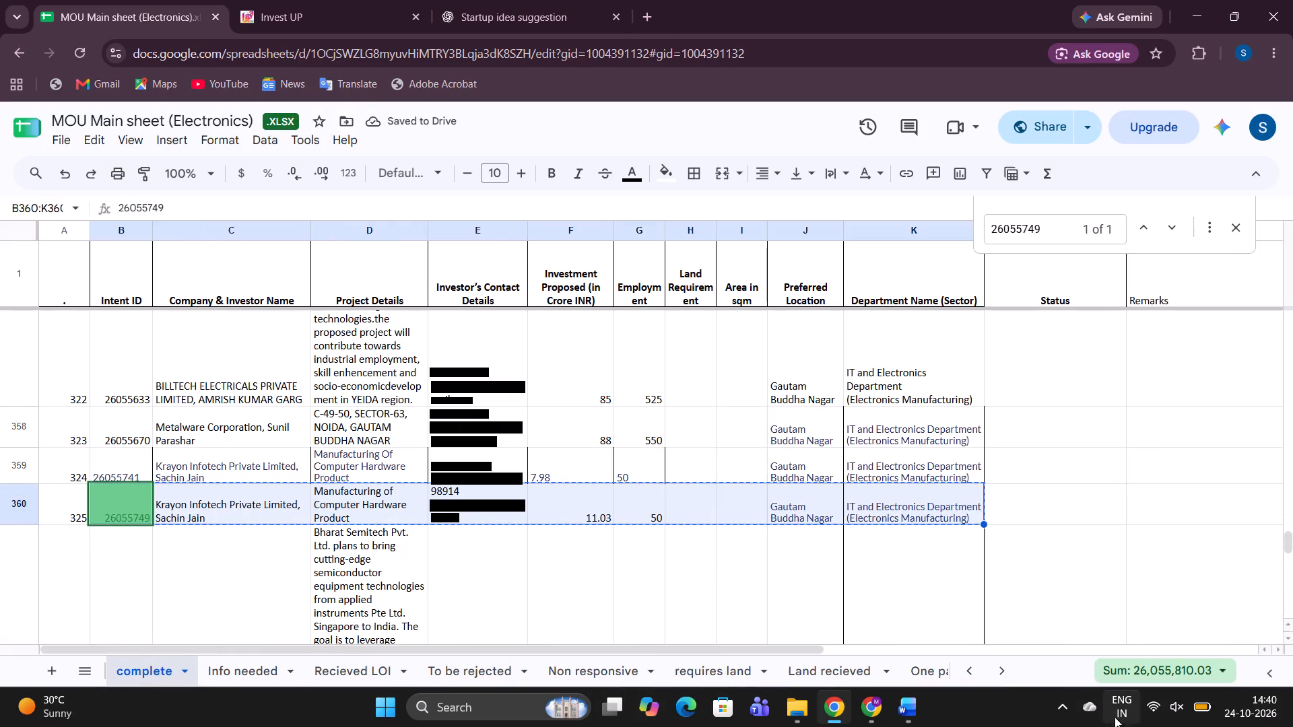
{"action": "left_click", "coordinate": [976, 564]}
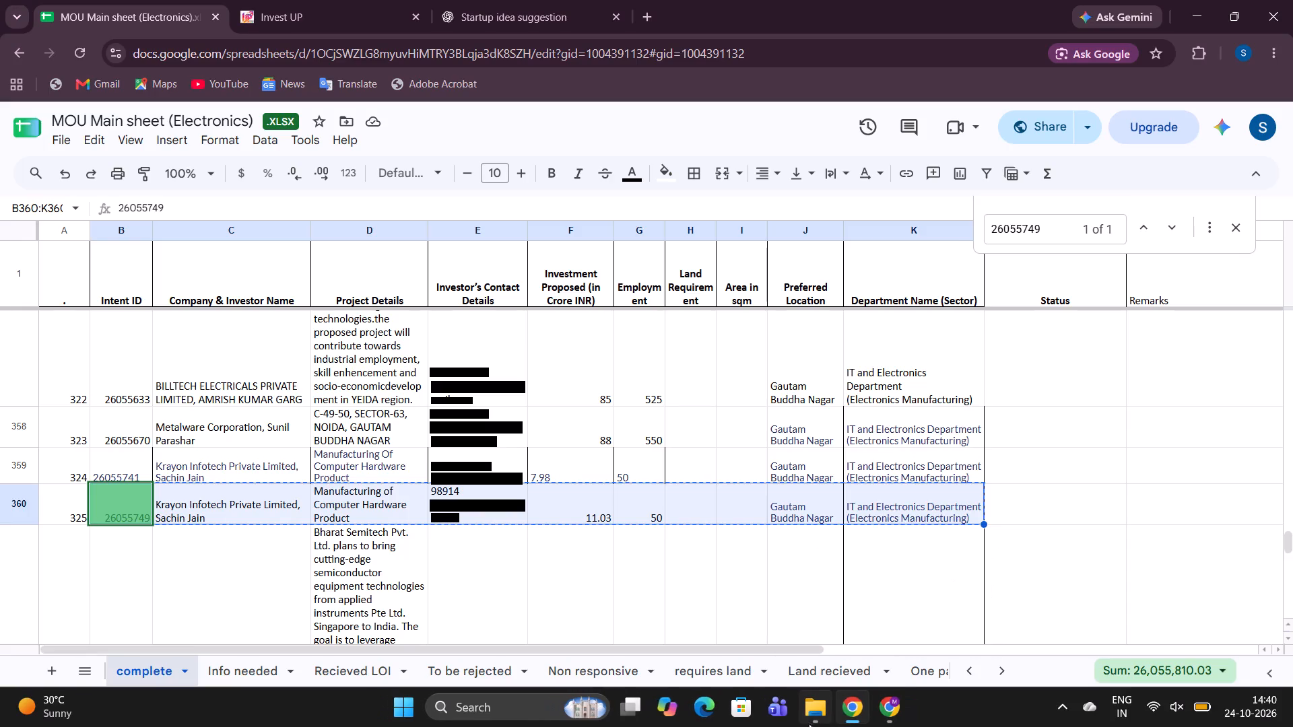
{"action": "left_click", "coordinate": [824, 717]}
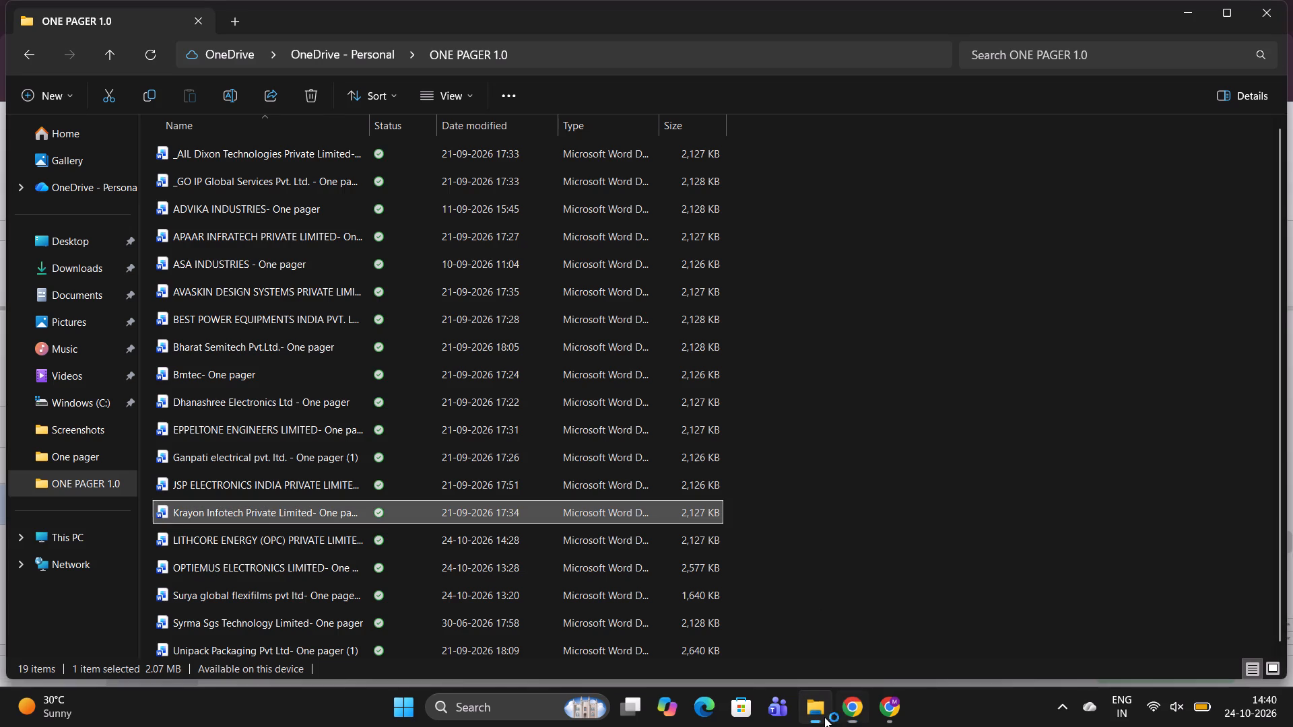
{"action": "double_click", "coordinate": [253, 491]}
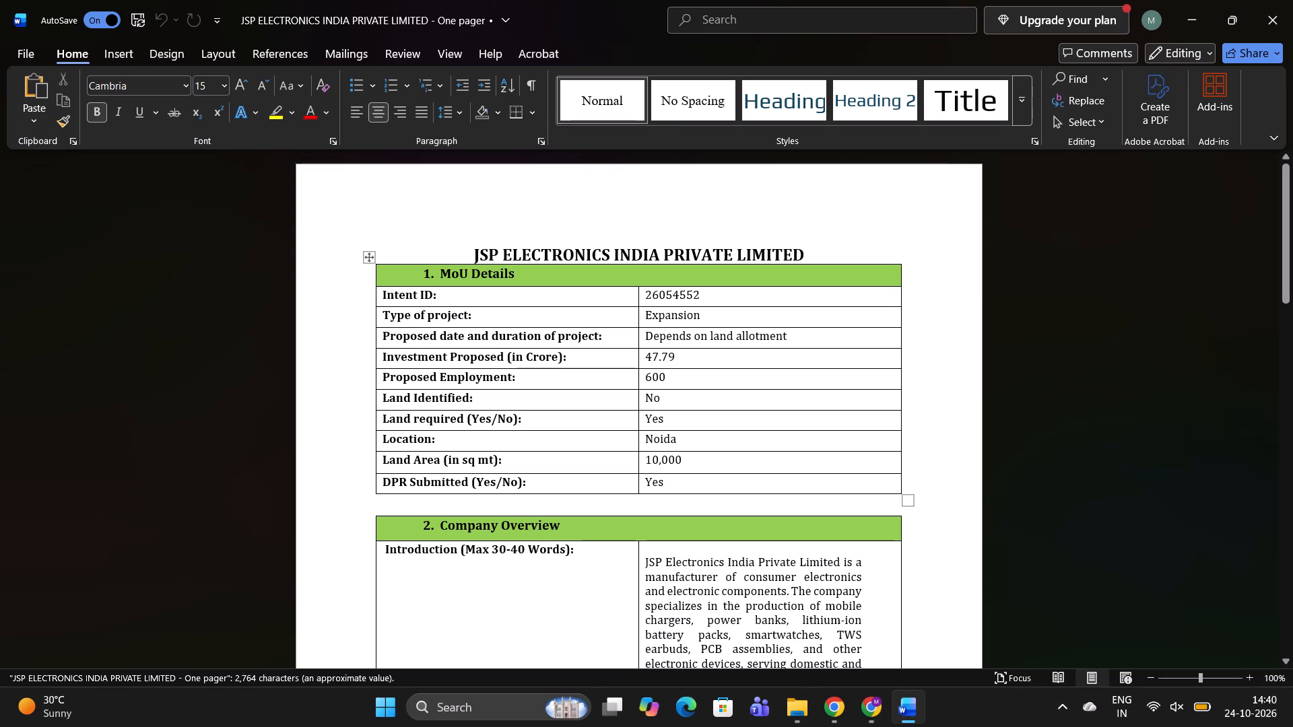
{"action": "left_click_drag", "start_coordinate": [712, 293], "coordinate": [652, 291]}
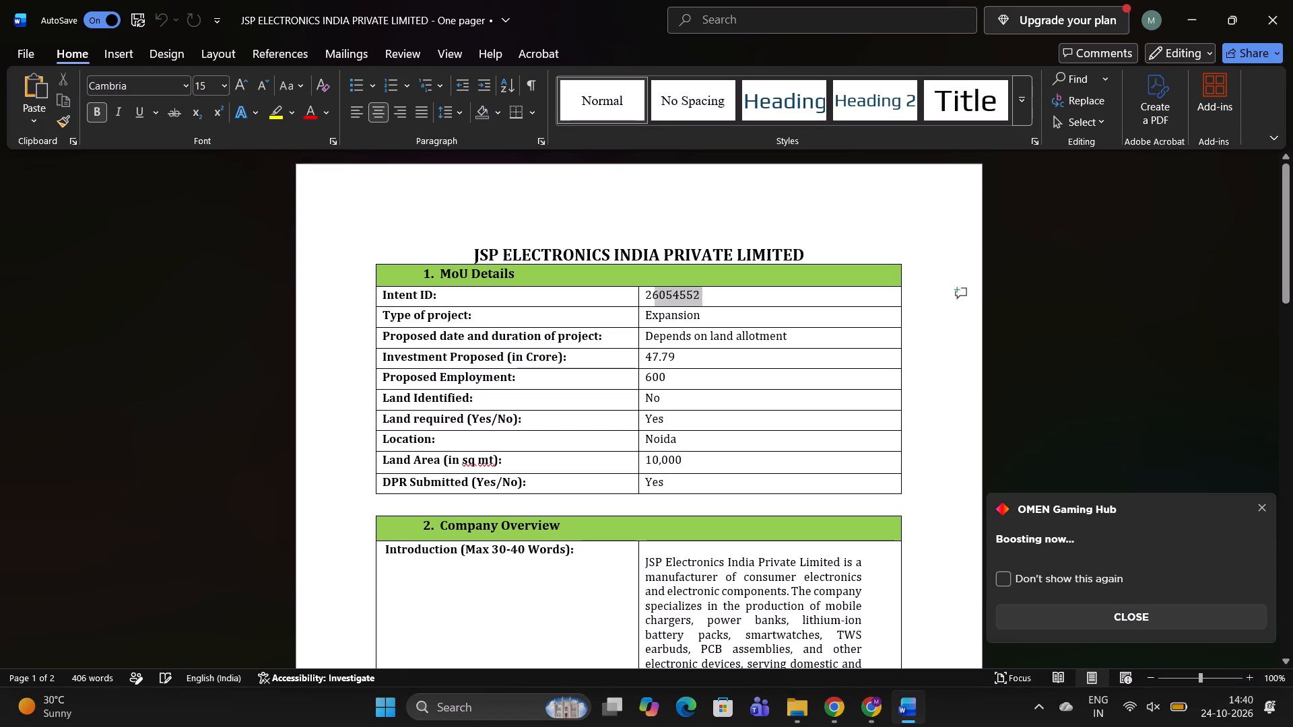
{"action": "left_click_drag", "start_coordinate": [652, 291], "coordinate": [640, 291]}
{"action": "key", "text": "ctrl+c"}
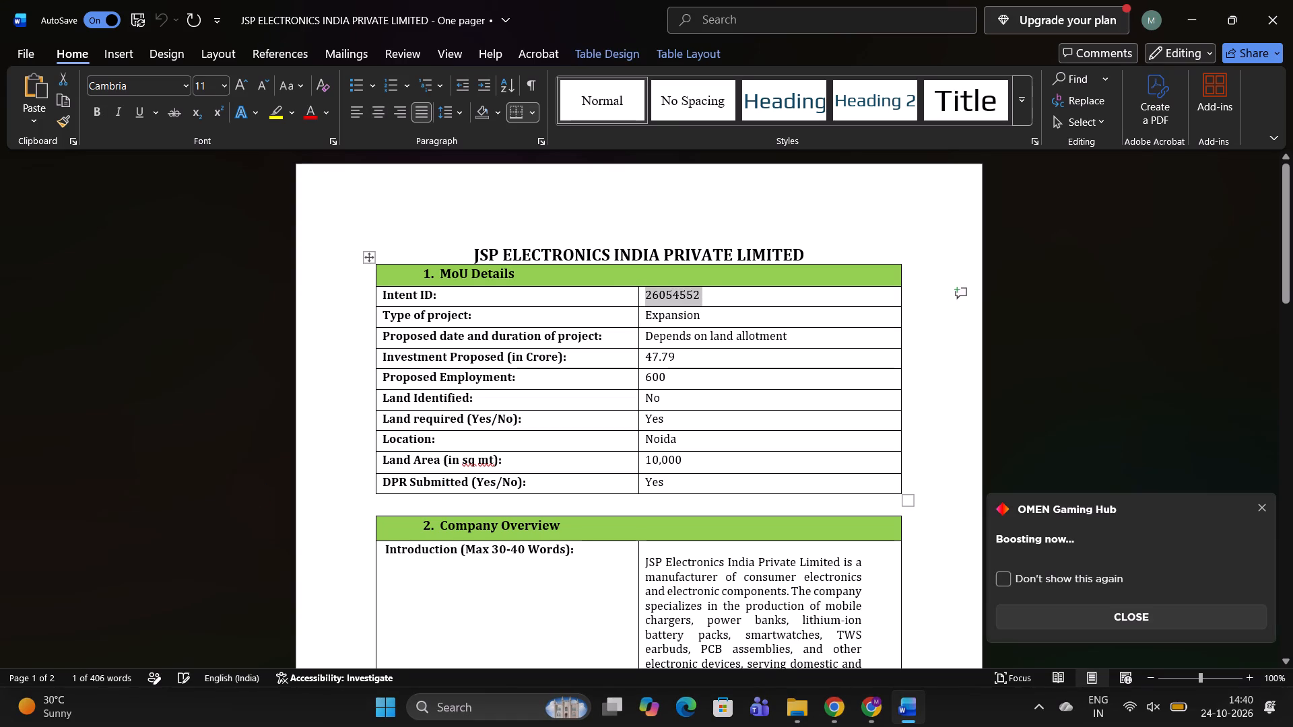
{"action": "scroll", "coordinate": [656, 487], "scroll_direction": "down", "scroll_amount": 4}
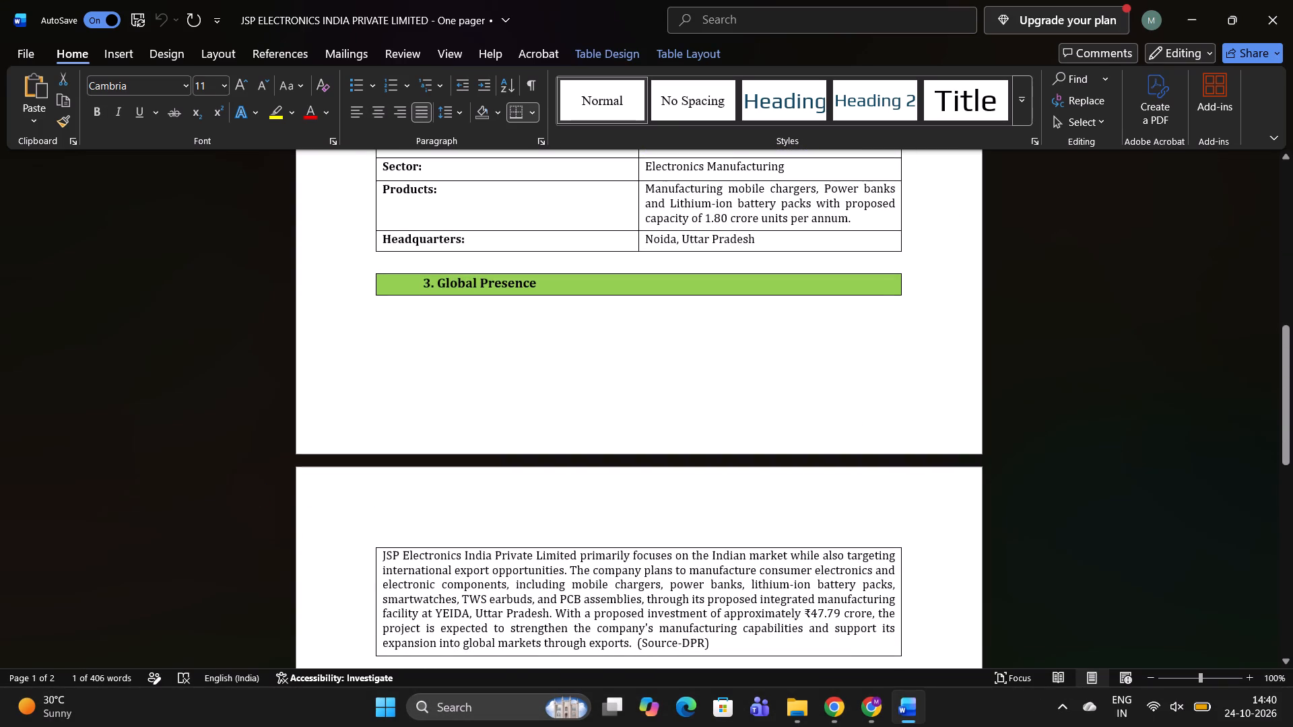
{"action": "scroll", "coordinate": [656, 487], "scroll_direction": "down", "scroll_amount": 1}
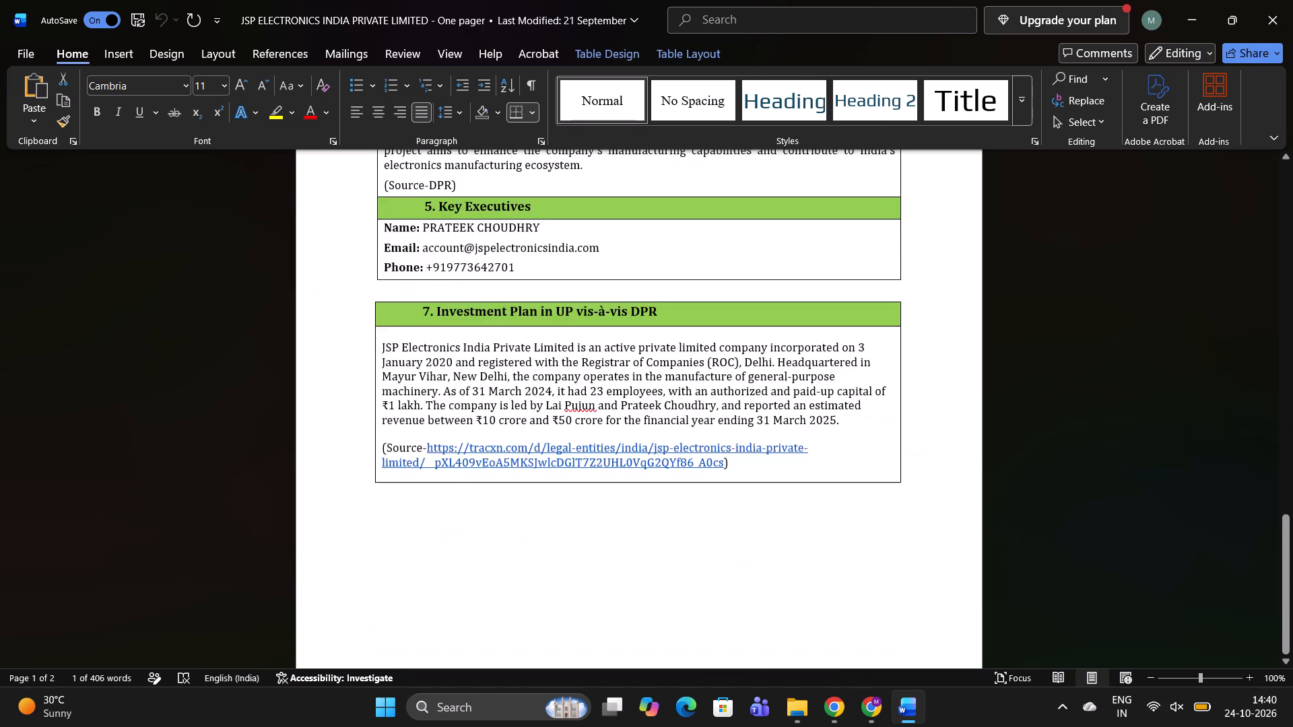
{"action": "scroll", "coordinate": [656, 487], "scroll_direction": "up", "scroll_amount": 6}
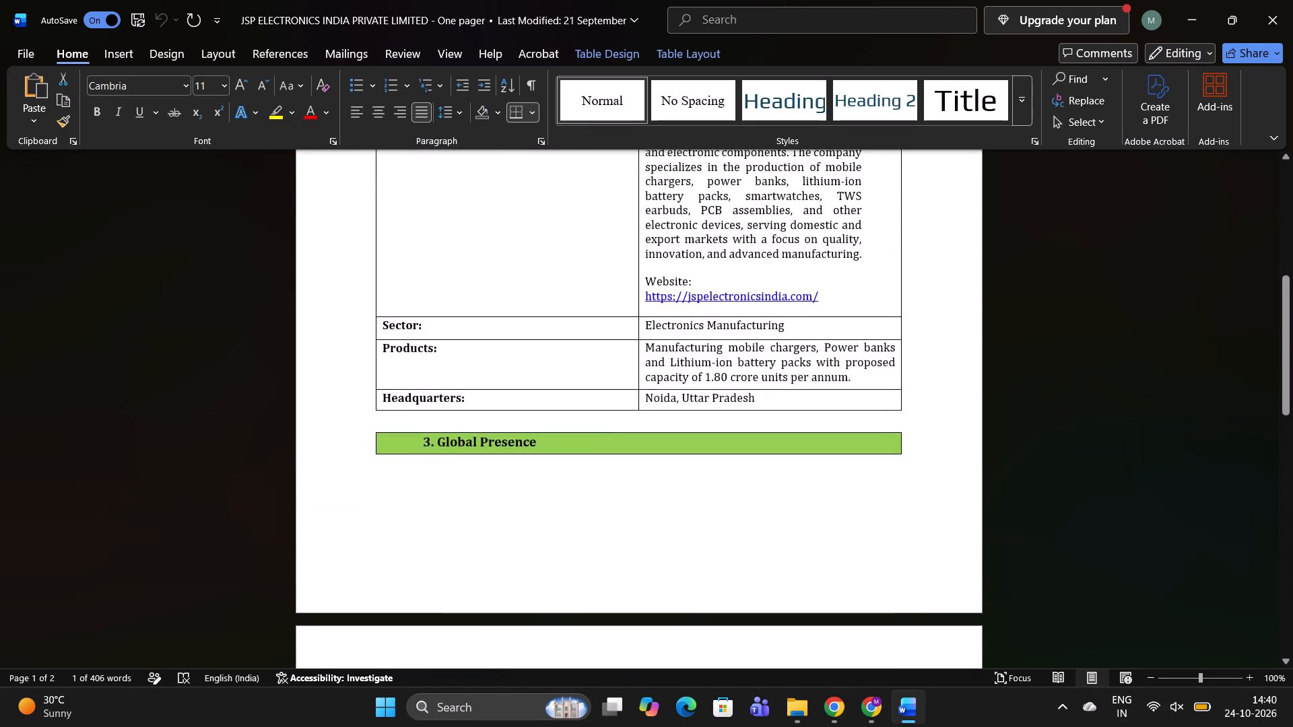
Search the complete sheet of MOU Main sheet (Electronics) in Chrome for Intent ID 26054552.
{"action": "left_click", "coordinate": [824, 717]}
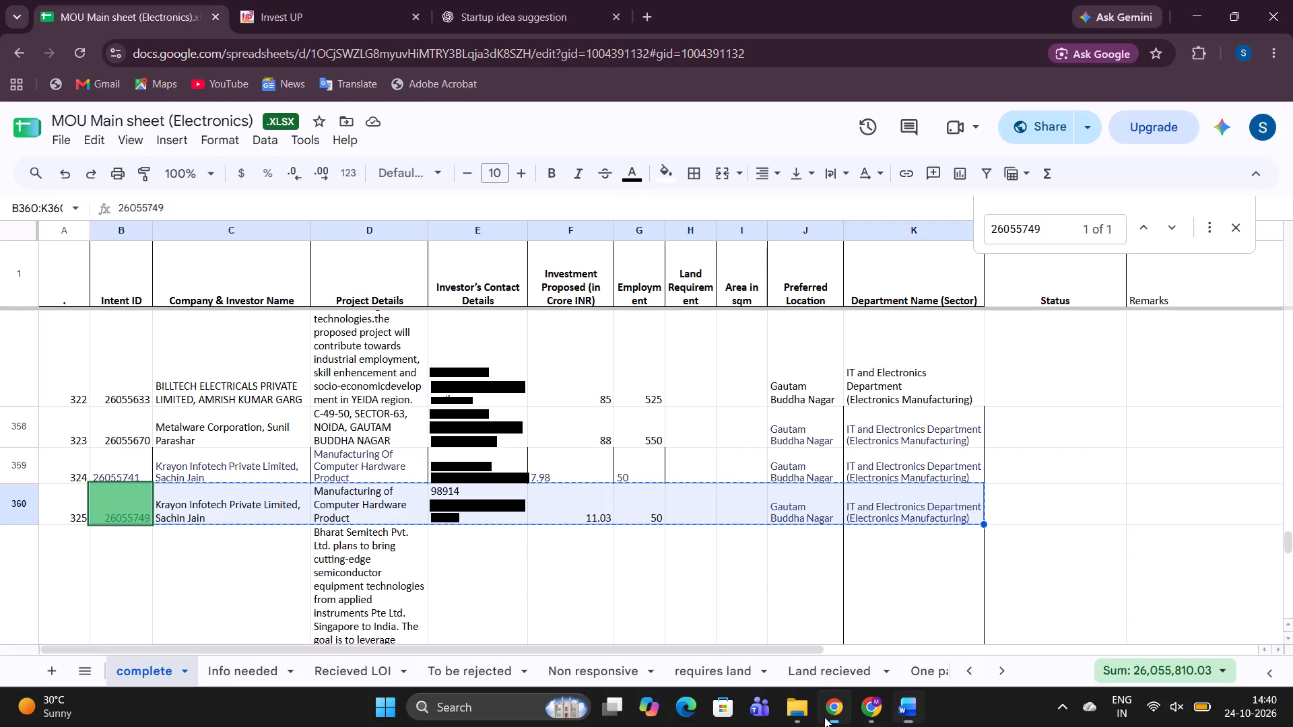
{"action": "left_click", "coordinate": [1246, 228]}
{"action": "left_click", "coordinate": [1234, 228]}
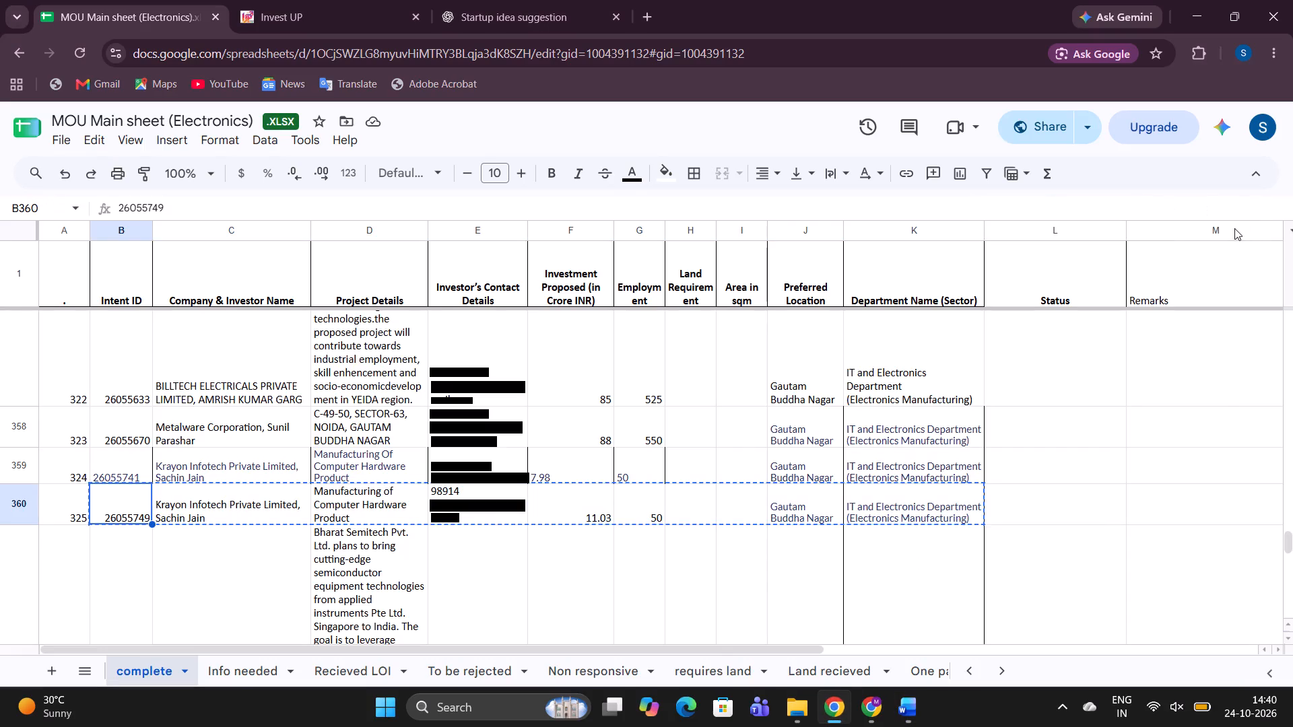
{"action": "key", "text": "ctrl+v"}
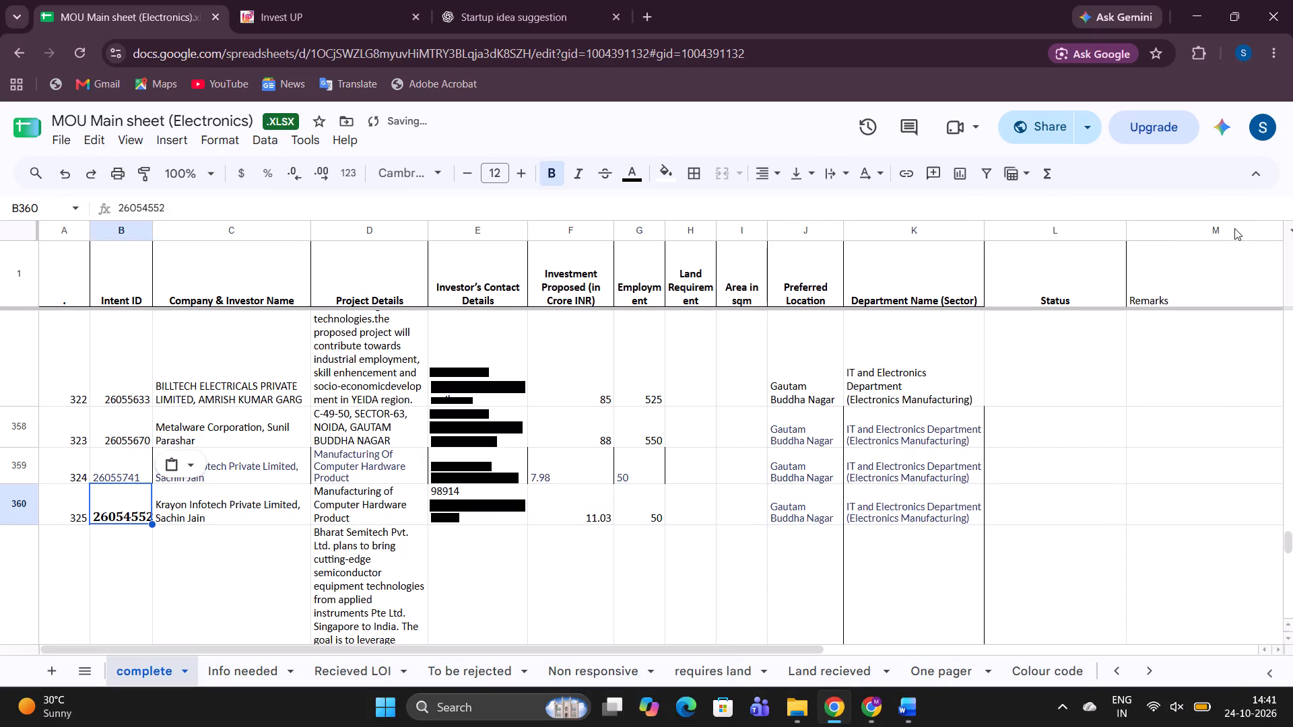
{"action": "key", "text": "ctrl+z"}
{"action": "left_click", "coordinate": [1113, 487]}
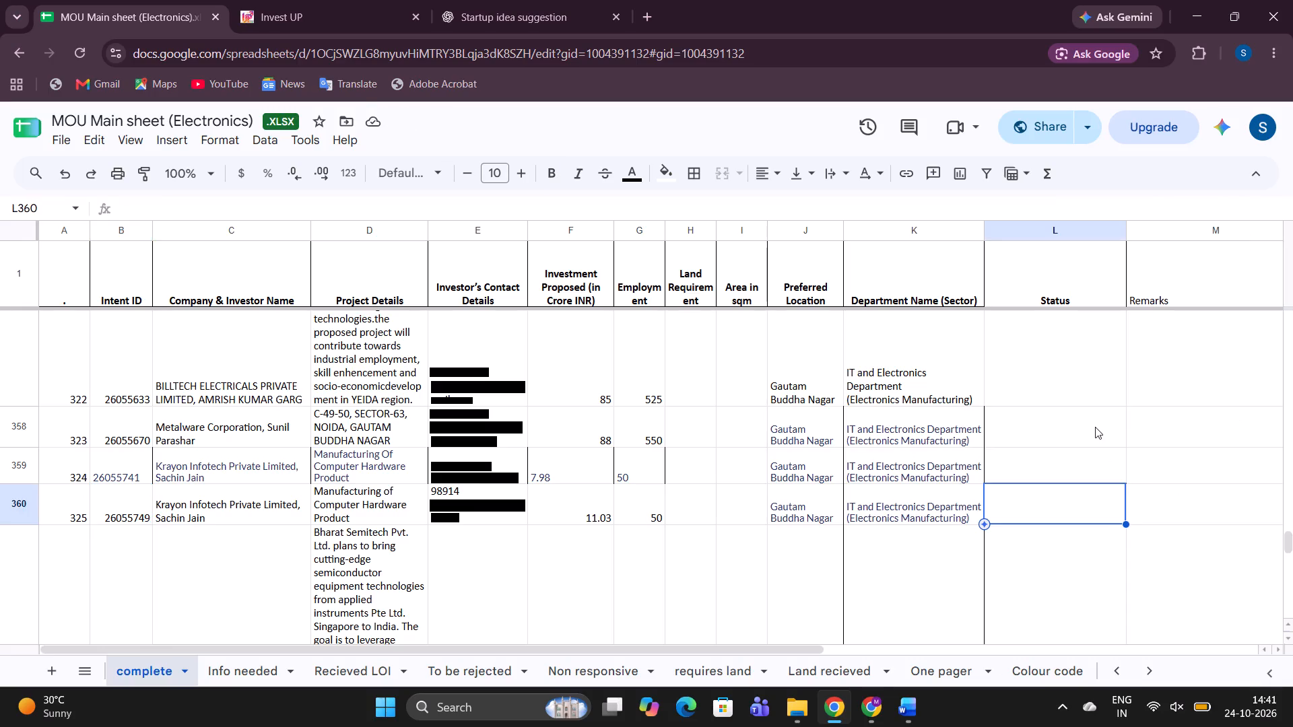
{"action": "key", "text": "ctrl+f"}
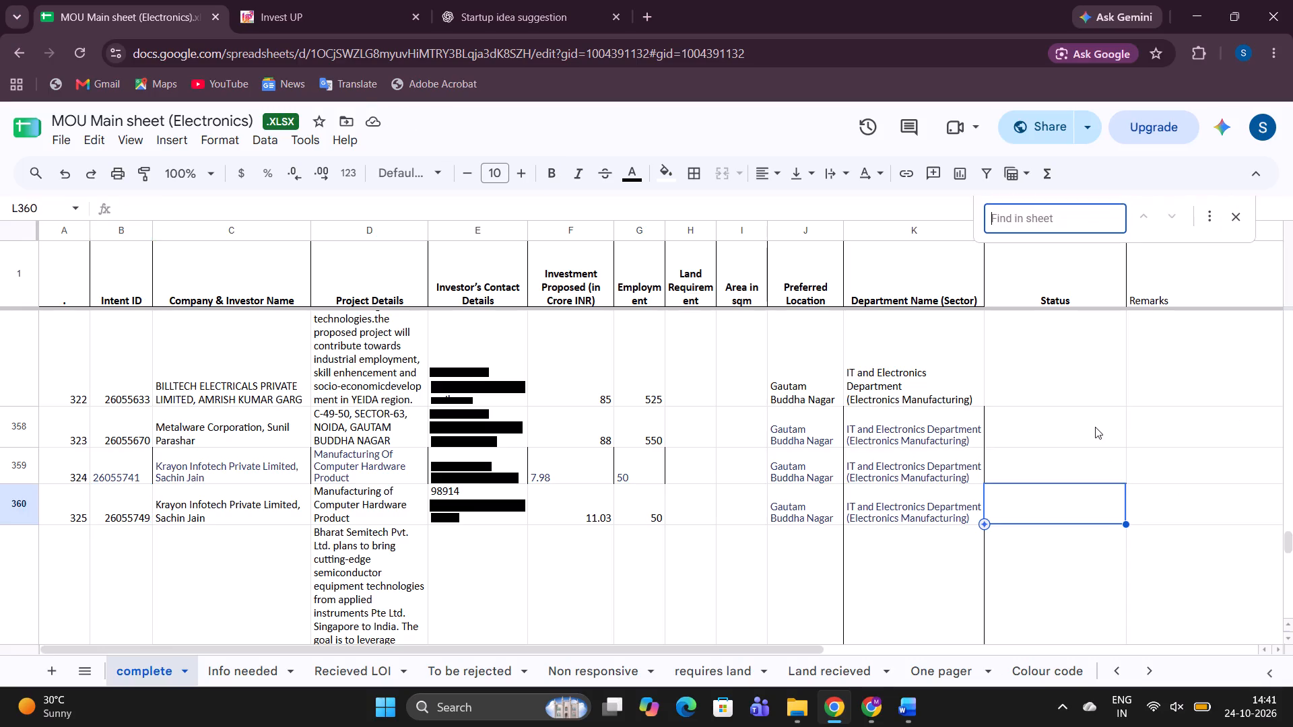
{"action": "key", "text": "ctrl+v"}
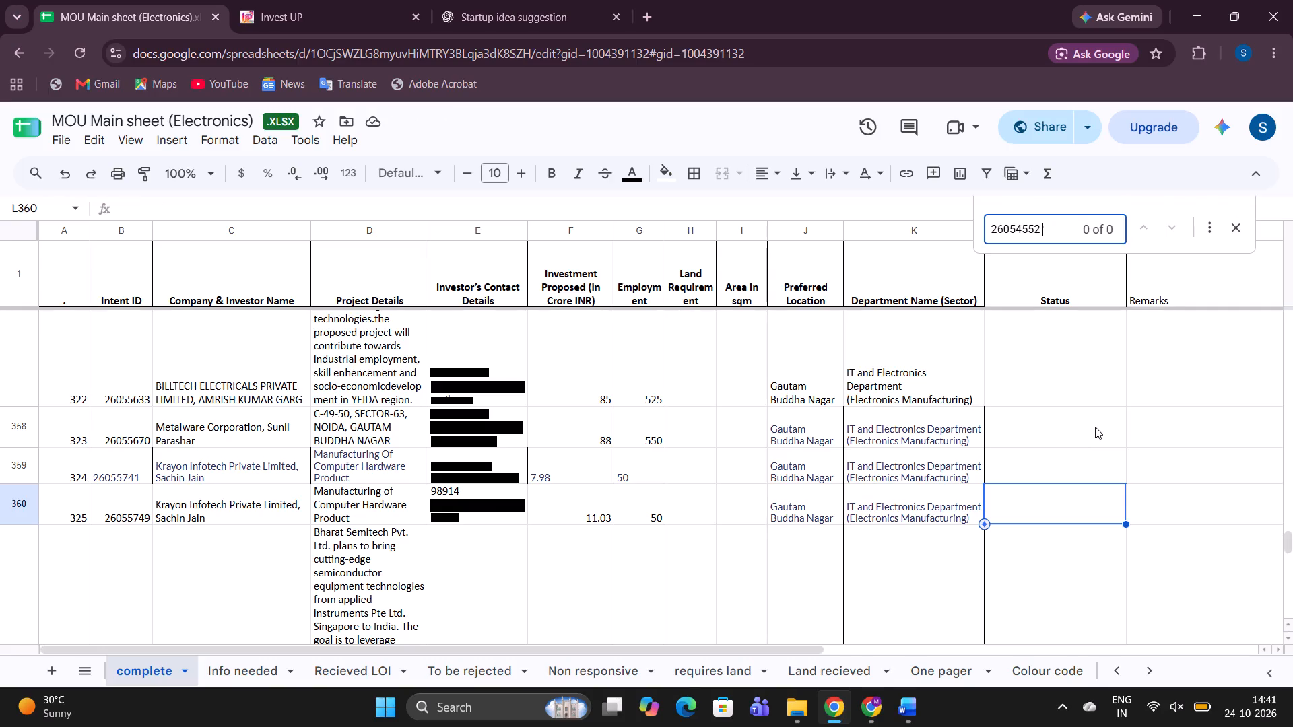
{"action": "left_click", "coordinate": [1237, 229]}
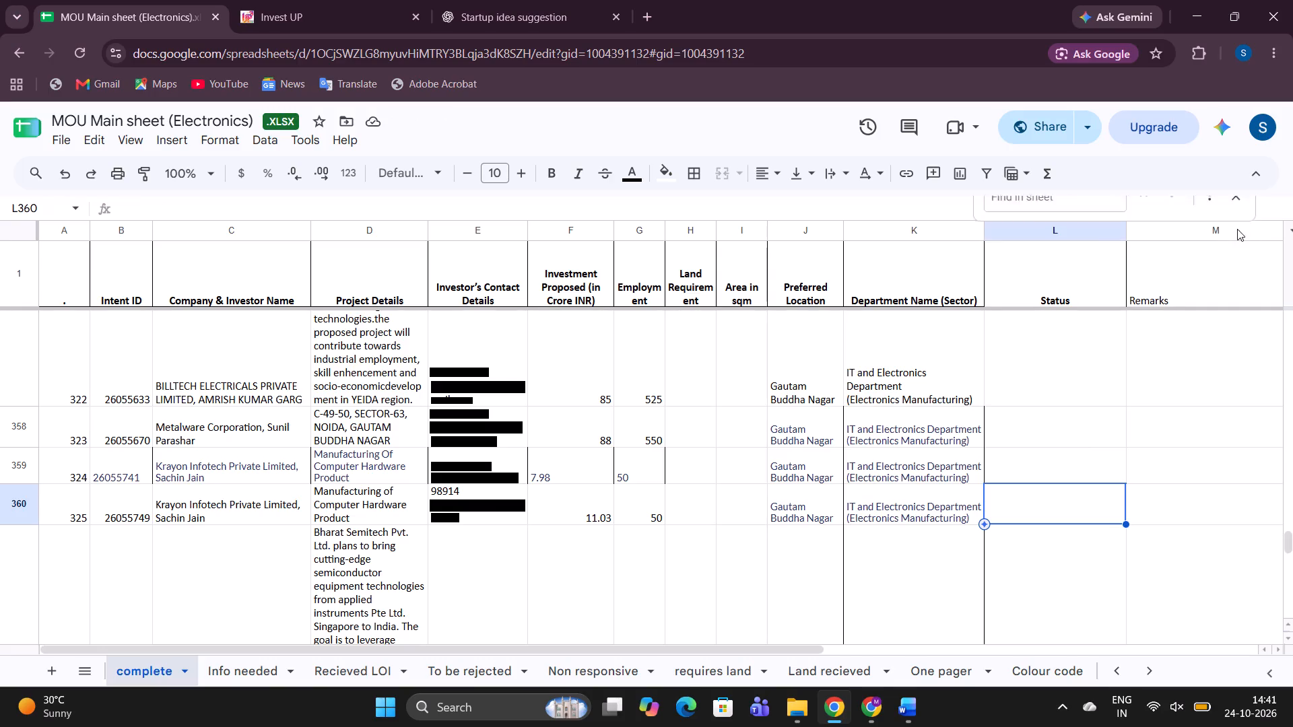
Copy the company name JSP ELECTRONICS INDIA PRIVATE LIMITED from the Word one pager and search the complete sheet for it.
{"action": "left_click", "coordinate": [915, 710]}
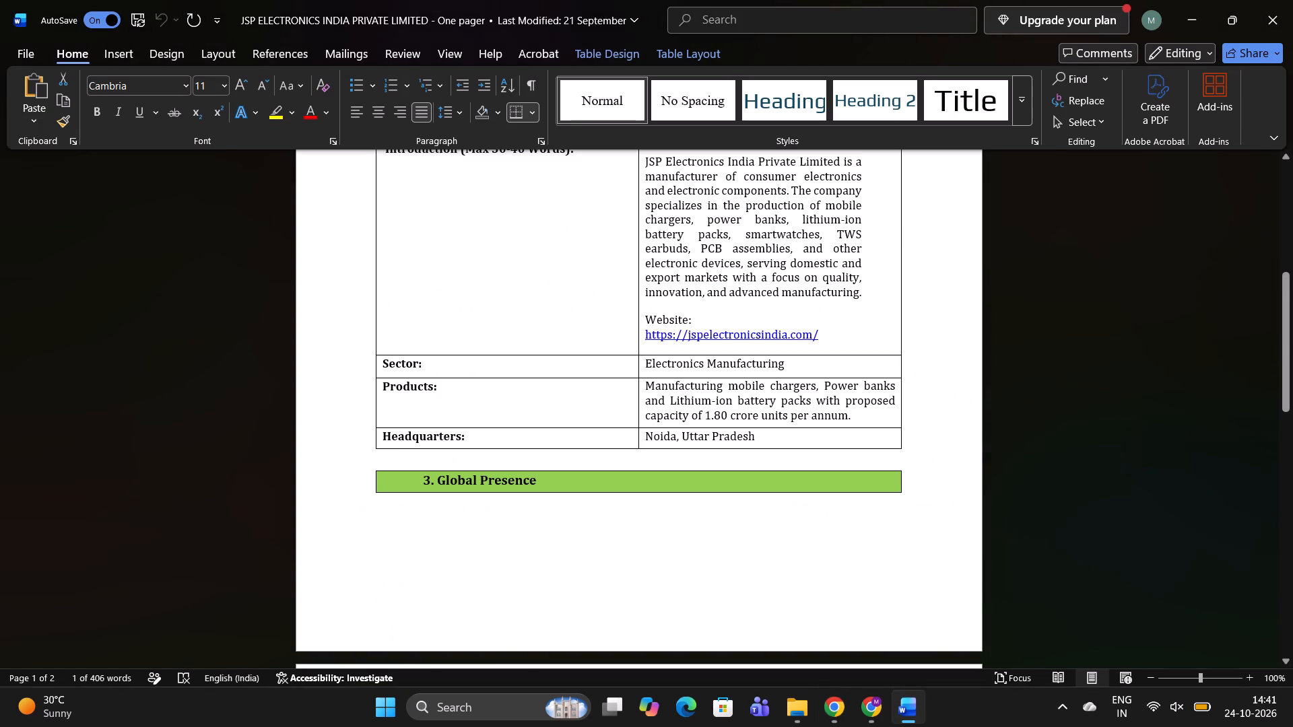
{"action": "scroll", "coordinate": [760, 416], "scroll_direction": "up", "scroll_amount": 9}
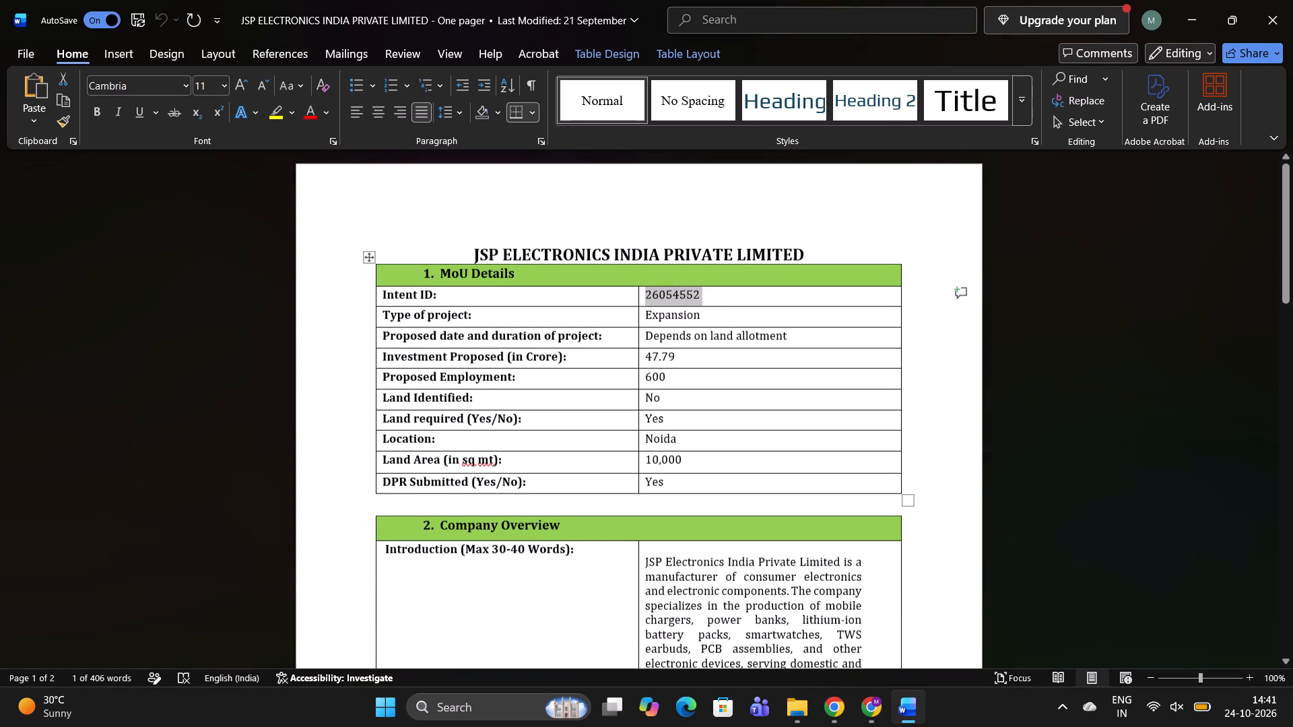
{"action": "left_click_drag", "start_coordinate": [805, 252], "coordinate": [337, 219]}
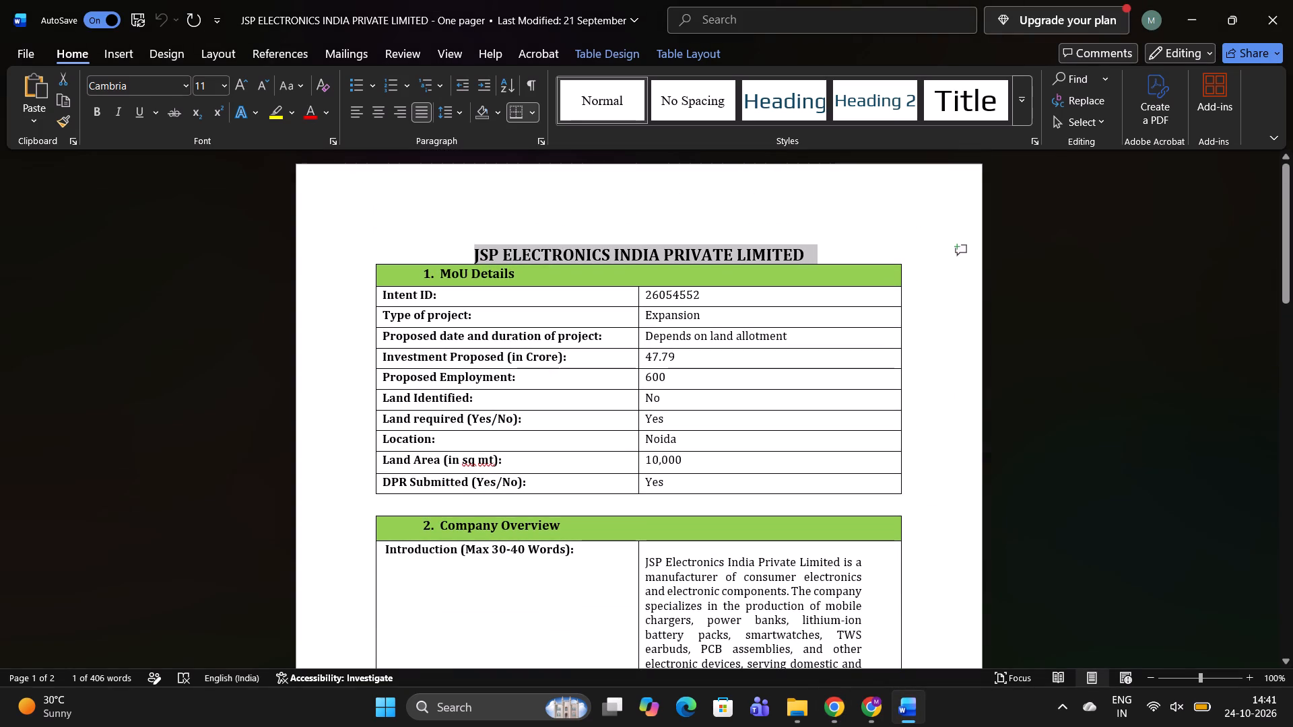
{"action": "left_click_drag", "start_coordinate": [337, 219], "coordinate": [343, 220]}
{"action": "key", "text": "ctrl+c"}
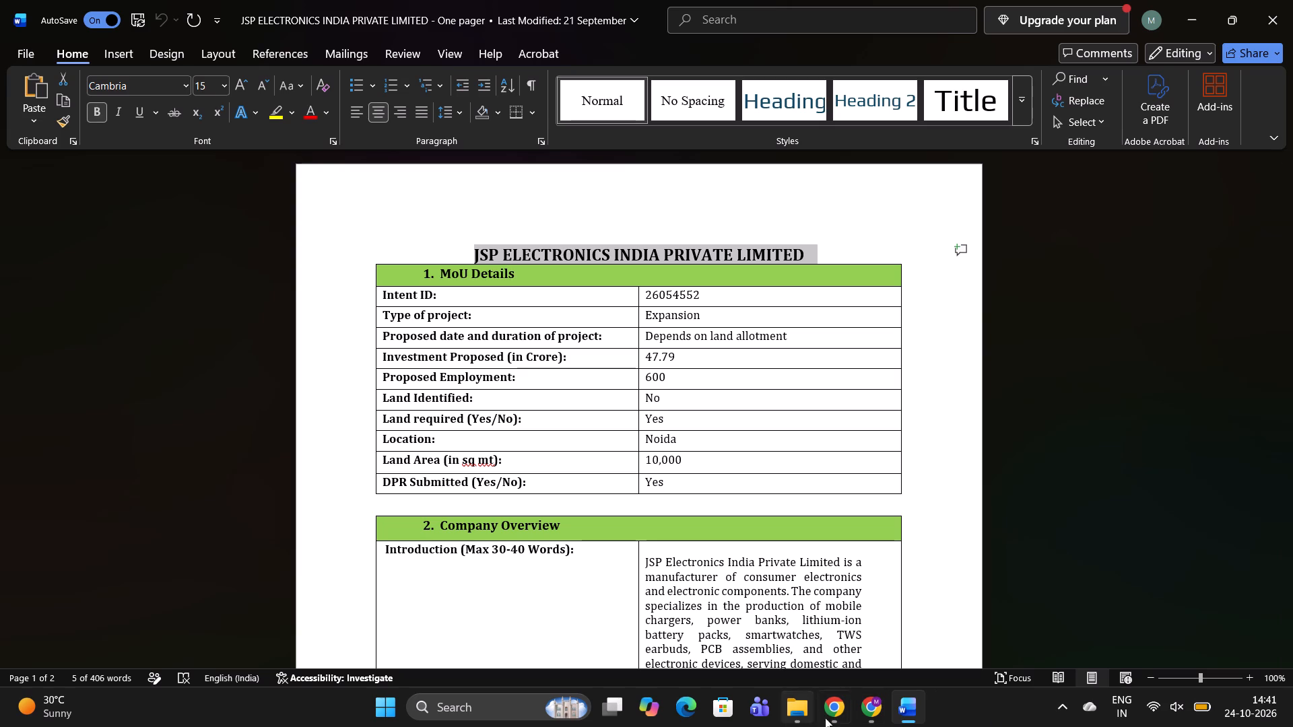
{"action": "left_click", "coordinate": [842, 715]}
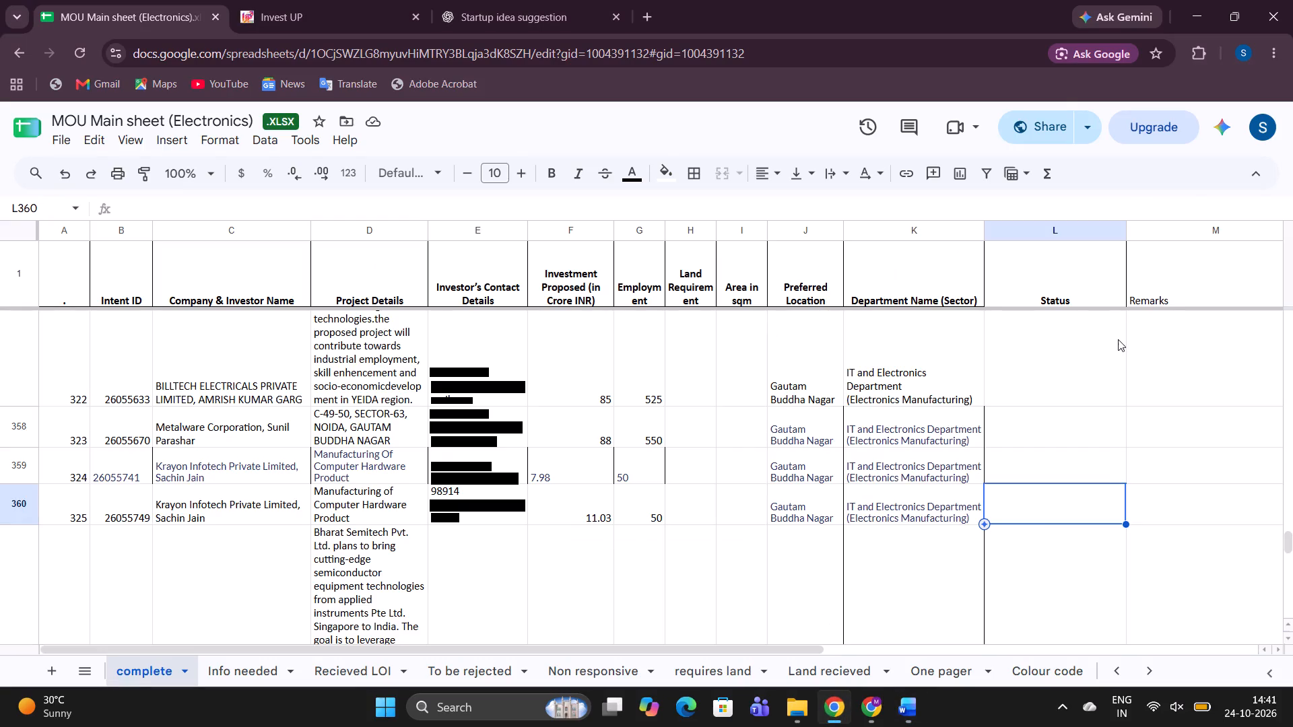
{"action": "key", "text": "ctrl+f"}
{"action": "key", "text": "ctrl+v"}
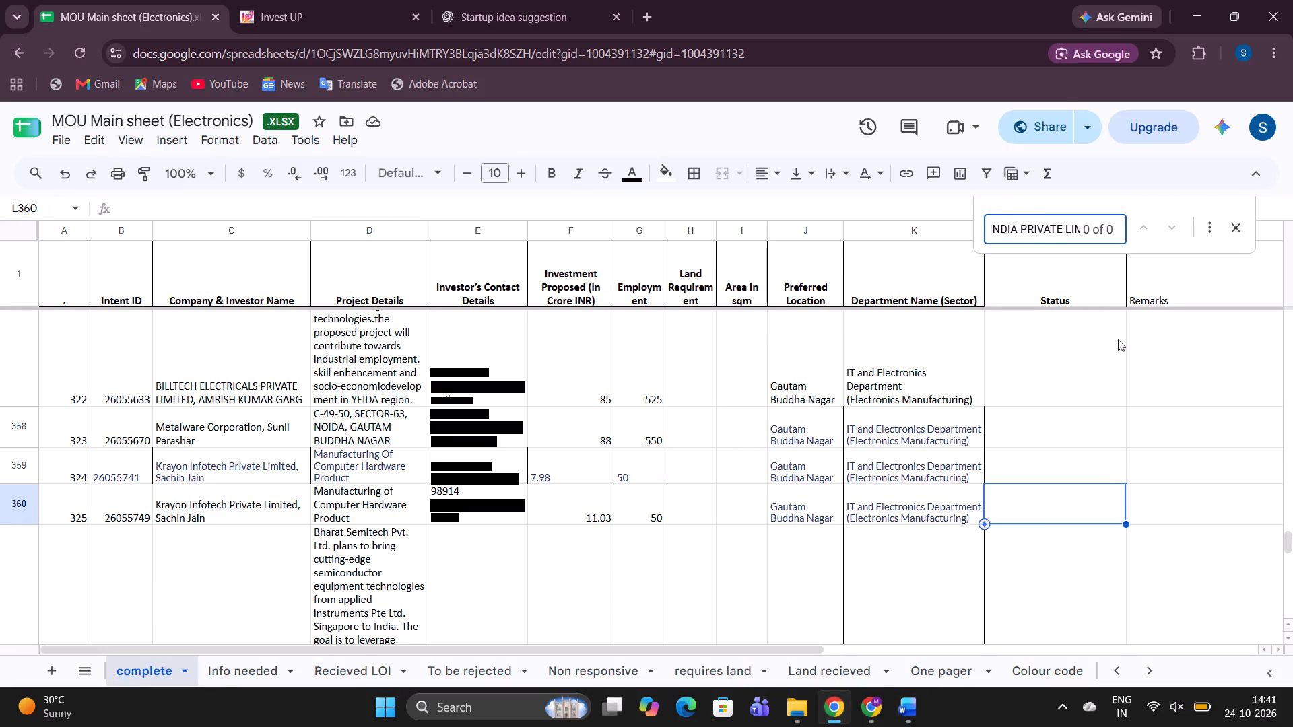
{"action": "left_click", "coordinate": [1234, 228]}
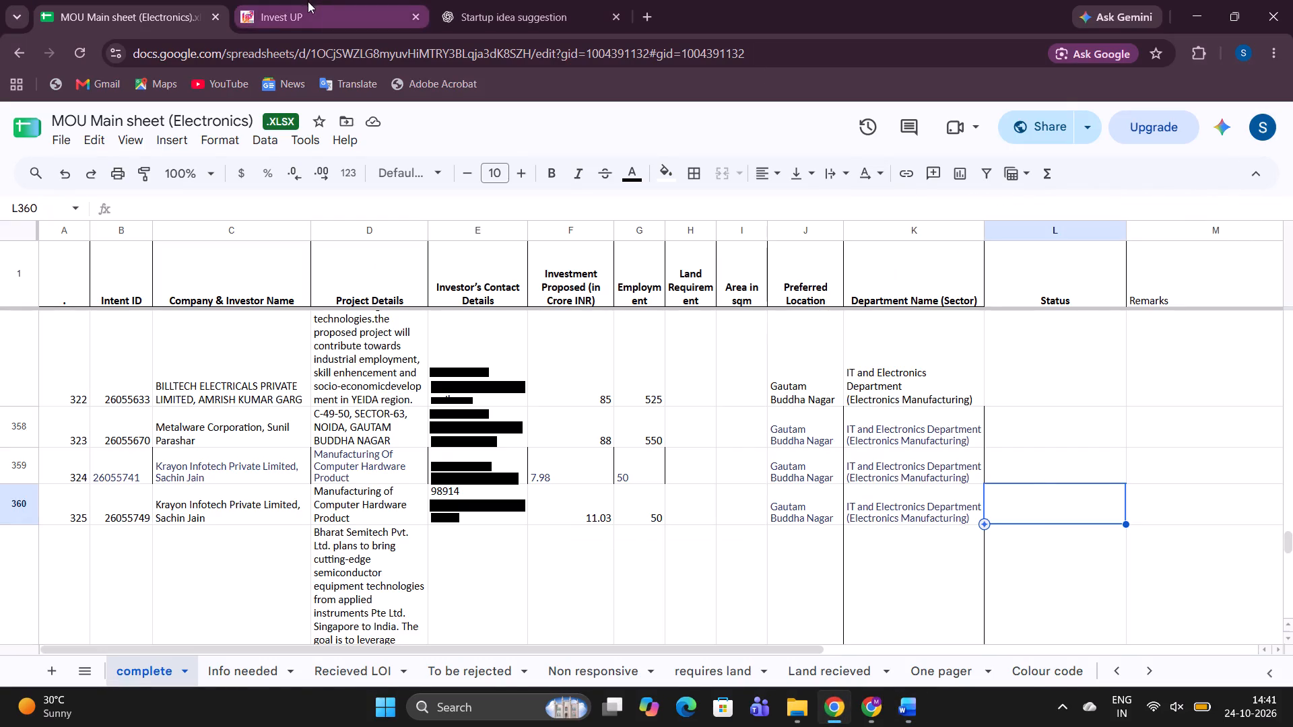
Search the Invest UP portal's received intents for JSP ELECTRONICS INDIA PRIVATE LIMITED.
{"action": "left_click", "coordinate": [308, 1]}
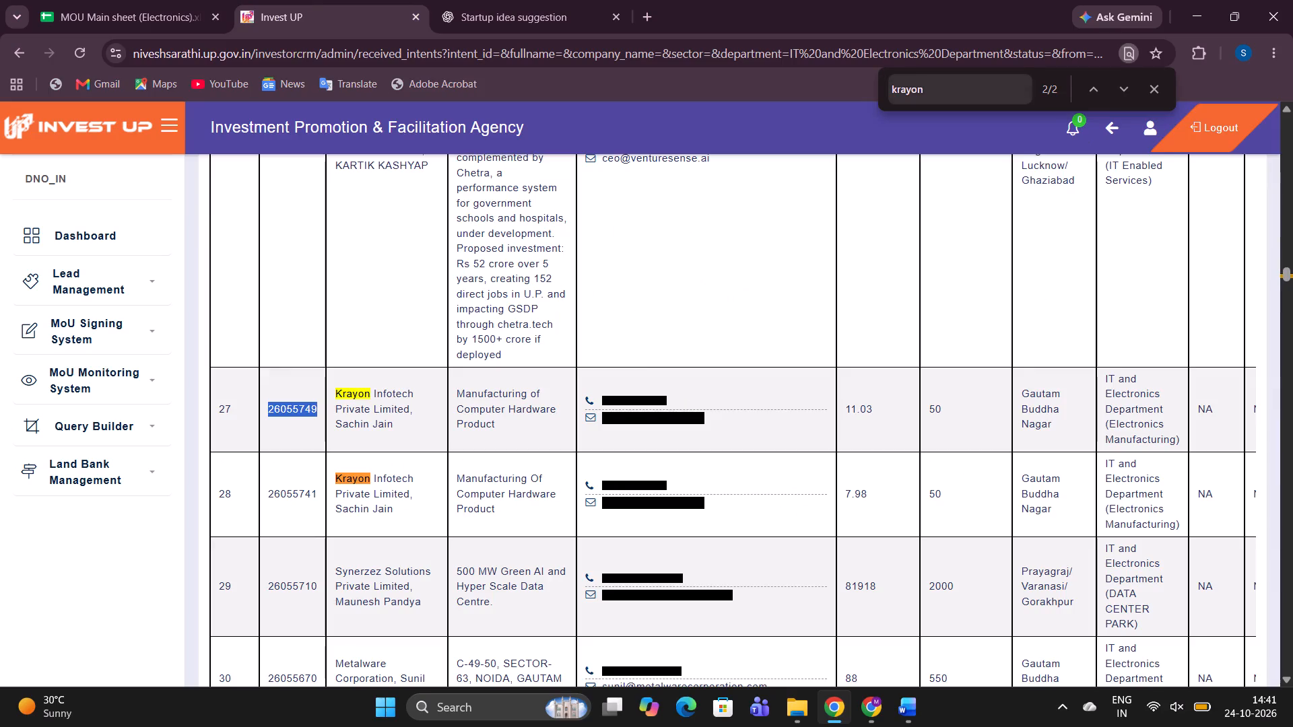
{"action": "left_click_drag", "start_coordinate": [925, 87], "coordinate": [884, 88]}
{"action": "key", "text": "BackSpace"}
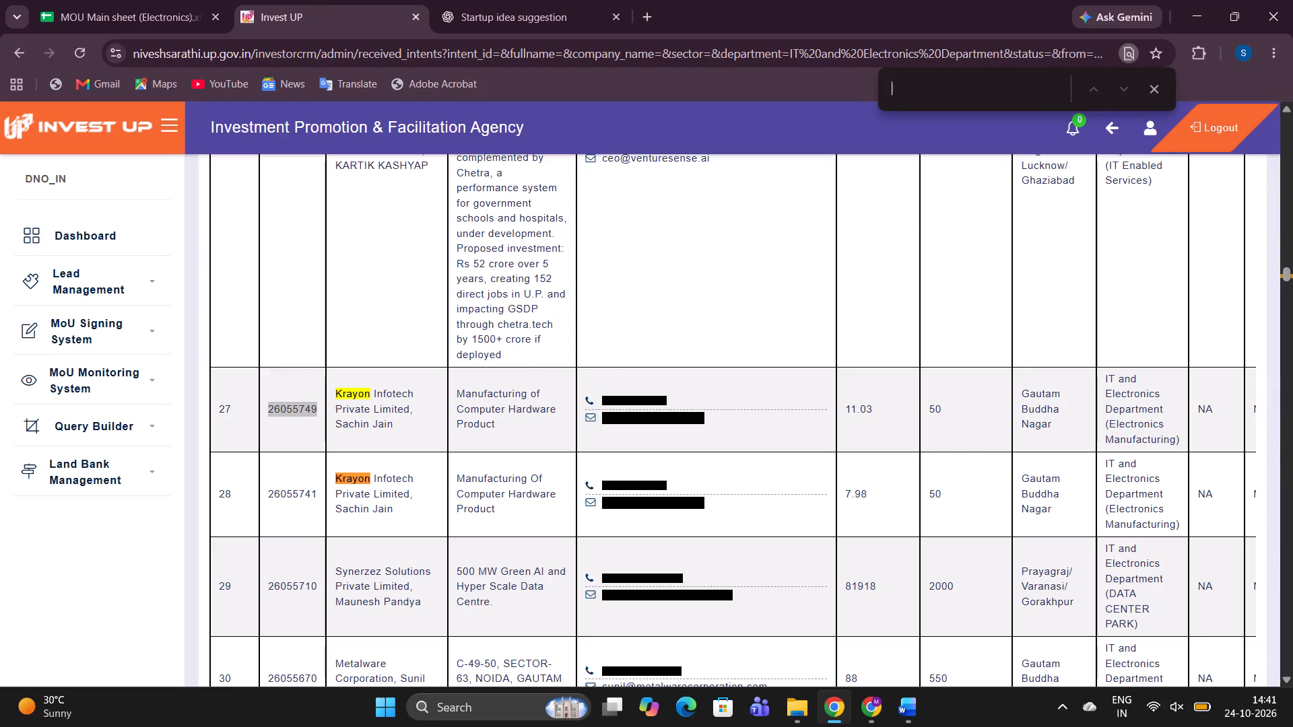
{"action": "key", "text": "ctrl+v"}
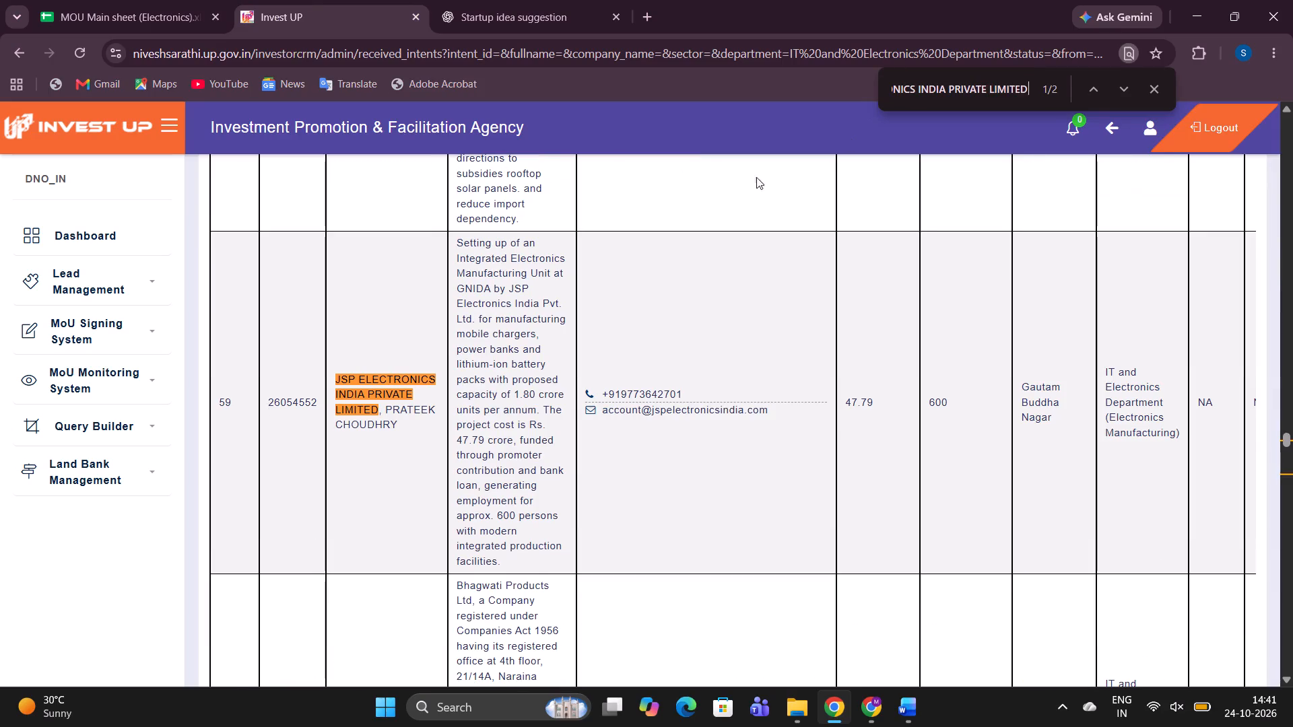
Compare the portal's JSP ELECTRONICS INDIA PRIVATE LIMITED entries and check their Intent IDs against the Word one pager.
{"action": "left_click", "coordinate": [1086, 95]}
{"action": "left_click", "coordinate": [1122, 90]}
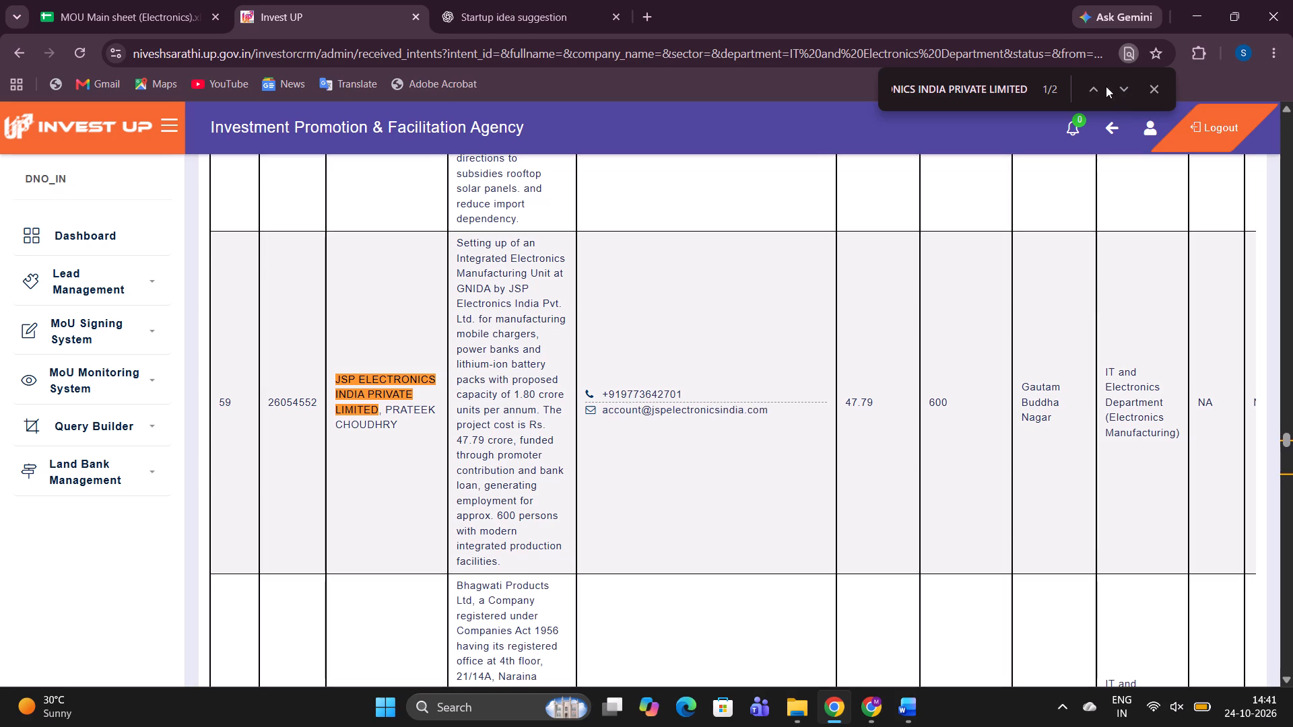
{"action": "left_click", "coordinate": [1083, 92]}
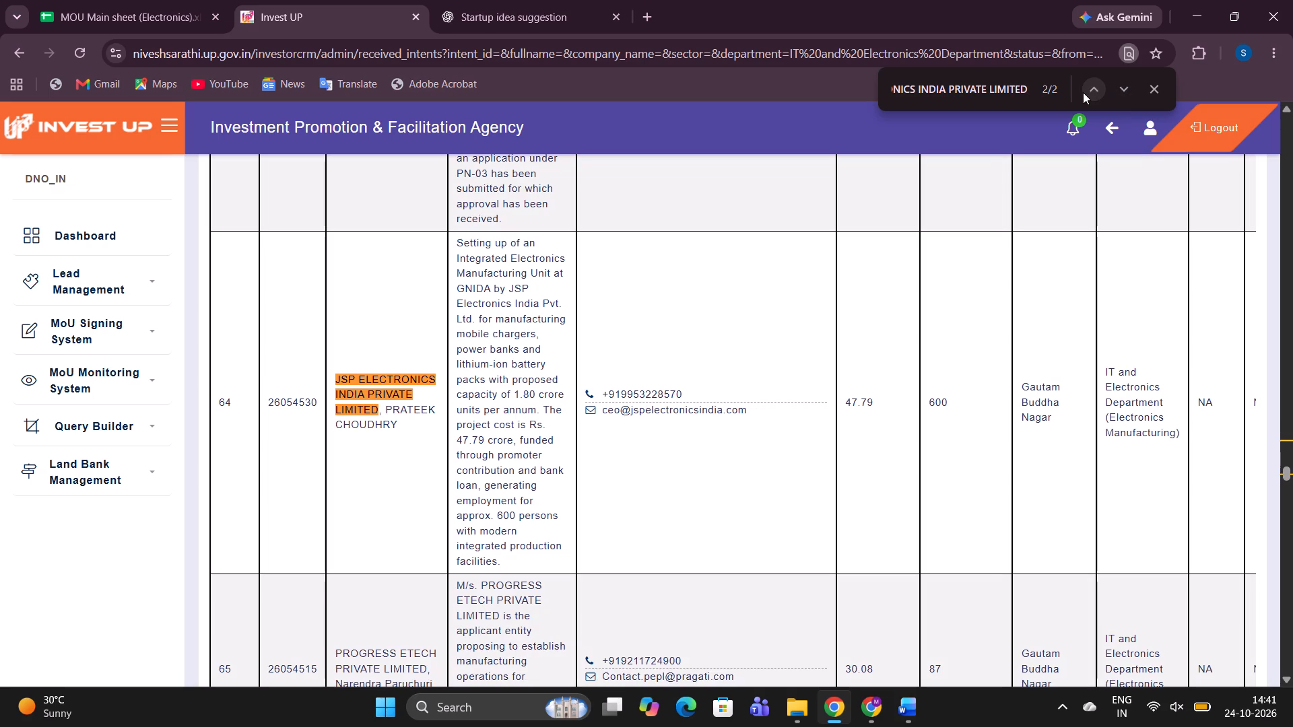
{"action": "left_click", "coordinate": [1121, 91]}
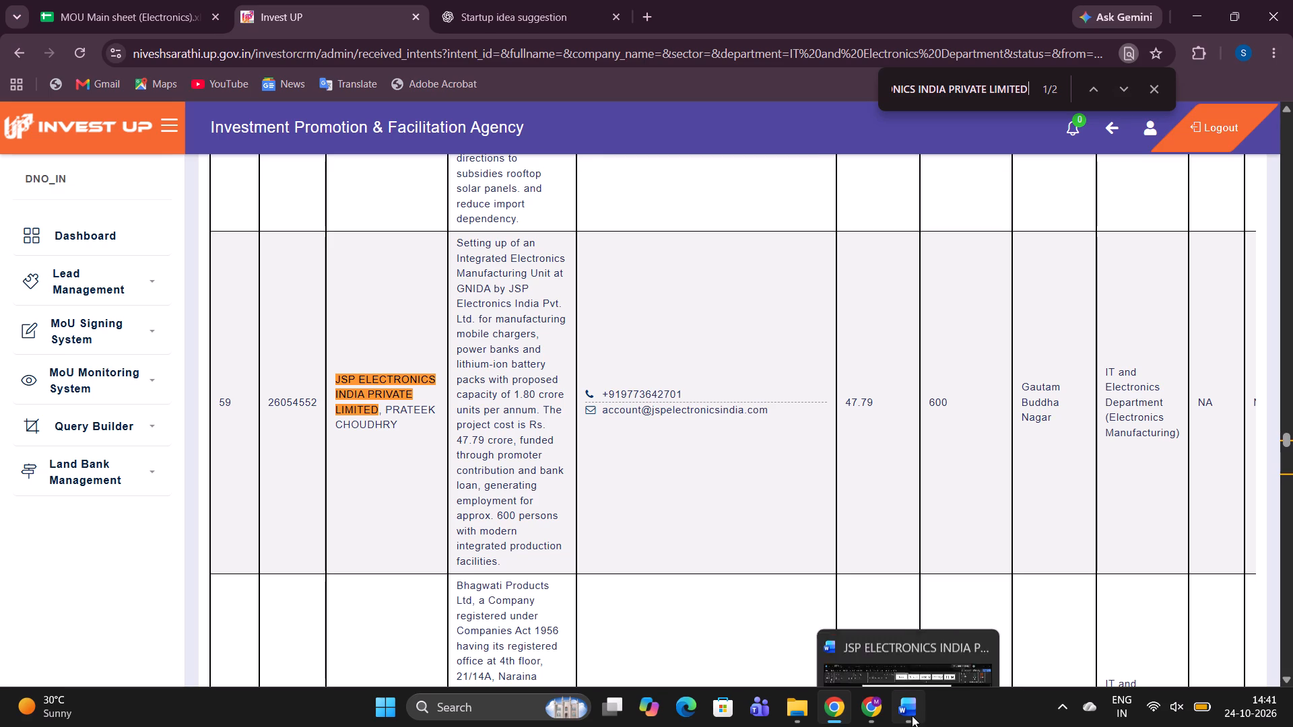
{"action": "left_click", "coordinate": [900, 644]}
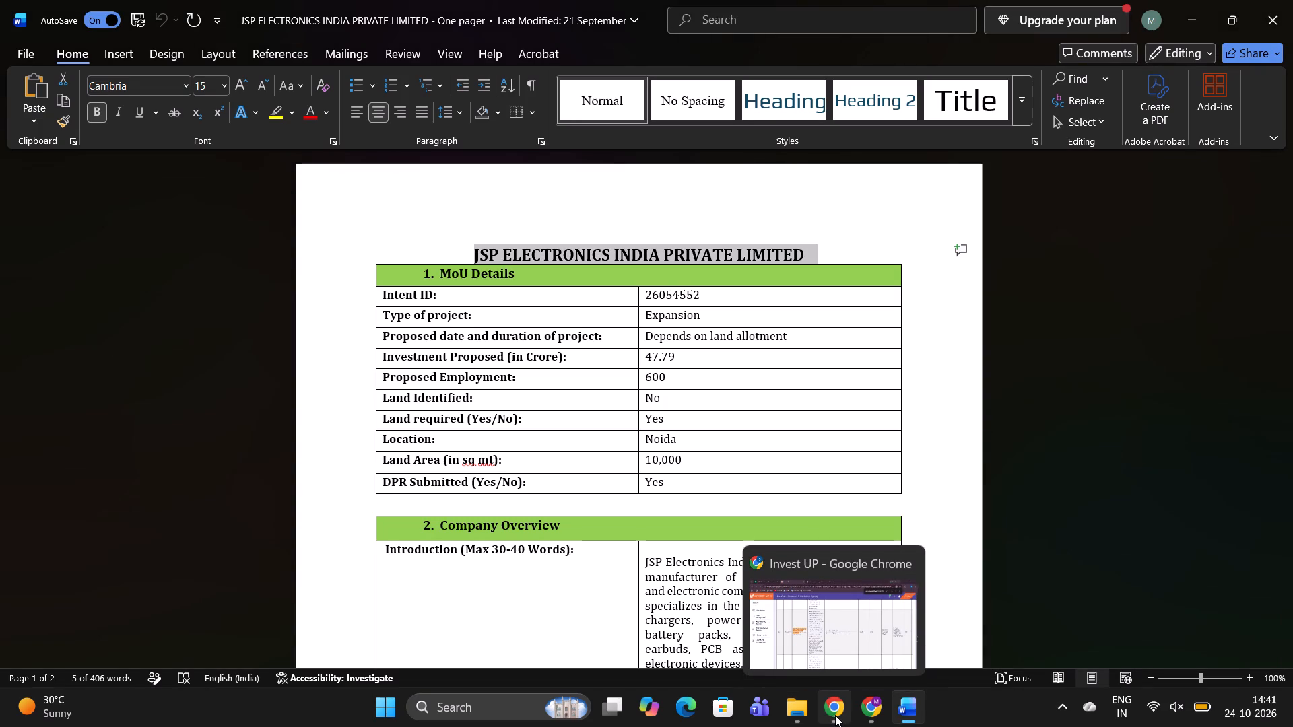
{"action": "left_click", "coordinate": [837, 641]}
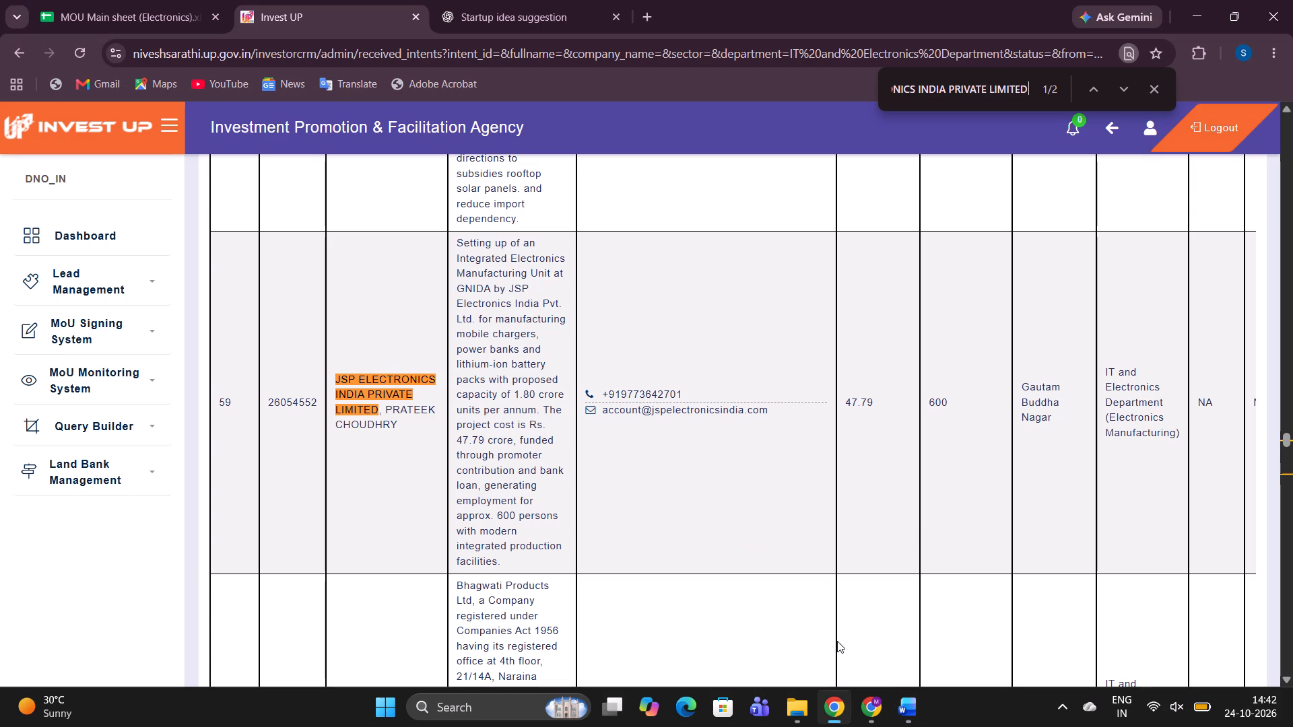
Copy the portal entry for Intent ID 26054552, from its Intent ID through its employment figure, and close the page search.
{"action": "left_click_drag", "start_coordinate": [269, 397], "coordinate": [614, 483]}
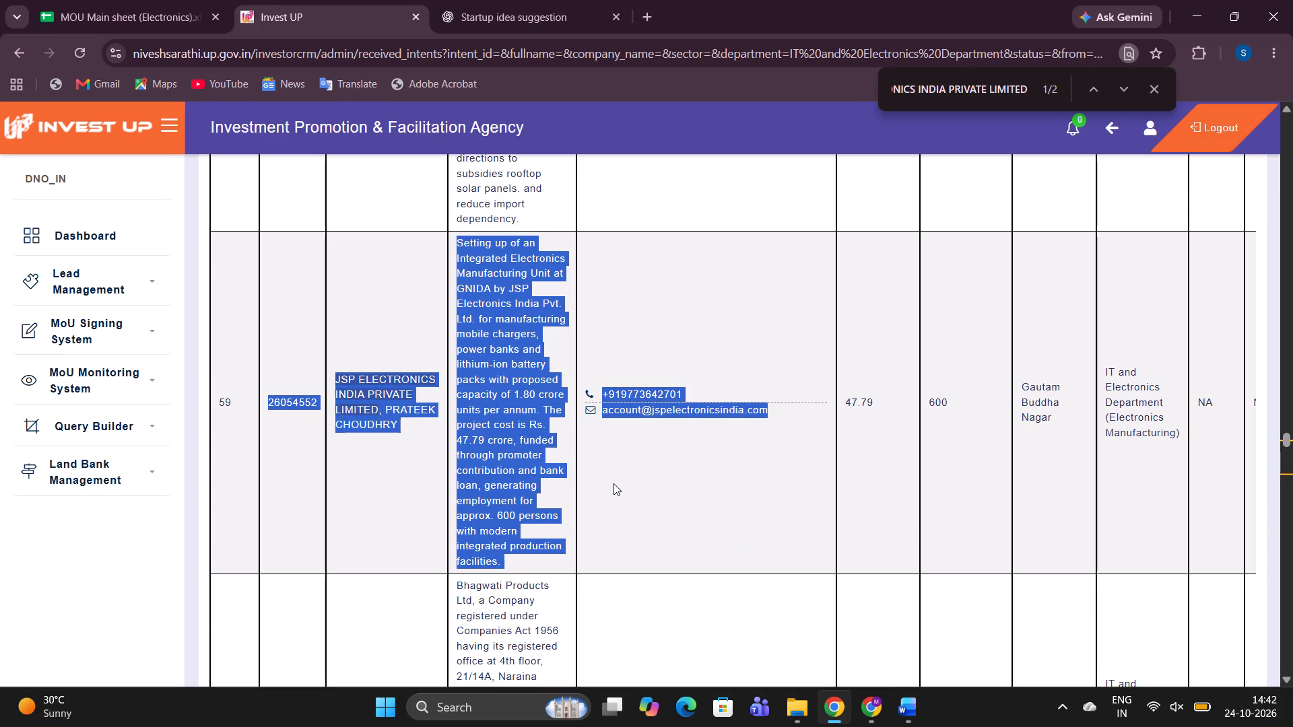
{"action": "left_click_drag", "start_coordinate": [614, 483], "coordinate": [644, 493]}
{"action": "left_click_drag", "start_coordinate": [644, 493], "coordinate": [878, 482]}
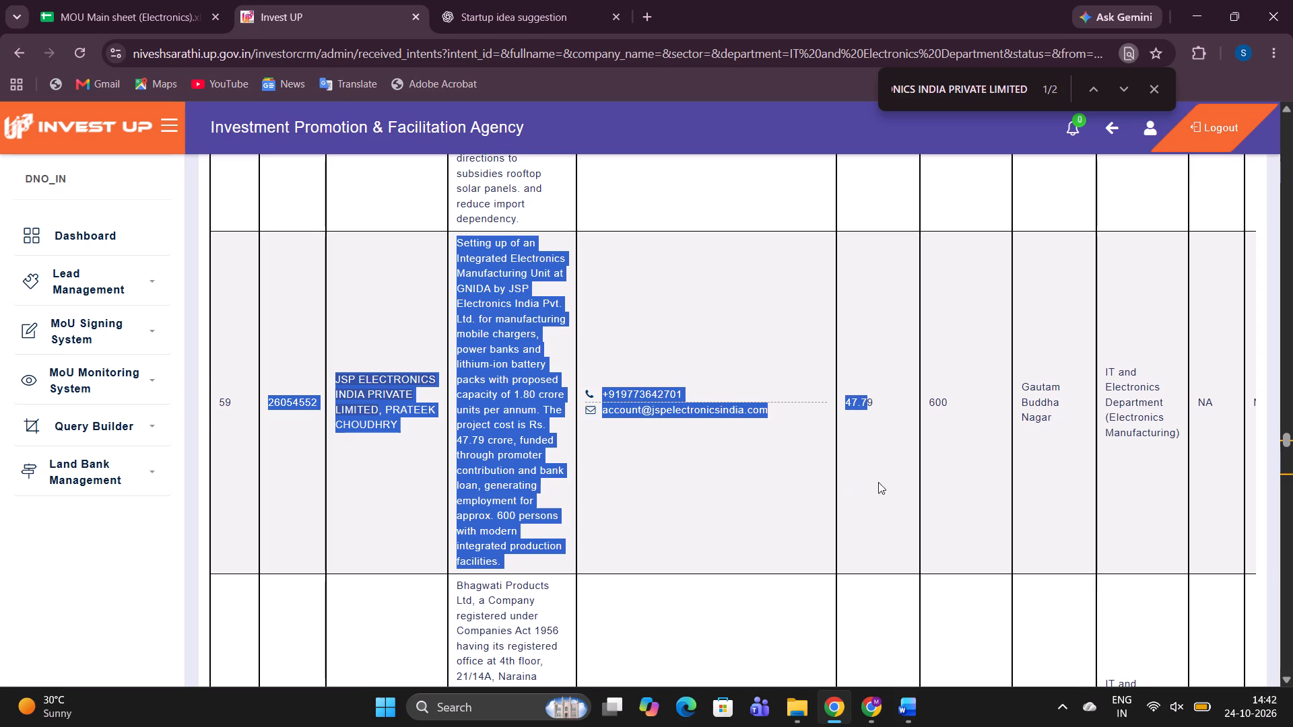
{"action": "left_click_drag", "start_coordinate": [878, 482], "coordinate": [989, 483]}
{"action": "key", "text": "ctrl+c"}
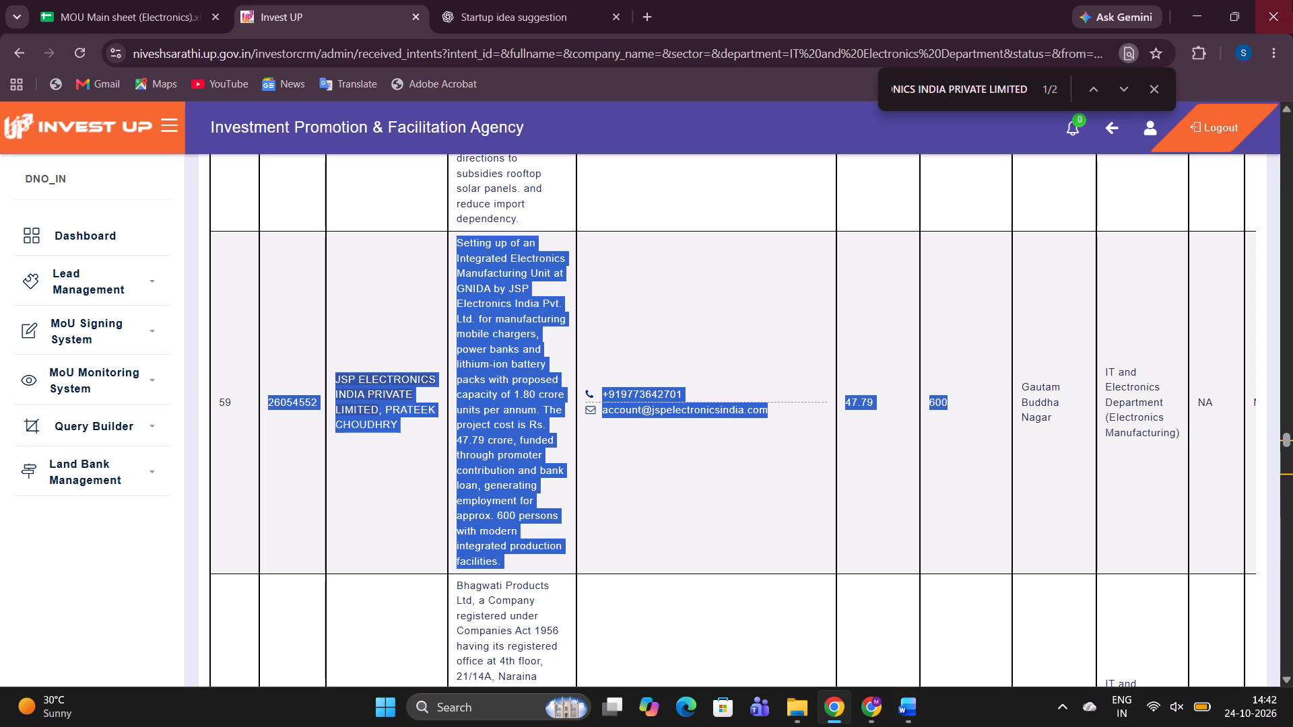
{"action": "left_click", "coordinate": [1152, 89]}
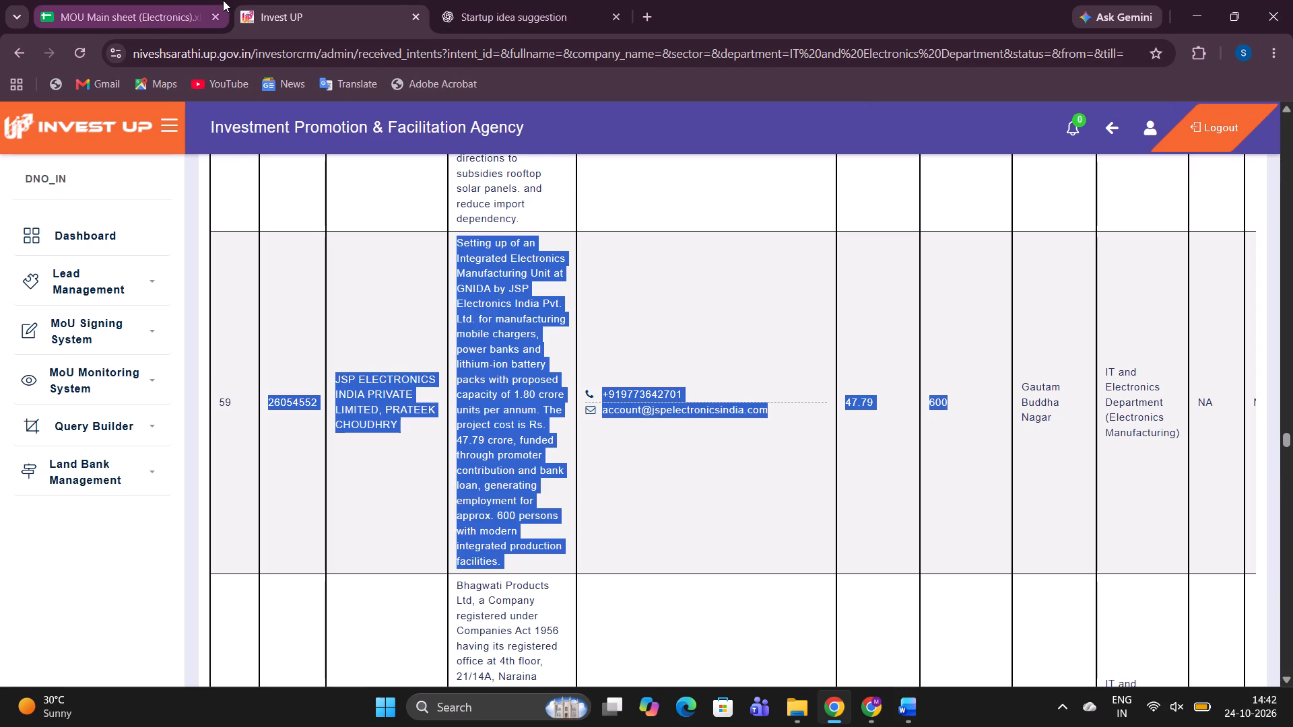
Paste the JSP entry without source formatting into row 383 of the complete sheet, starting in the Intent ID column.
{"action": "left_click", "coordinate": [161, 0]}
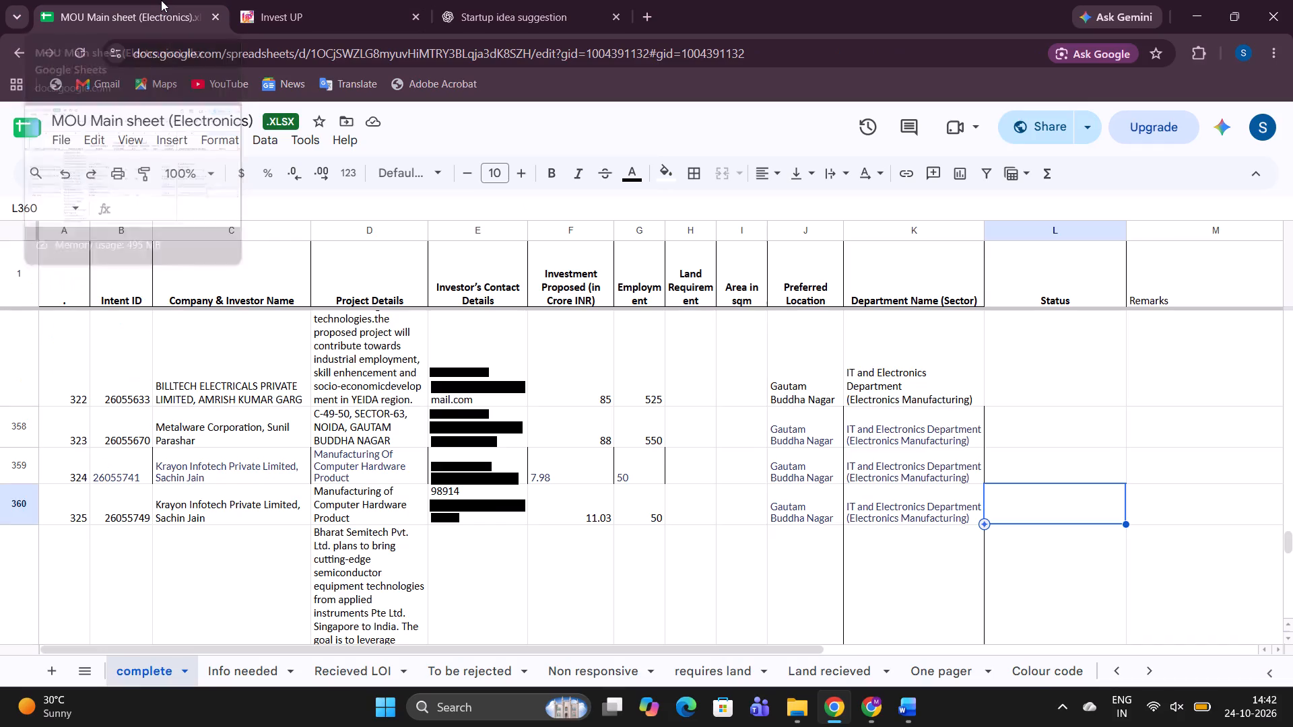
{"action": "scroll", "coordinate": [191, 561], "scroll_direction": "down", "scroll_amount": 13}
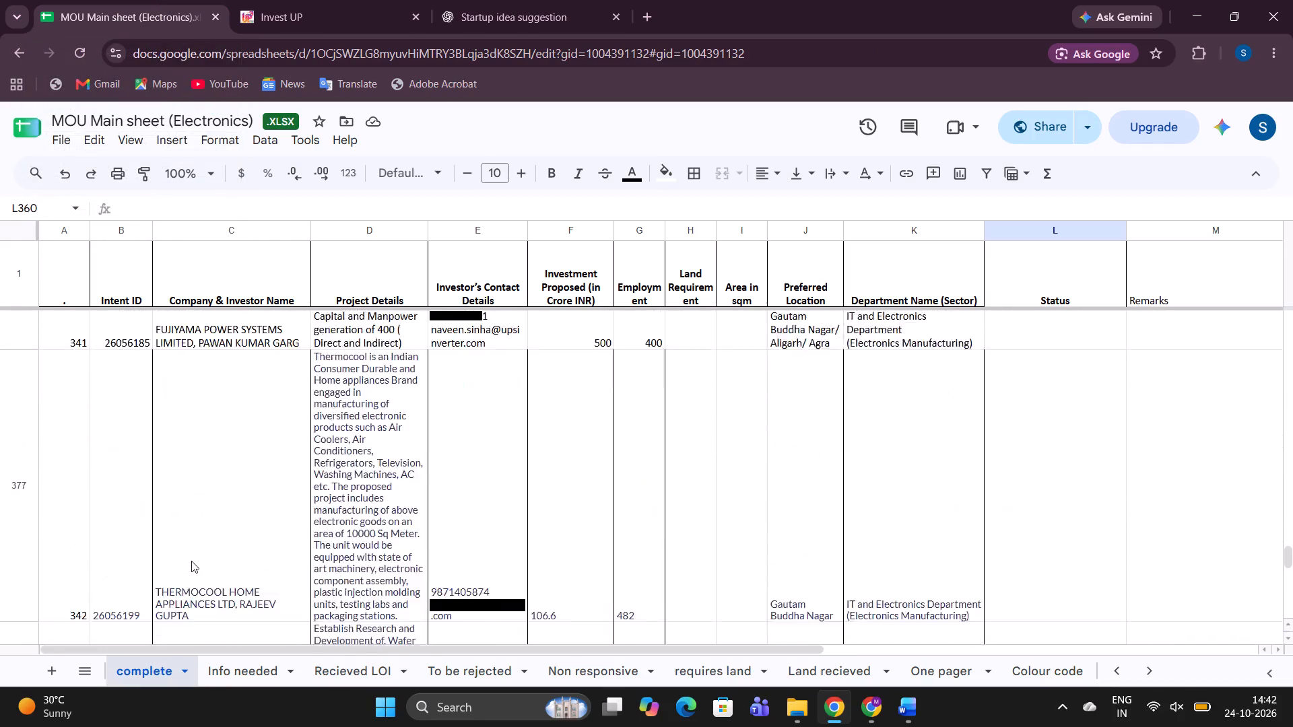
{"action": "scroll", "coordinate": [191, 561], "scroll_direction": "down", "scroll_amount": 2}
{"action": "scroll", "coordinate": [191, 561], "scroll_direction": "up", "scroll_amount": 7}
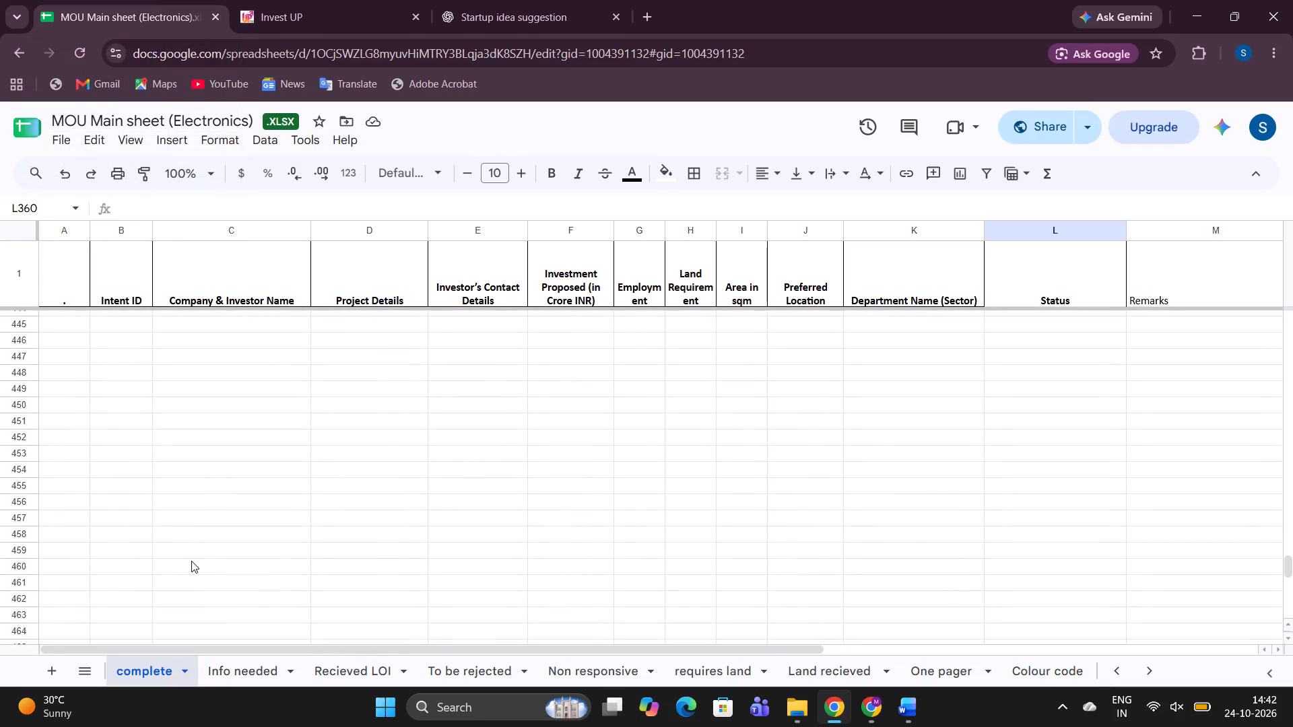
{"action": "scroll", "coordinate": [191, 561], "scroll_direction": "up", "scroll_amount": 8}
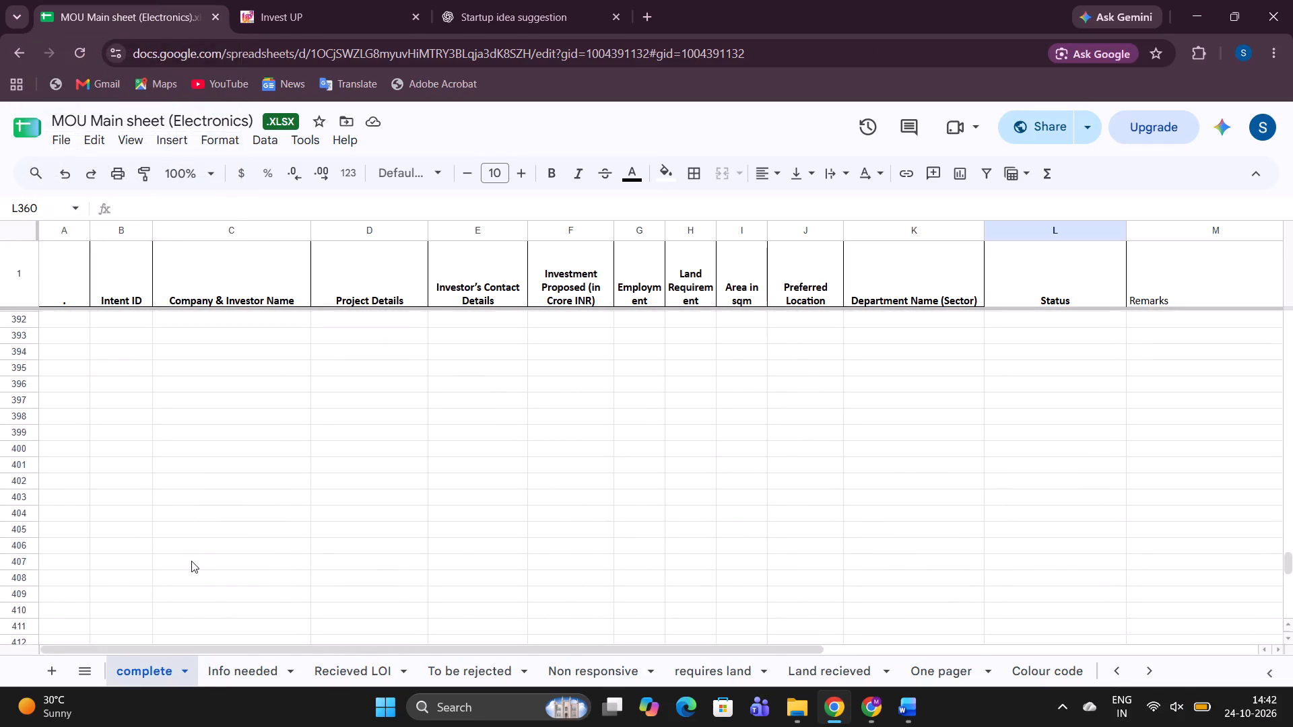
{"action": "scroll", "coordinate": [191, 561], "scroll_direction": "up", "scroll_amount": 4}
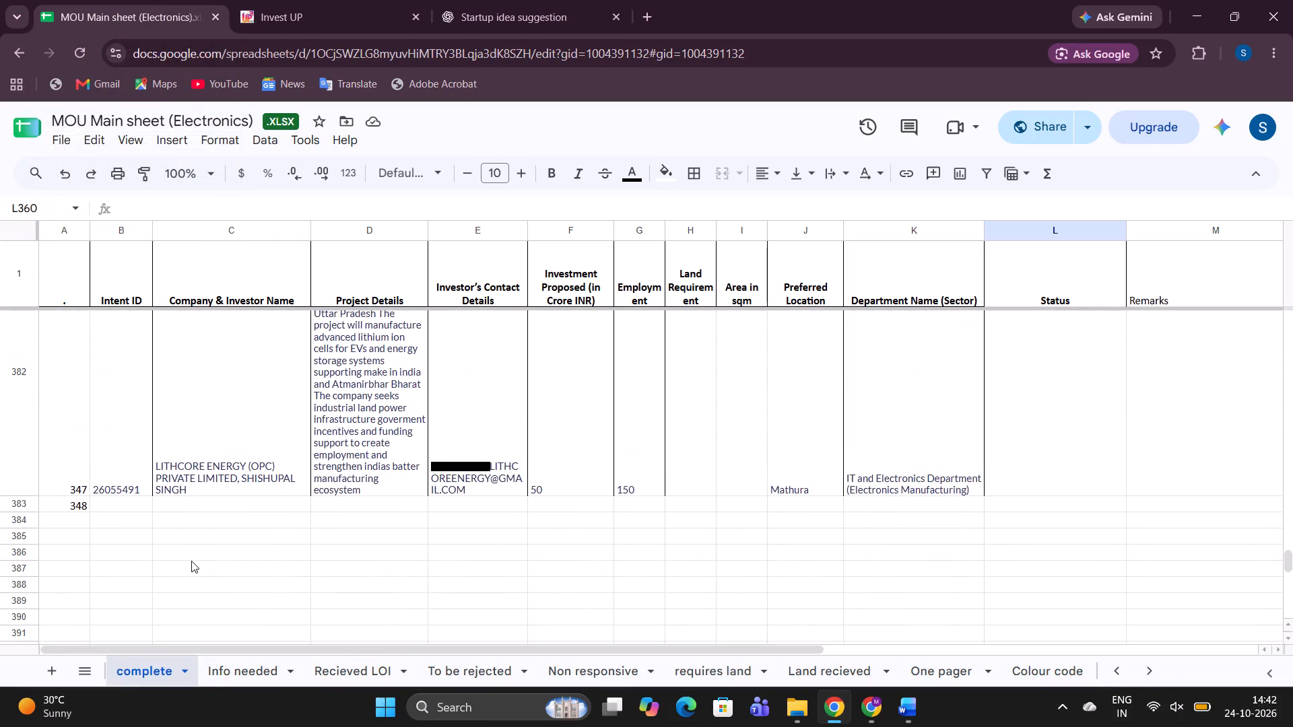
{"action": "left_click", "coordinate": [105, 507]}
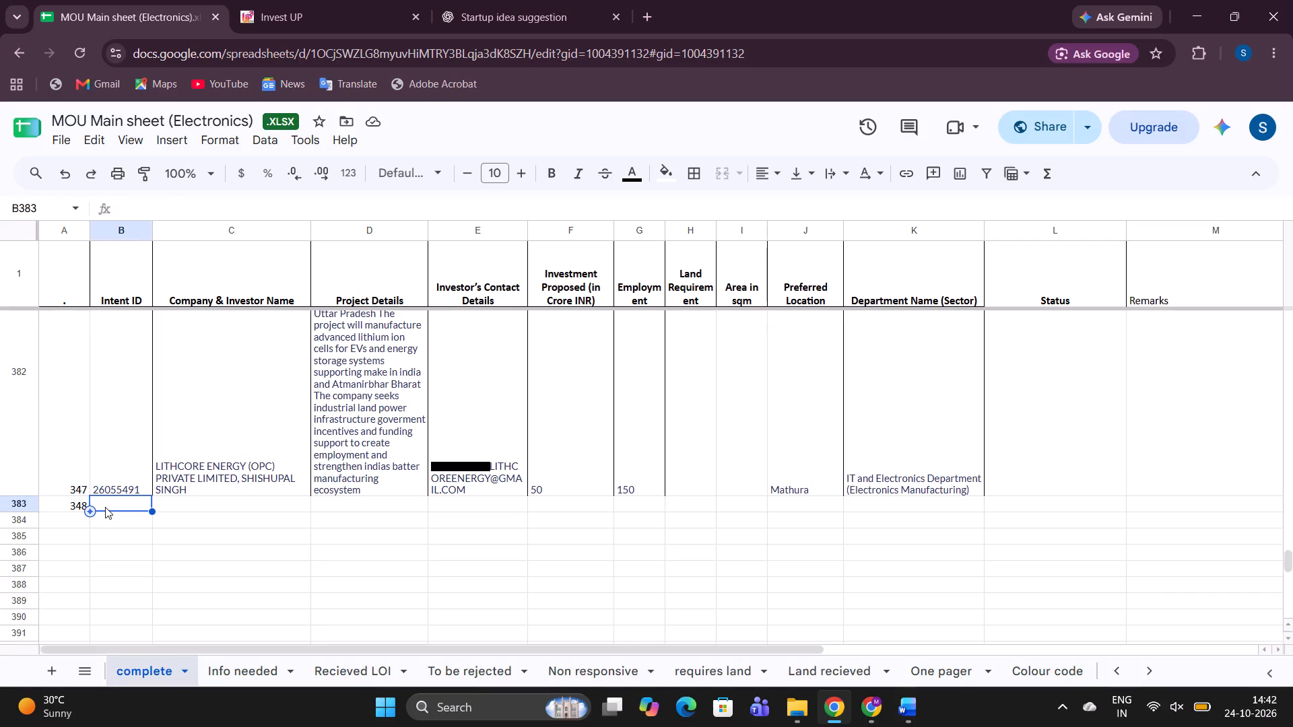
{"action": "key", "text": "ctrl+v"}
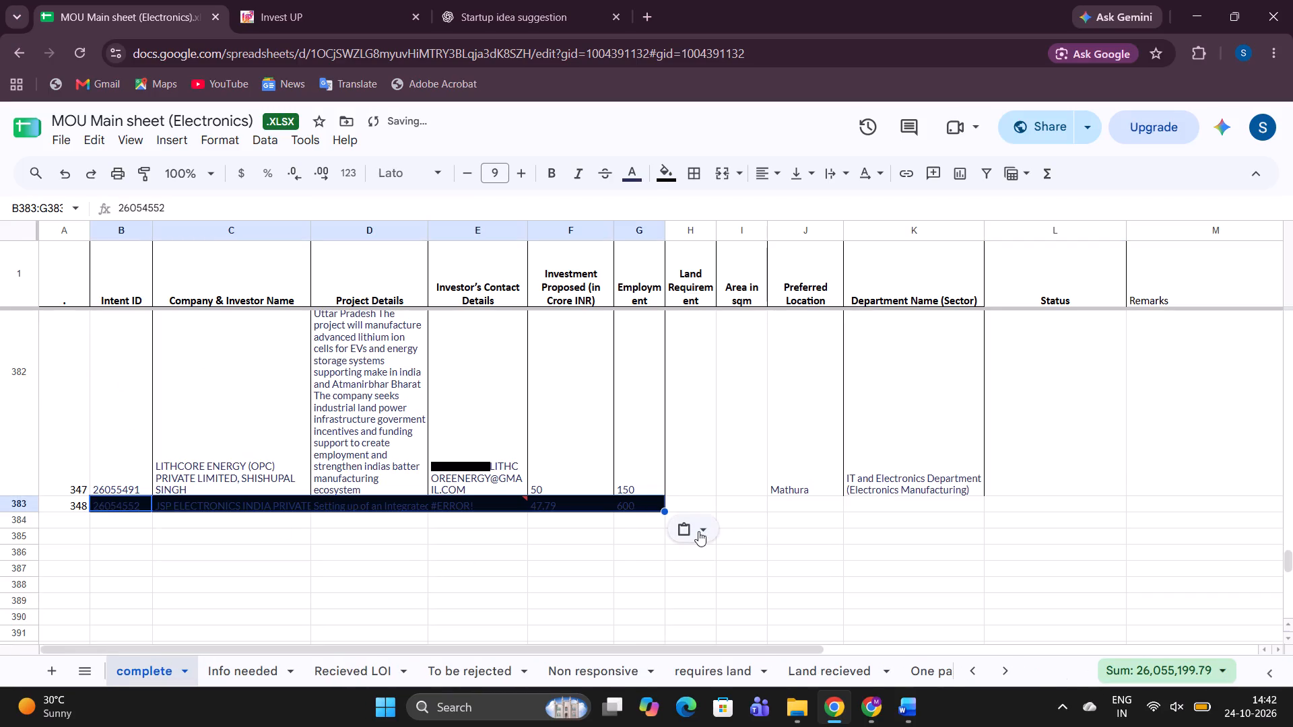
{"action": "left_click", "coordinate": [698, 531]}
{"action": "left_click", "coordinate": [716, 567]}
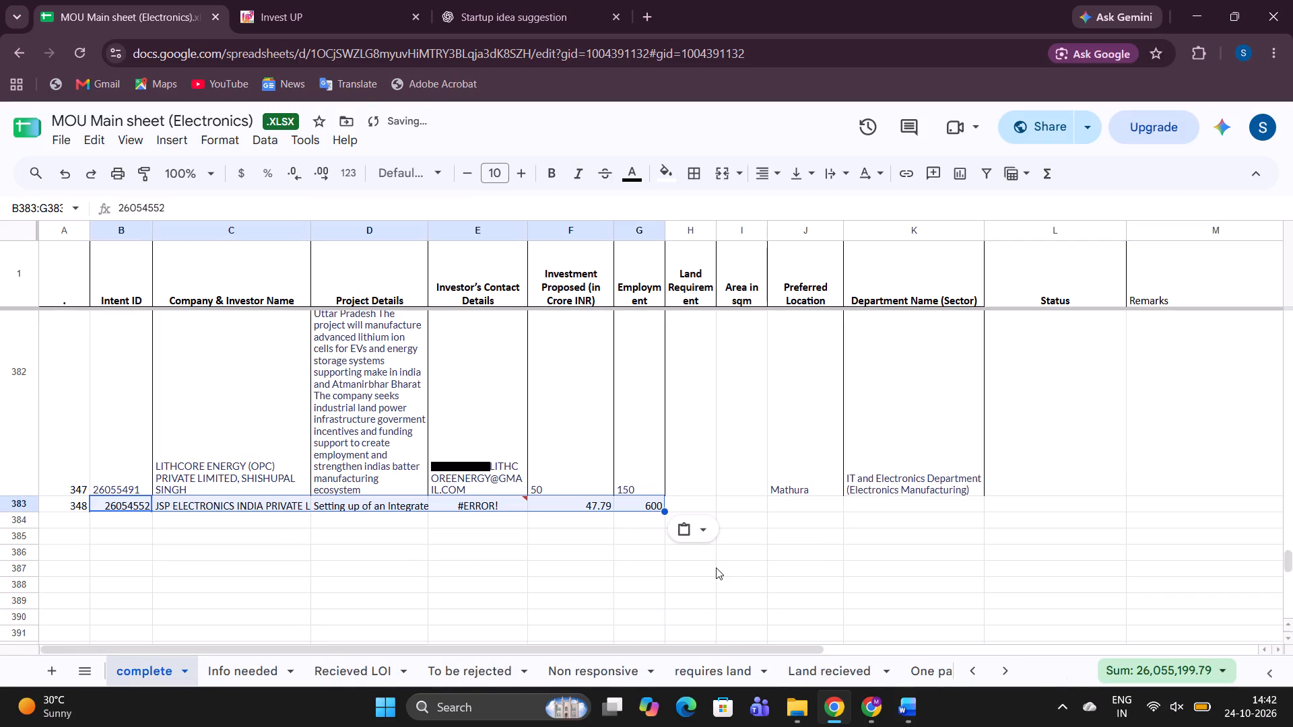
Wrap the text in the pasted JSP cells, from Intent ID through Employment.
{"action": "left_click", "coordinate": [830, 178]}
{"action": "left_click", "coordinate": [867, 207]}
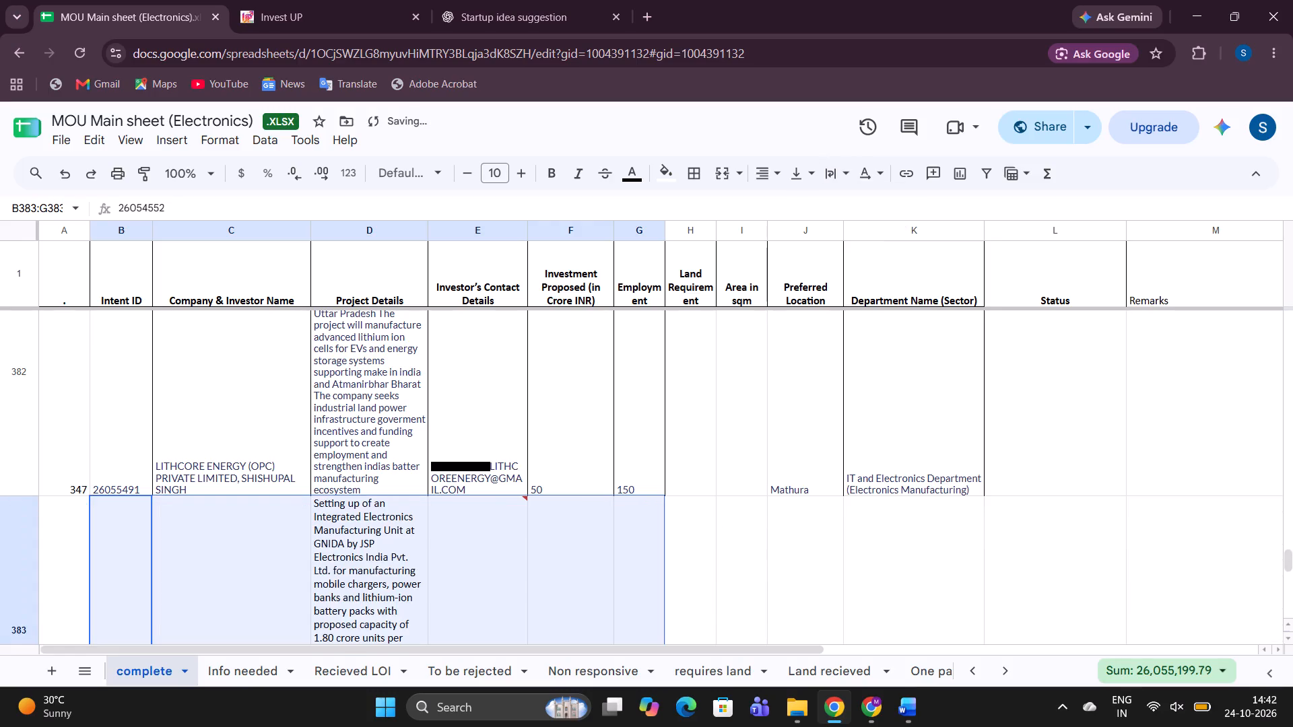
Correct the JSP contact details cell by removing the formula sign and country code, with phone number and email on separate lines.
{"action": "scroll", "coordinate": [508, 546], "scroll_direction": "down", "scroll_amount": 1}
{"action": "double_click", "coordinate": [508, 546]}
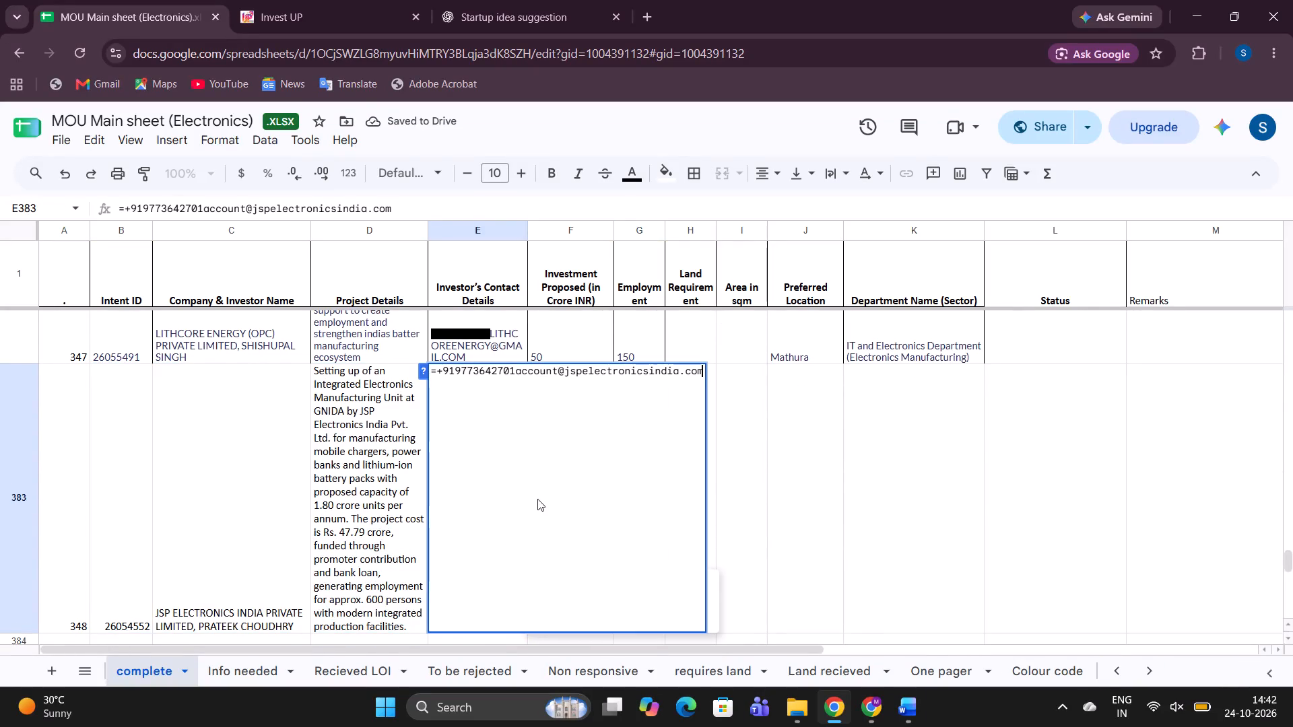
{"action": "left_click", "coordinate": [453, 370]}
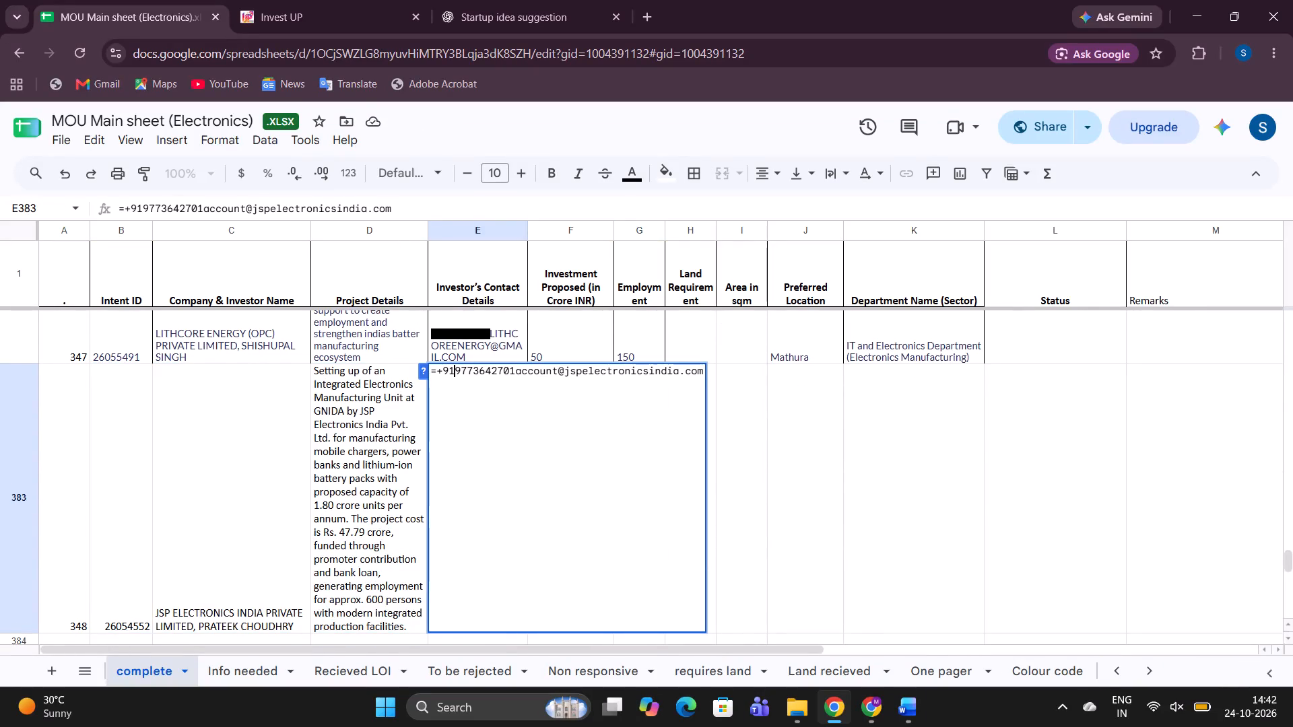
{"action": "key", "text": "BackSpace"}
{"action": "key", "text": "BackSpace"}
{"action": "key", "text": "BackSpace"}
{"action": "key", "text": "BackSpace"}
{"action": "key", "text": "BackSpace"}
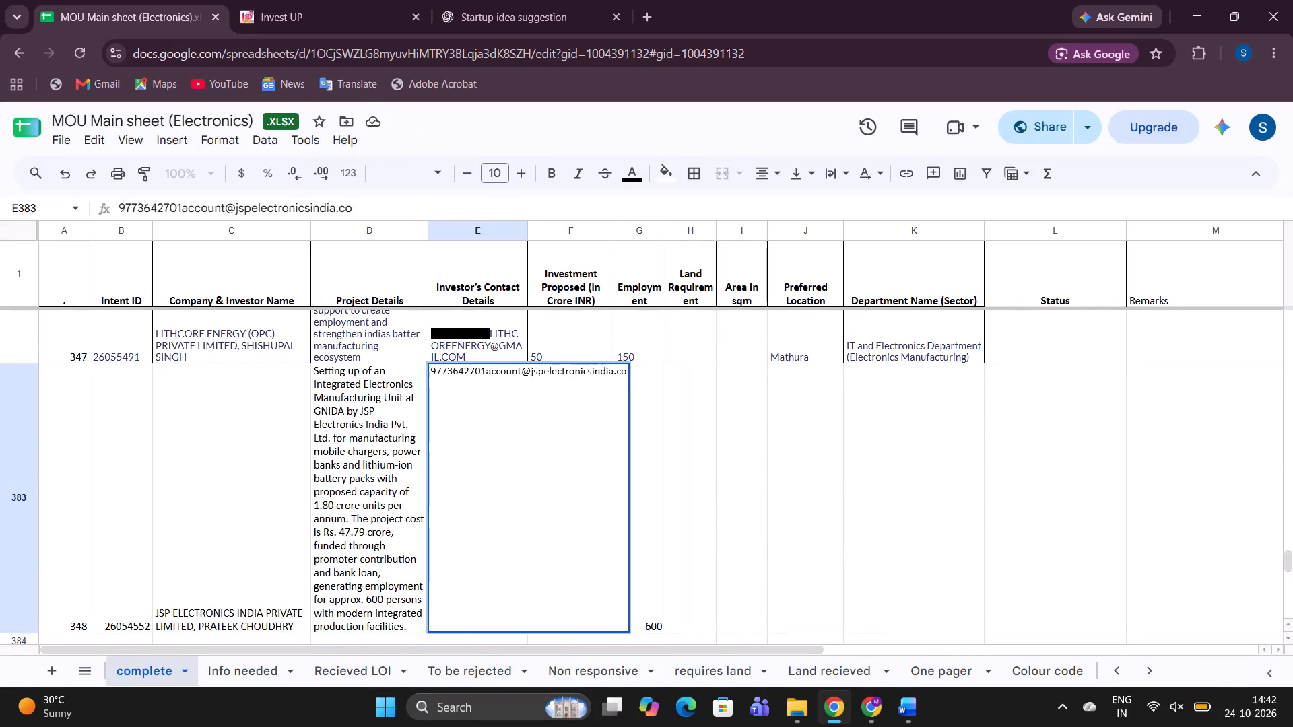
{"action": "key", "text": "m"}
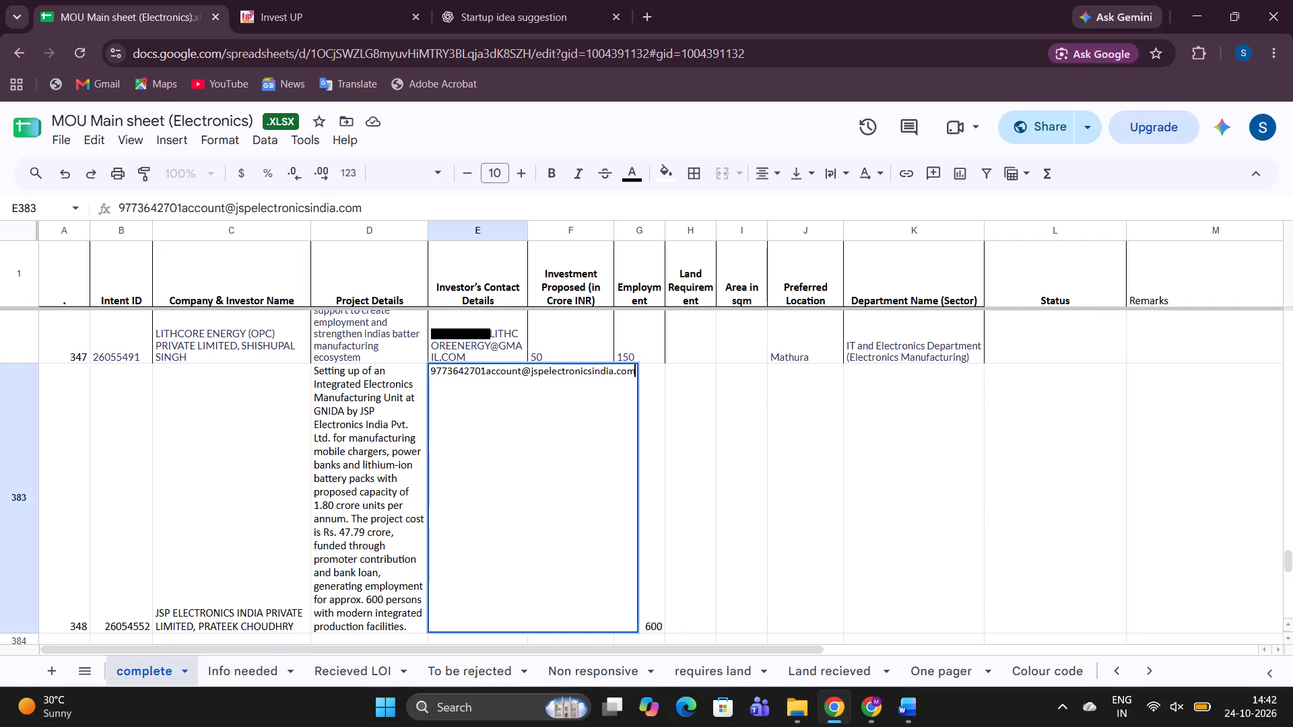
{"action": "left_click", "coordinate": [484, 370]}
{"action": "key", "text": "alt+Return"}
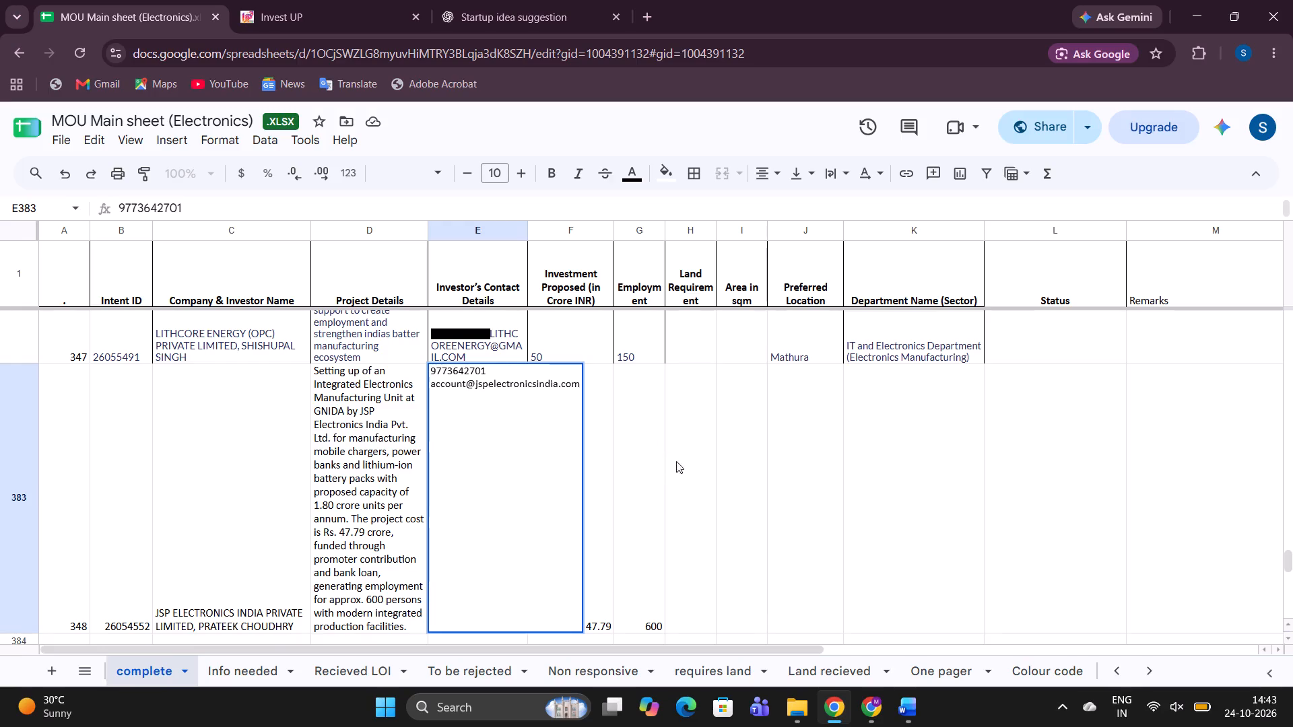
{"action": "left_click", "coordinate": [791, 474]}
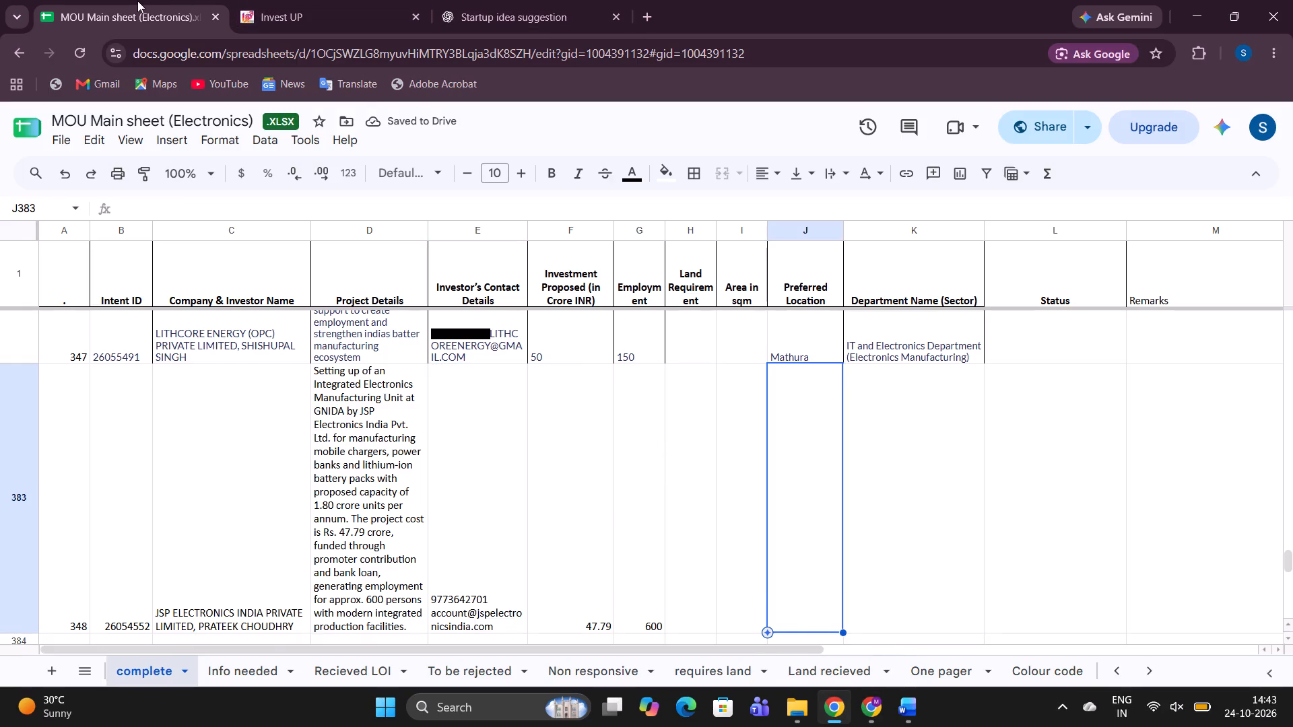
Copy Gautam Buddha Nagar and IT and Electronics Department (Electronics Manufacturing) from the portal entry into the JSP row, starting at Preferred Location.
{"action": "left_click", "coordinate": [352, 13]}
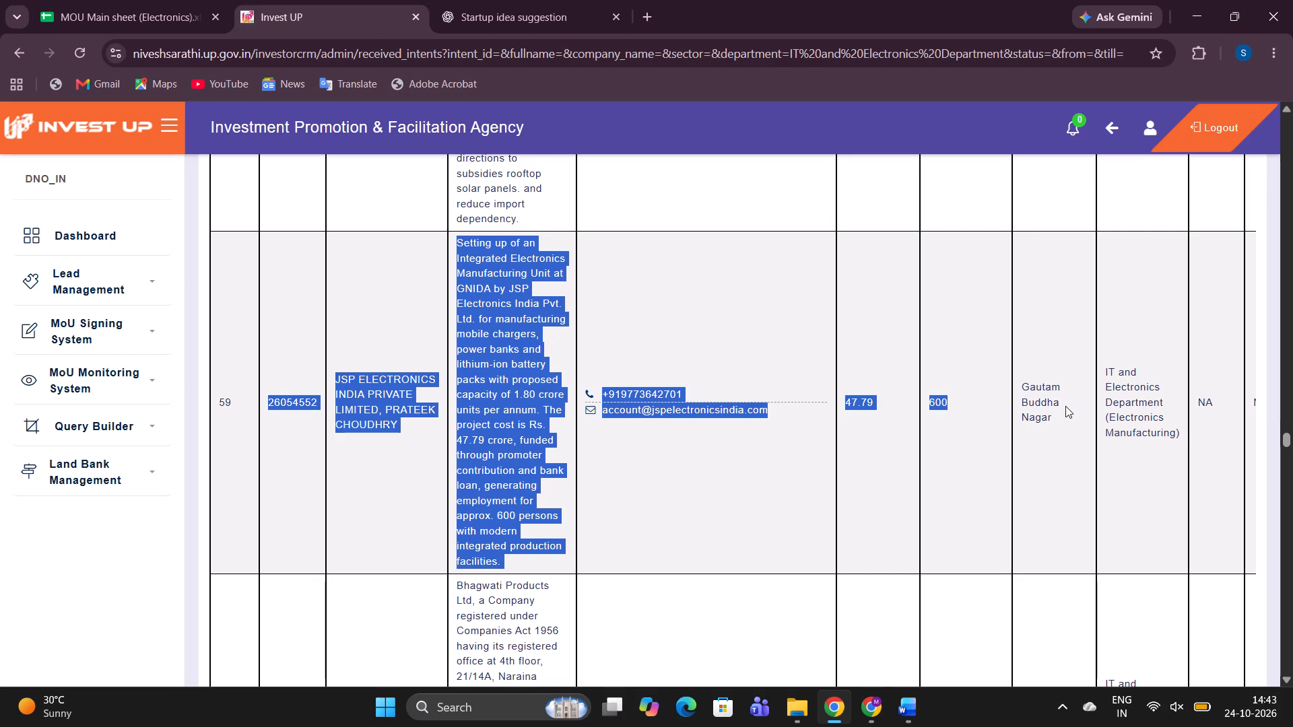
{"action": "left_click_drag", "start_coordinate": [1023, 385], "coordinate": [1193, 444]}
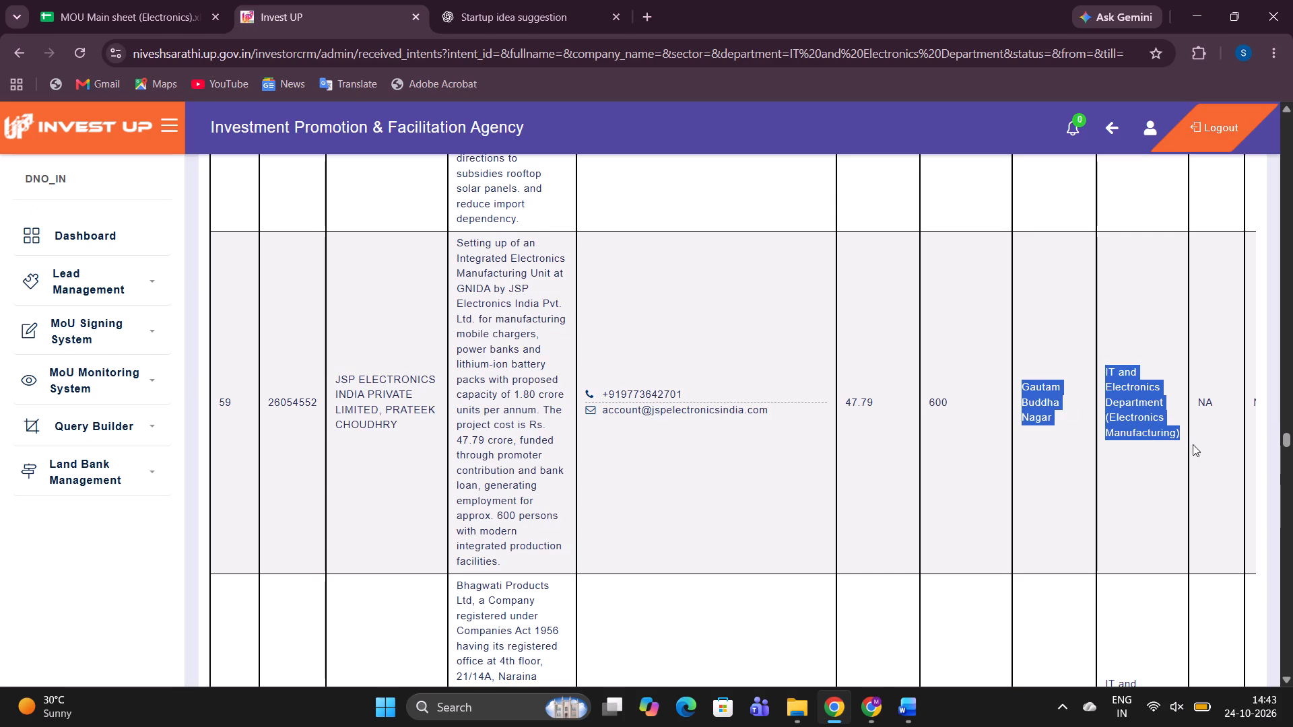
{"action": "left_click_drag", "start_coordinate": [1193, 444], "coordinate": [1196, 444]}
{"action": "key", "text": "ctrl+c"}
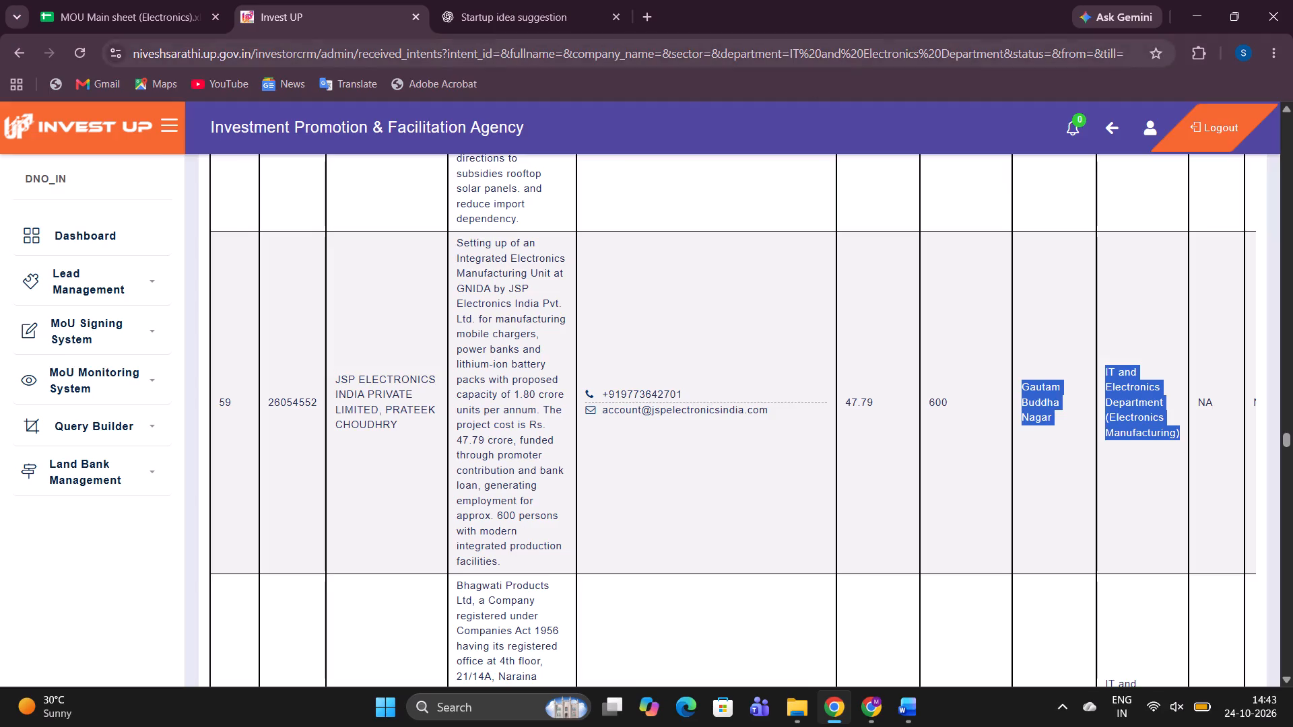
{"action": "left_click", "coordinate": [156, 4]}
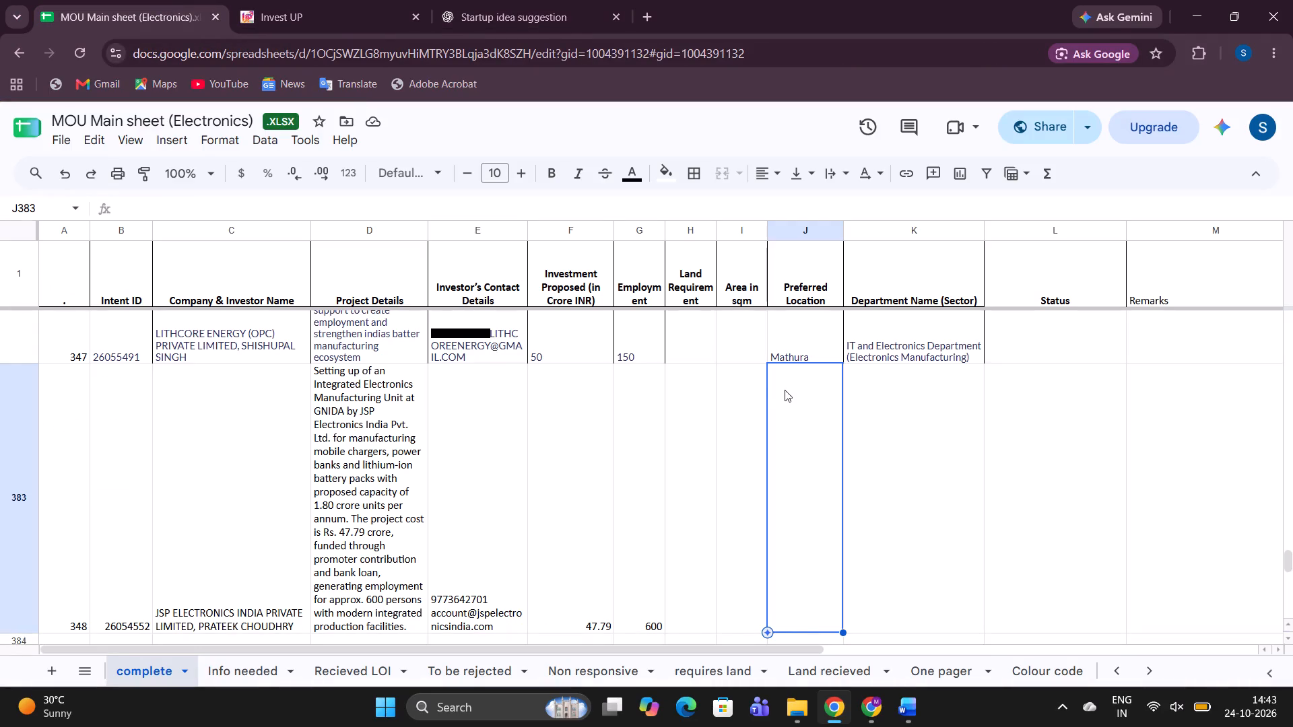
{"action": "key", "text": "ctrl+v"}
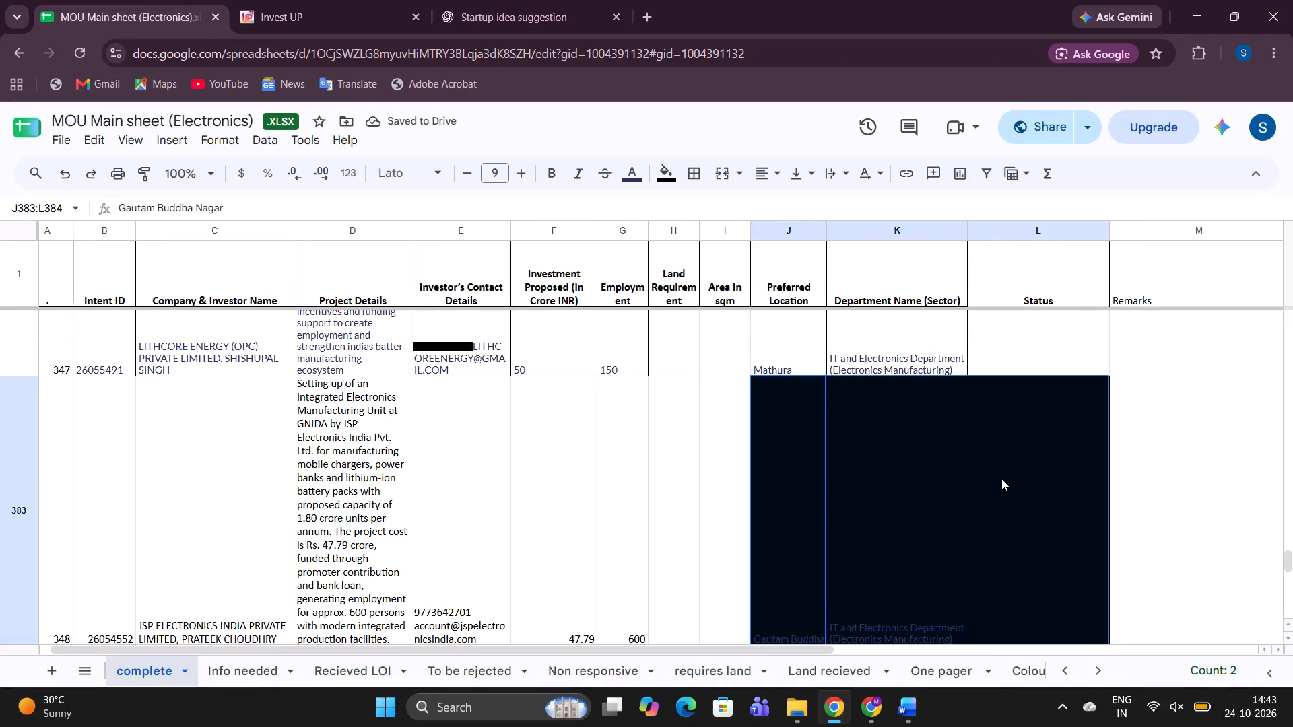
Clear the pasted location and department cells in the JSP row and remove the black fill from Preferred Location through Status.
{"action": "key", "text": "BackSpace"}
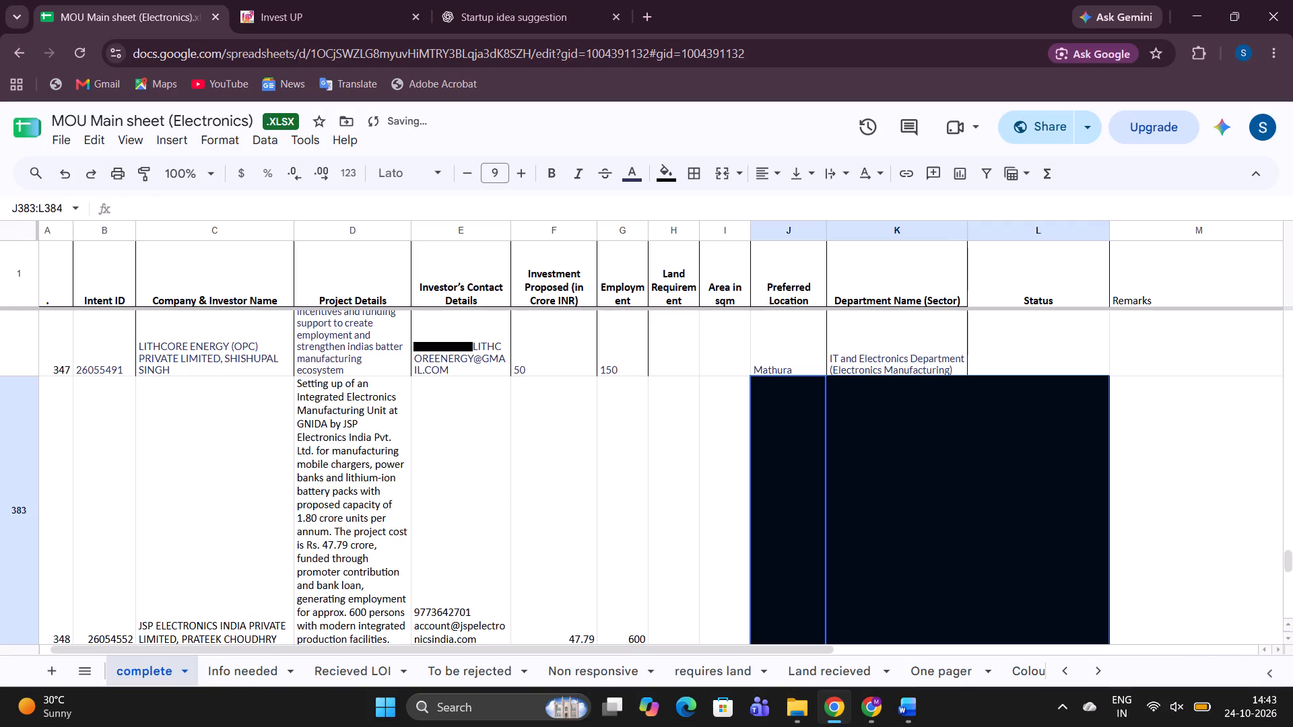
{"action": "left_click", "coordinate": [789, 455]}
{"action": "key", "text": "BackSpace"}
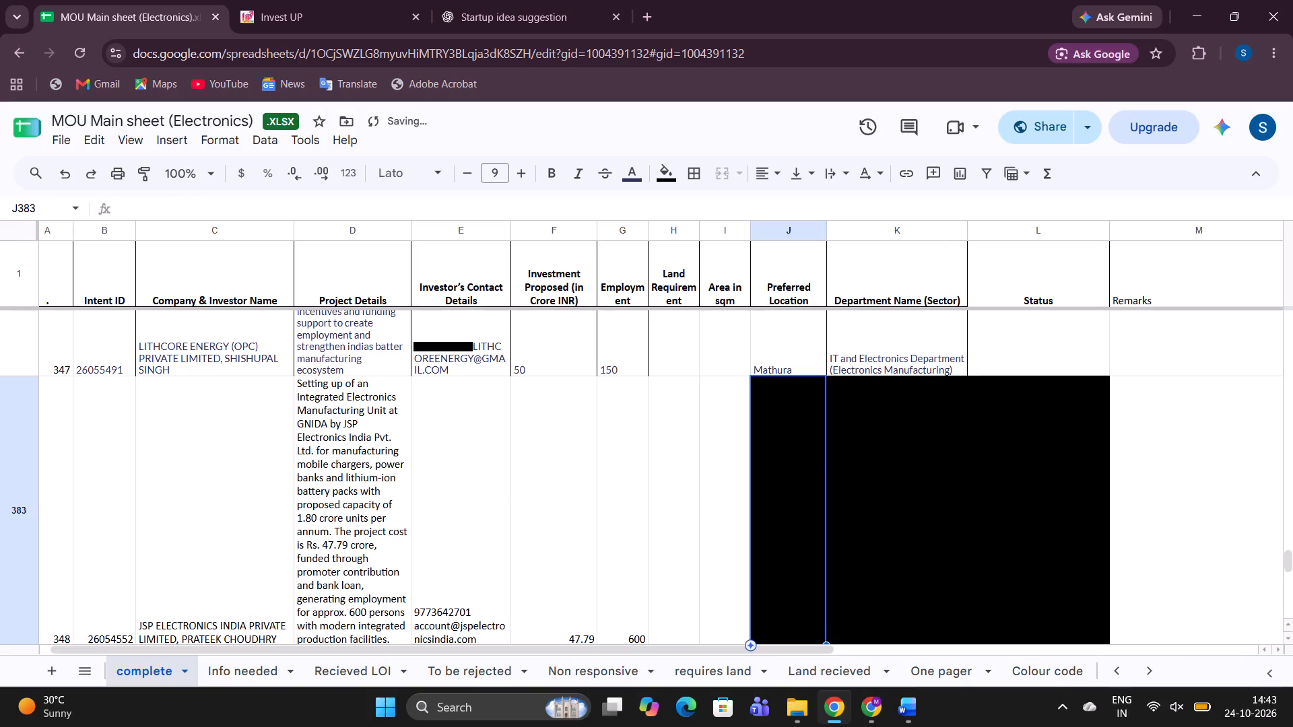
{"action": "left_click_drag", "start_coordinate": [779, 445], "coordinate": [1004, 480]}
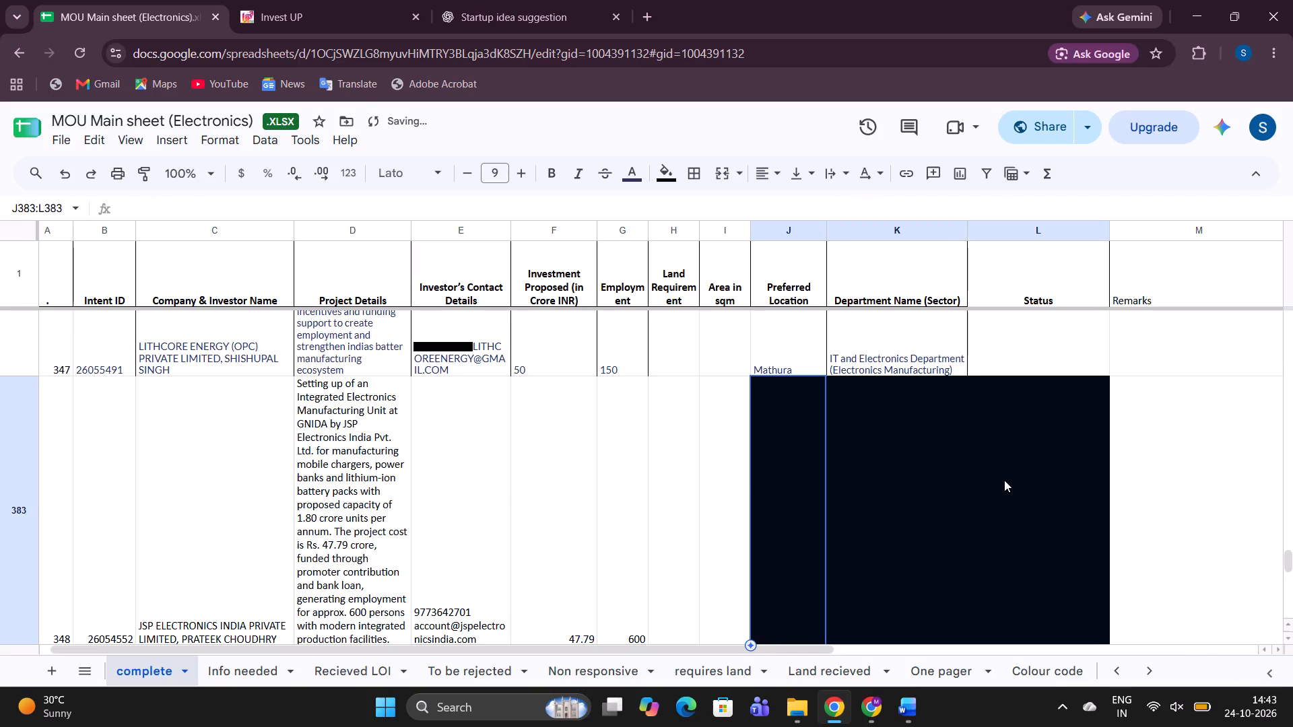
{"action": "left_click_drag", "start_coordinate": [1004, 480], "coordinate": [1007, 481]}
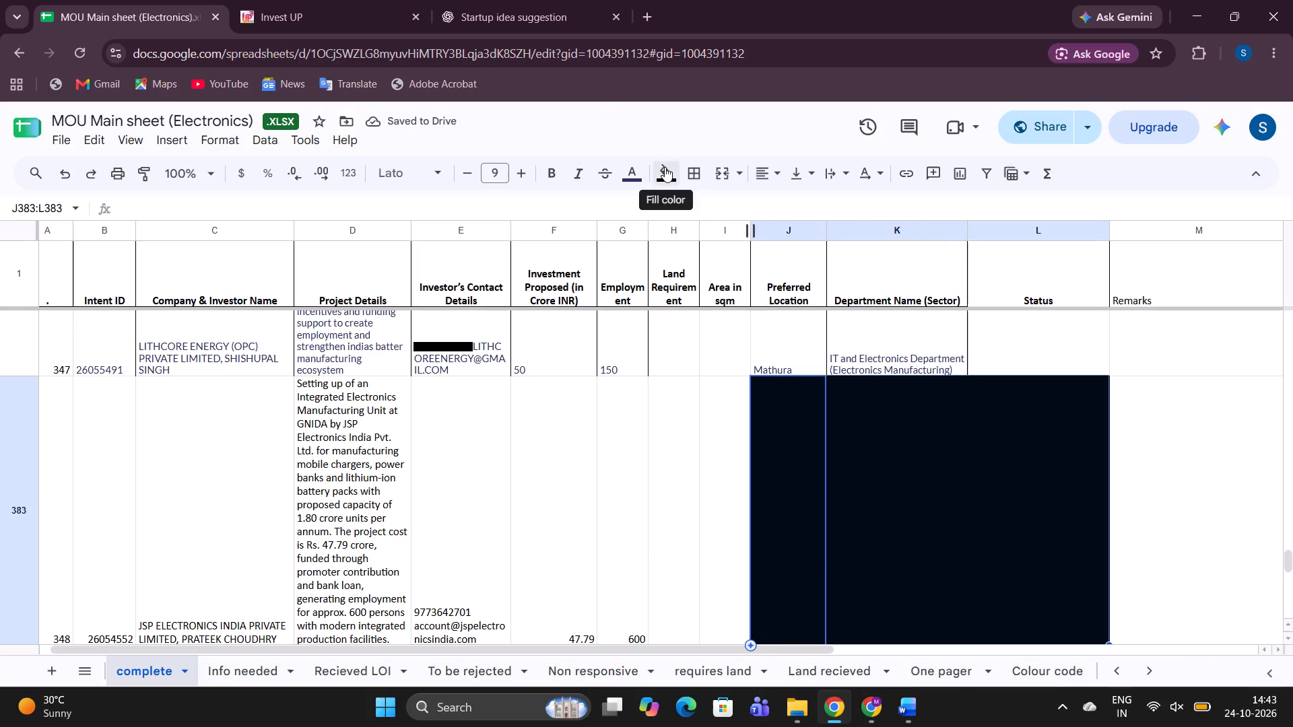
{"action": "left_click", "coordinate": [665, 167]}
{"action": "left_click", "coordinate": [688, 210]}
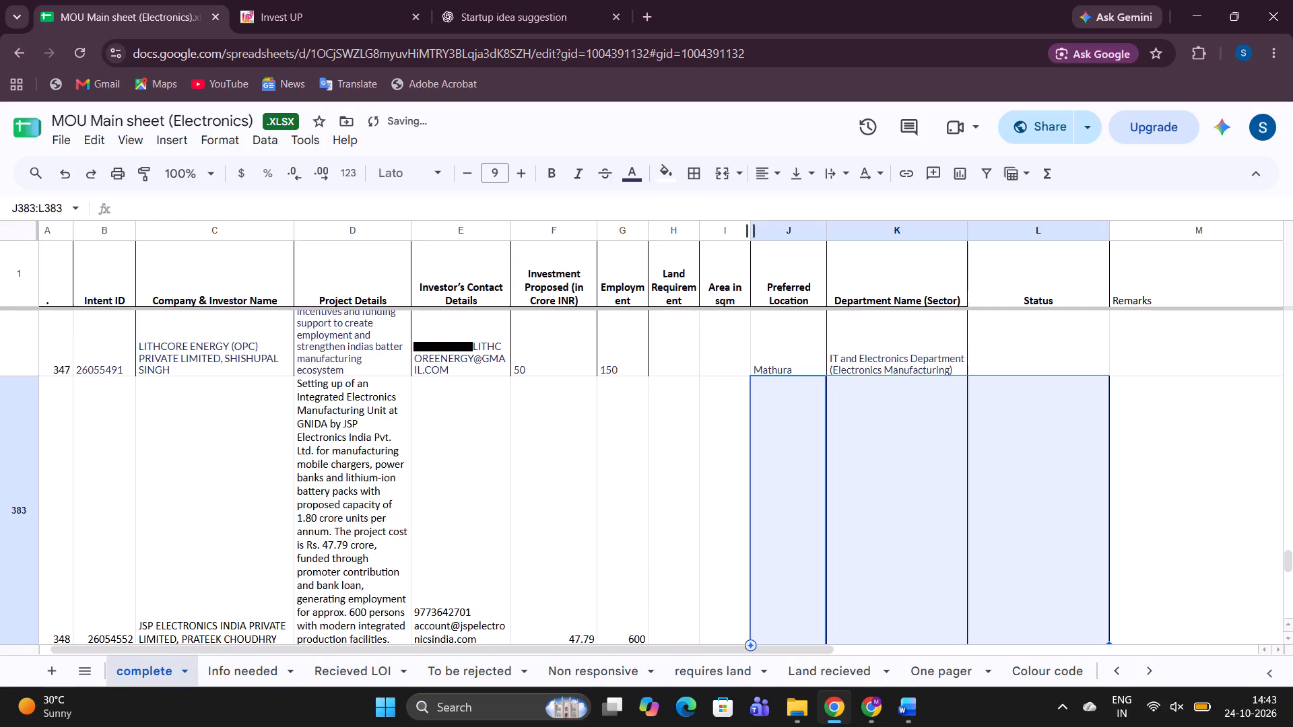
Paste Gautam Buddha Nagar and IT and Electronics Department (Electronics Manufacturing) into the JSP row from Preferred Location onward, without source formatting.
{"action": "scroll", "coordinate": [855, 530], "scroll_direction": "down", "scroll_amount": 2}
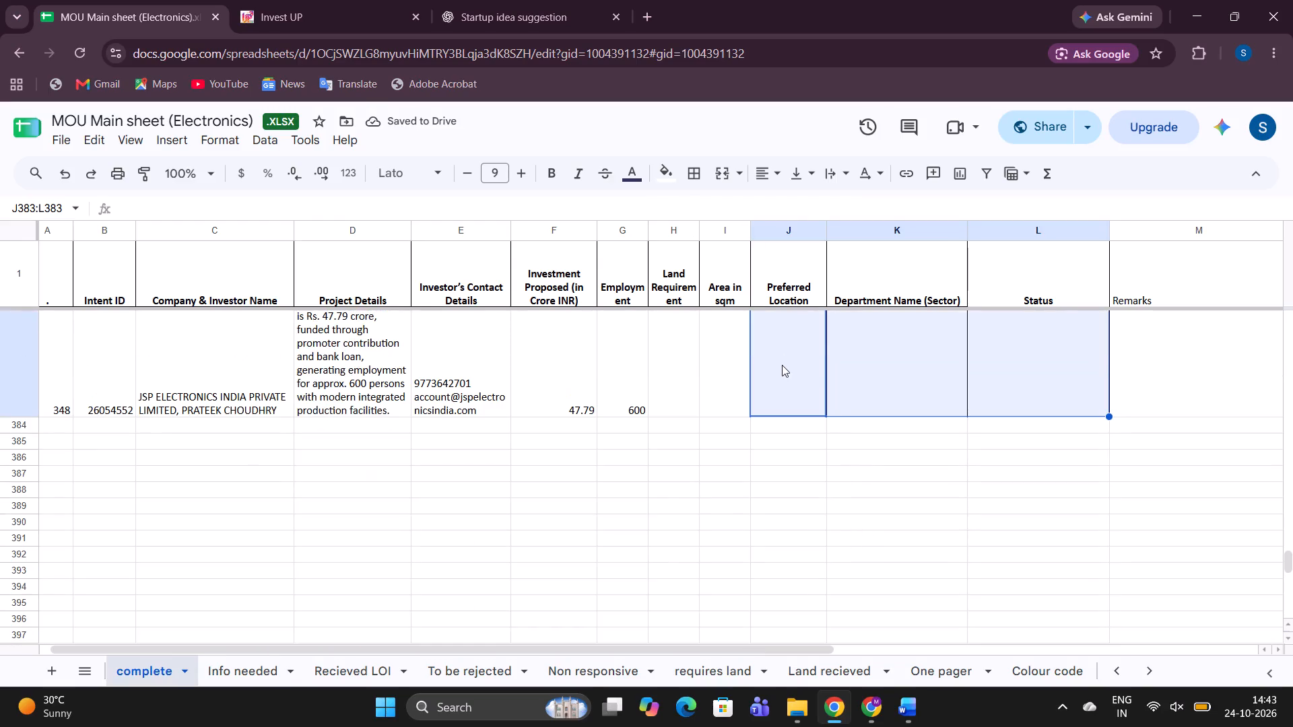
{"action": "left_click", "coordinate": [715, 360]}
{"action": "left_click", "coordinate": [795, 368]}
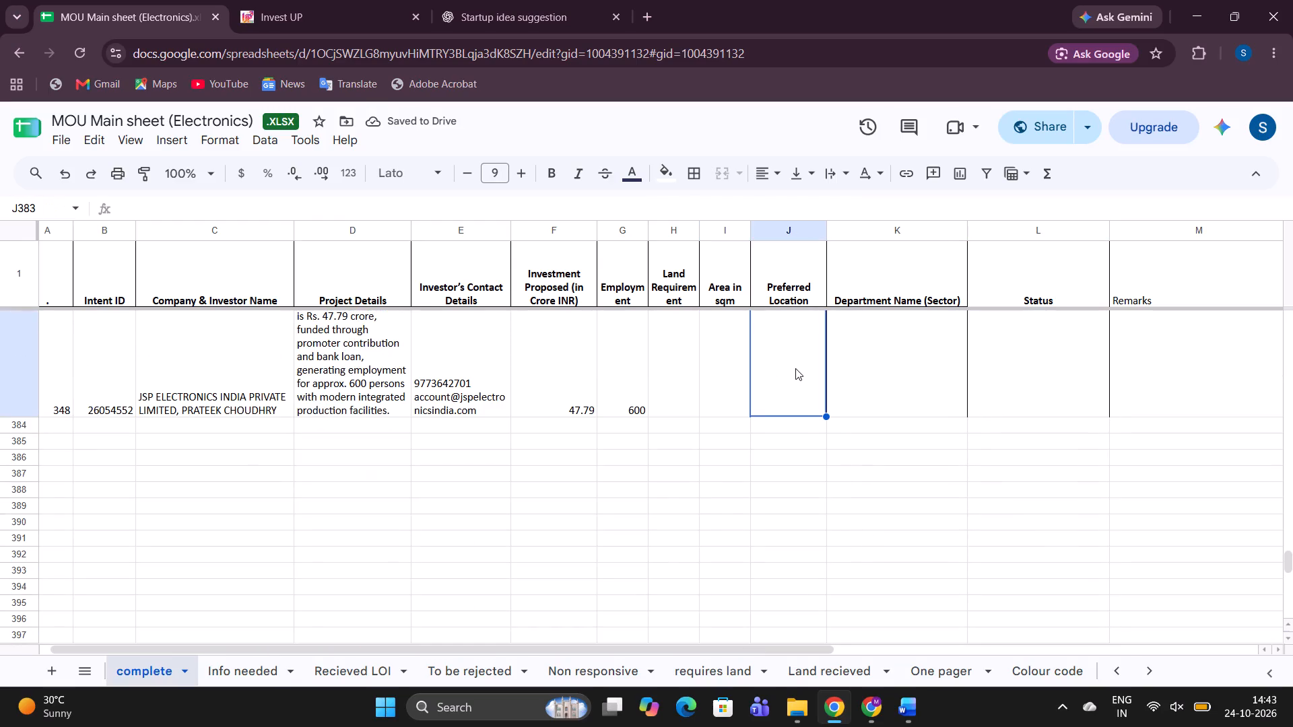
{"action": "key", "text": "ctrl+v"}
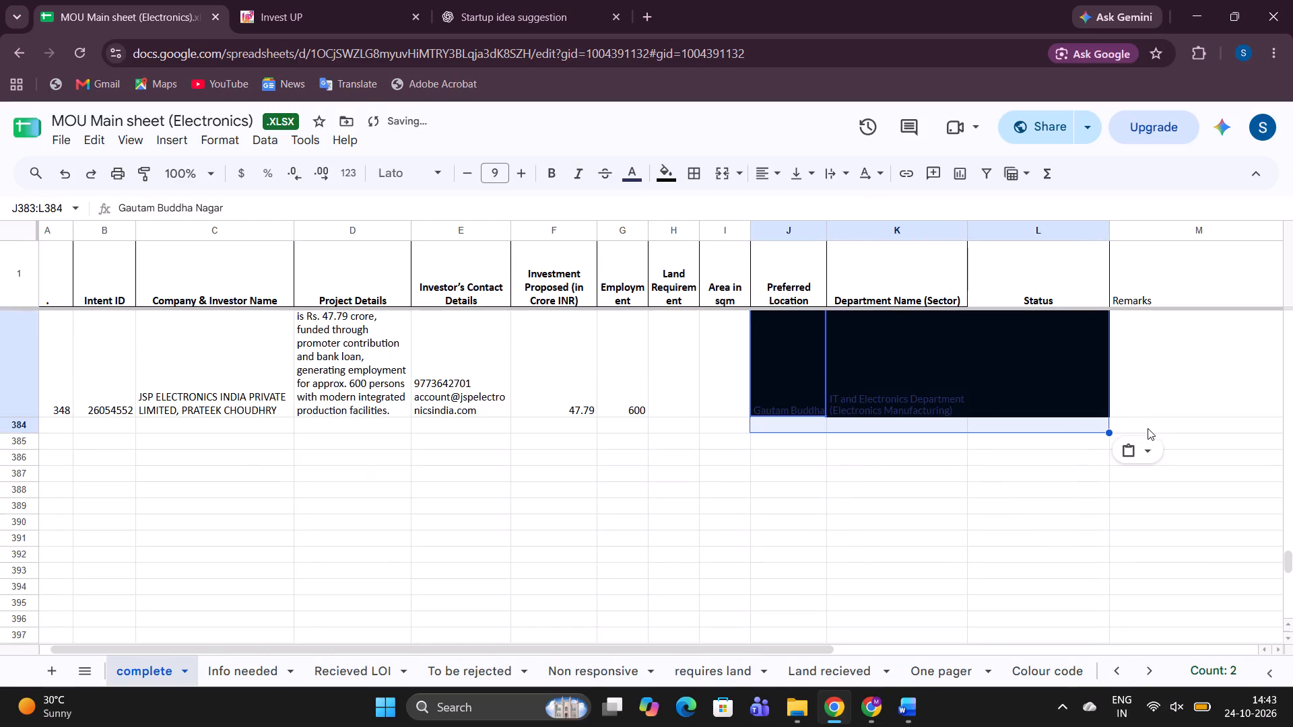
{"action": "left_click", "coordinate": [1137, 447]}
{"action": "left_click", "coordinate": [1160, 480]}
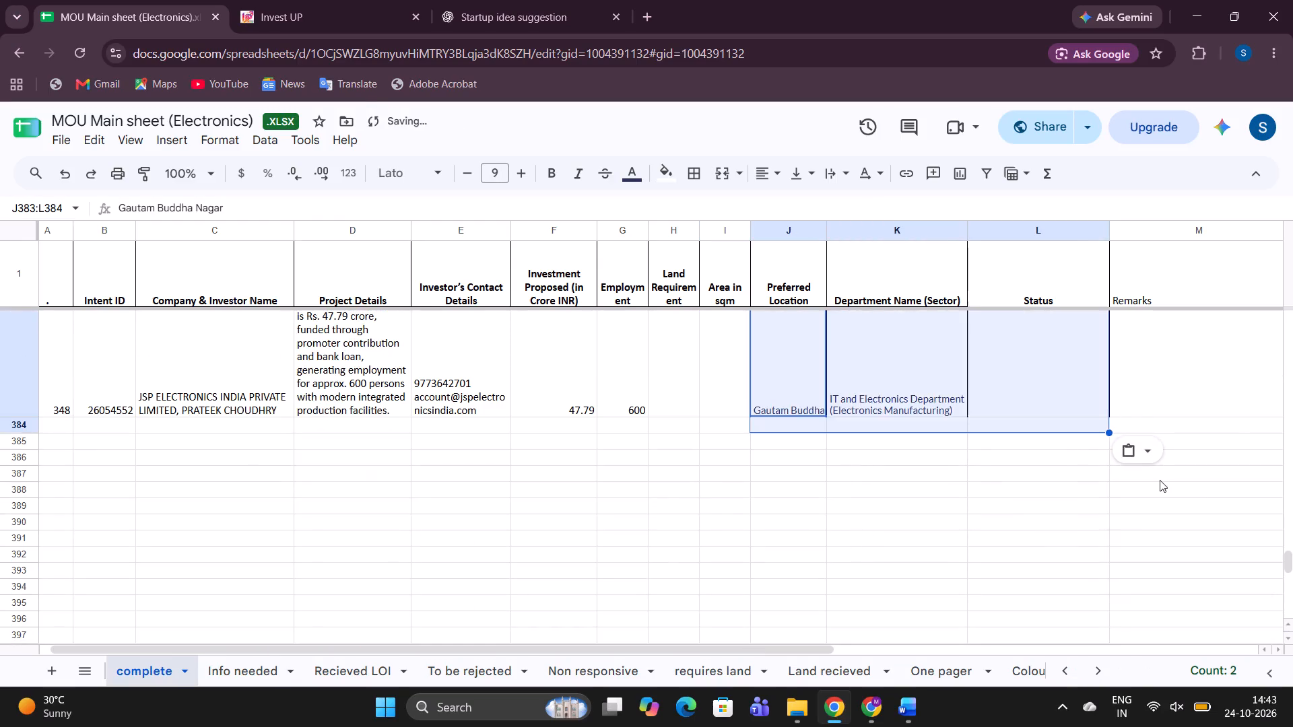
Copy the JSP record from Intent ID through Department Name into row 8 of the One pager sheet, starting in column B.
{"action": "scroll", "coordinate": [930, 481], "scroll_direction": "up", "scroll_amount": 2}
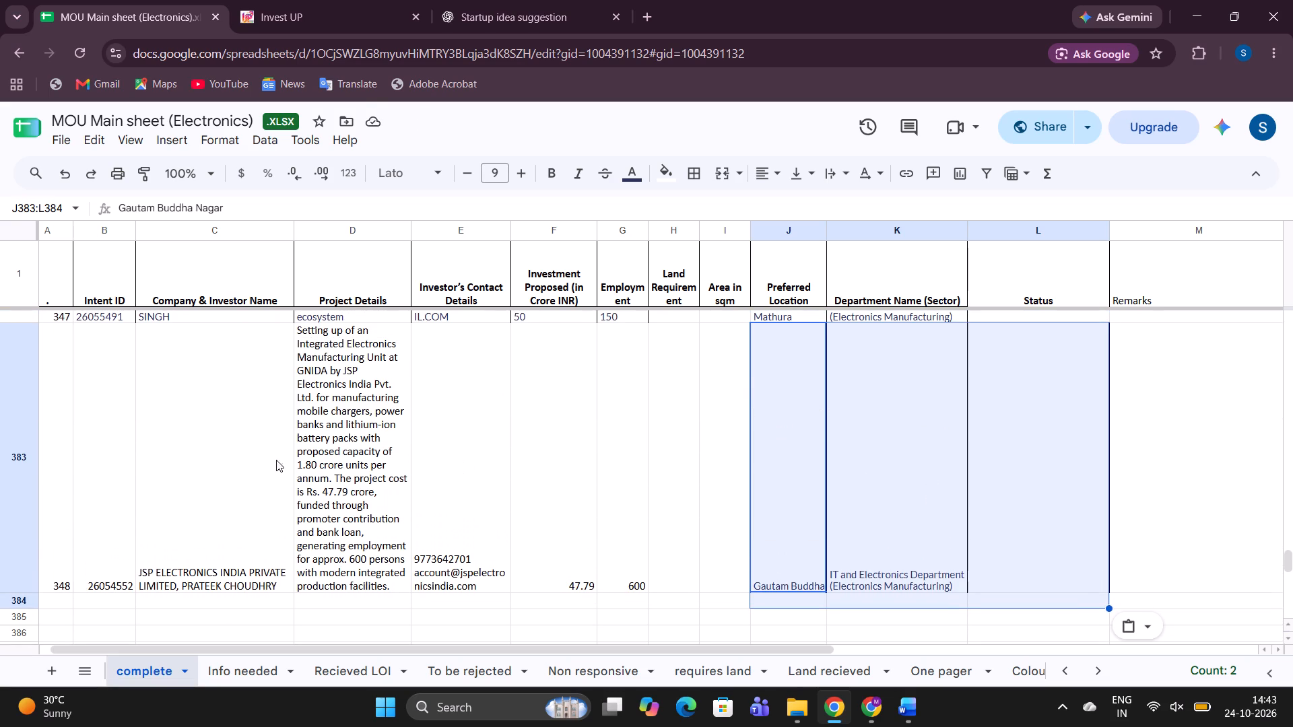
{"action": "left_click_drag", "start_coordinate": [117, 482], "coordinate": [917, 497]}
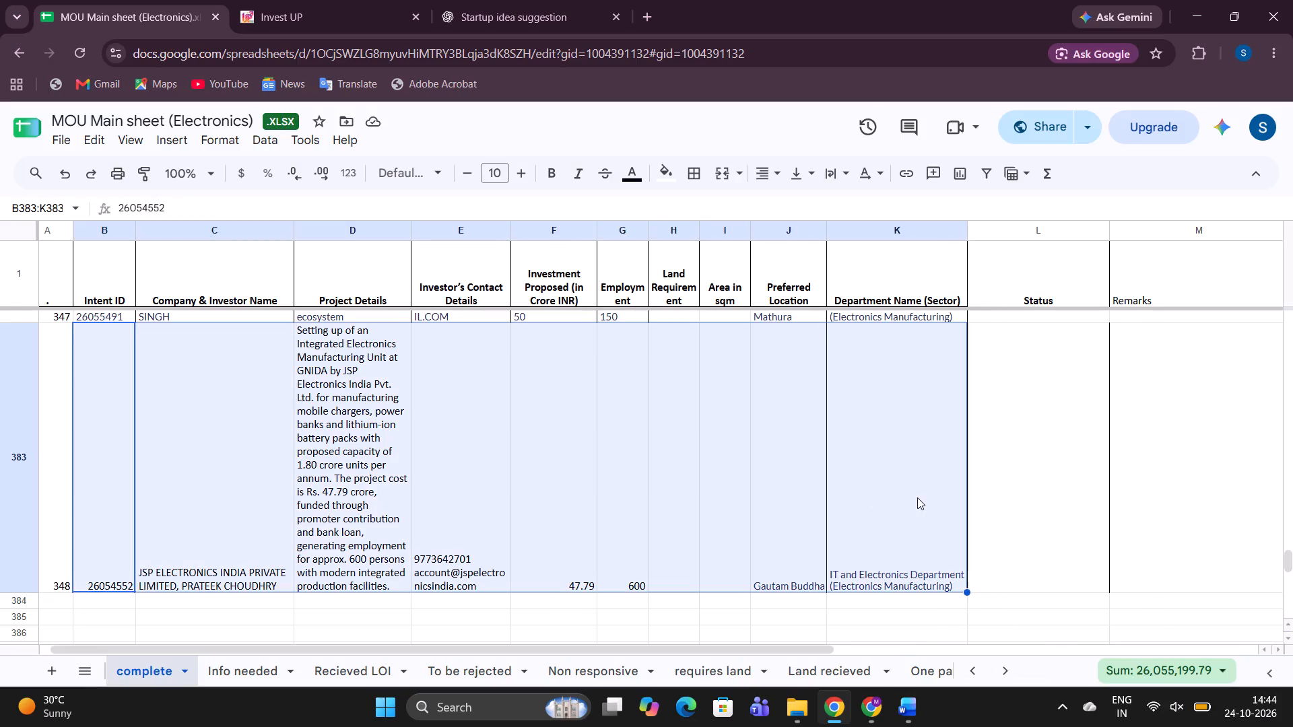
{"action": "key", "text": "ctrl+c"}
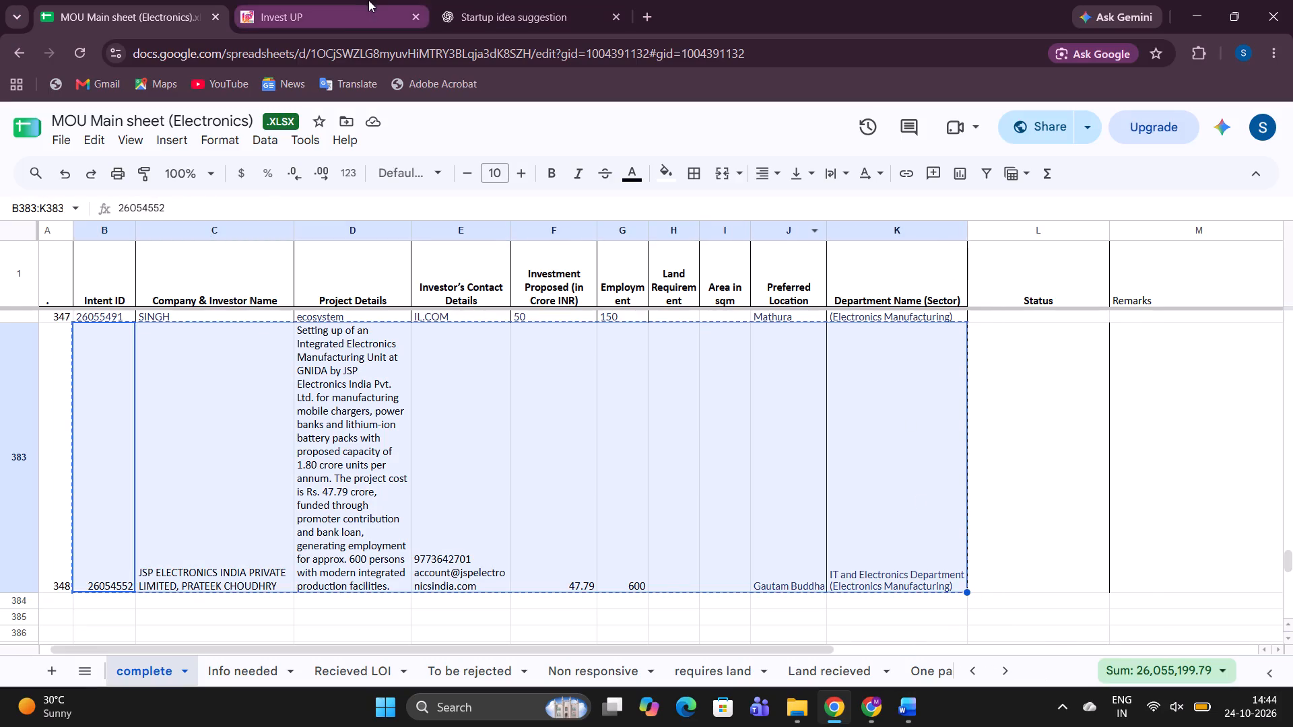
{"action": "left_click", "coordinate": [909, 668]}
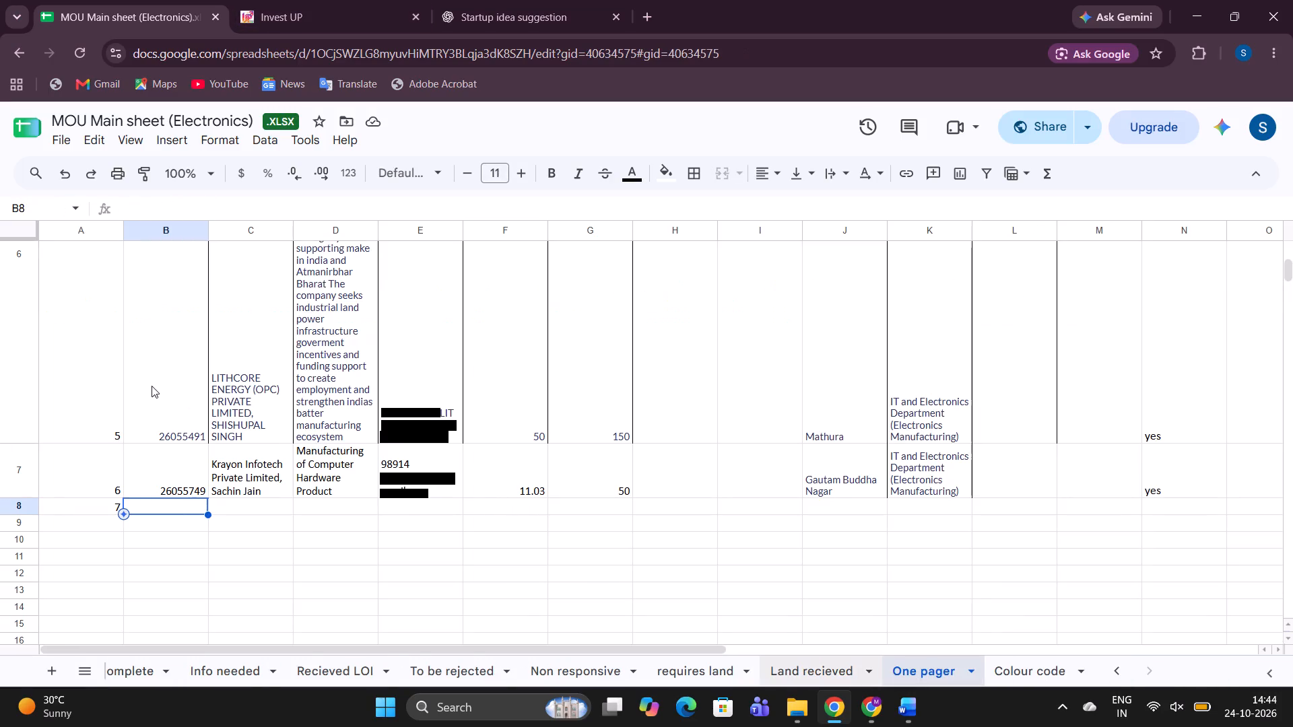
{"action": "key", "text": "ctrl+v"}
Wrap the text in the JSP location and department cells (J8:K8) of the One pager sheet.
{"action": "scroll", "coordinate": [152, 386], "scroll_direction": "down", "scroll_amount": 4}
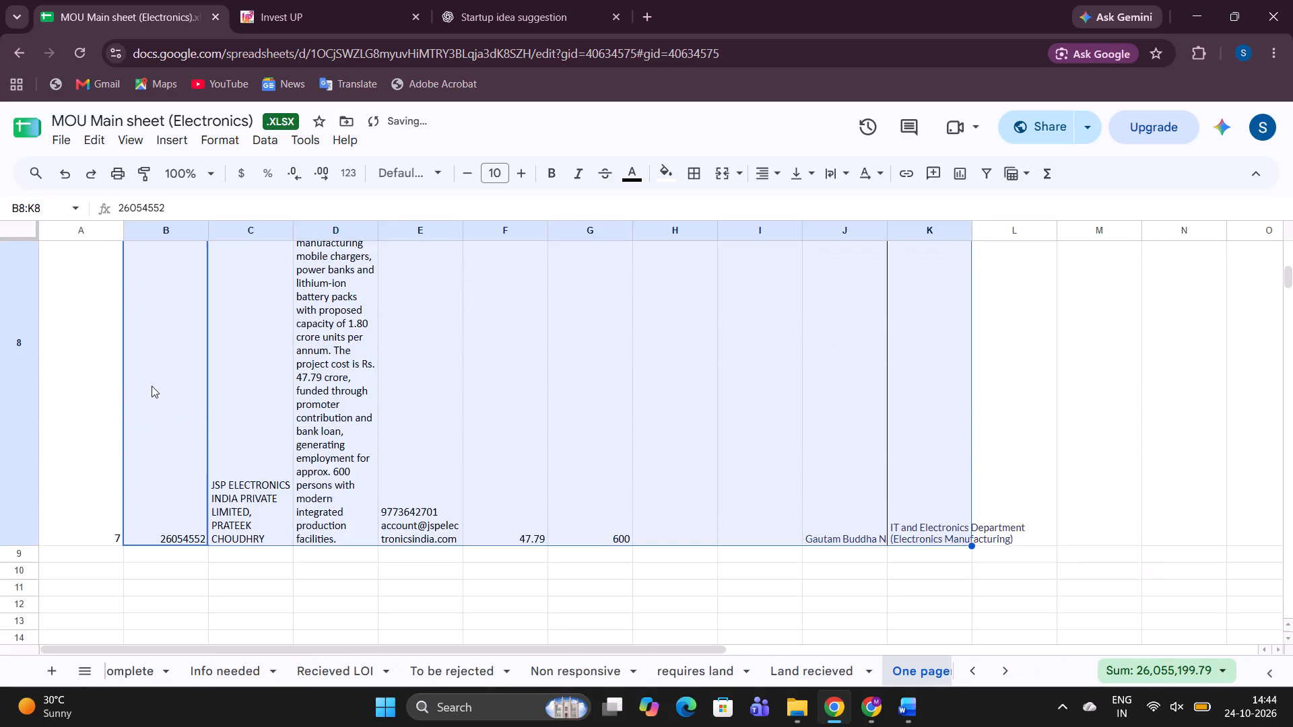
{"action": "scroll", "coordinate": [152, 386], "scroll_direction": "up", "scroll_amount": 1}
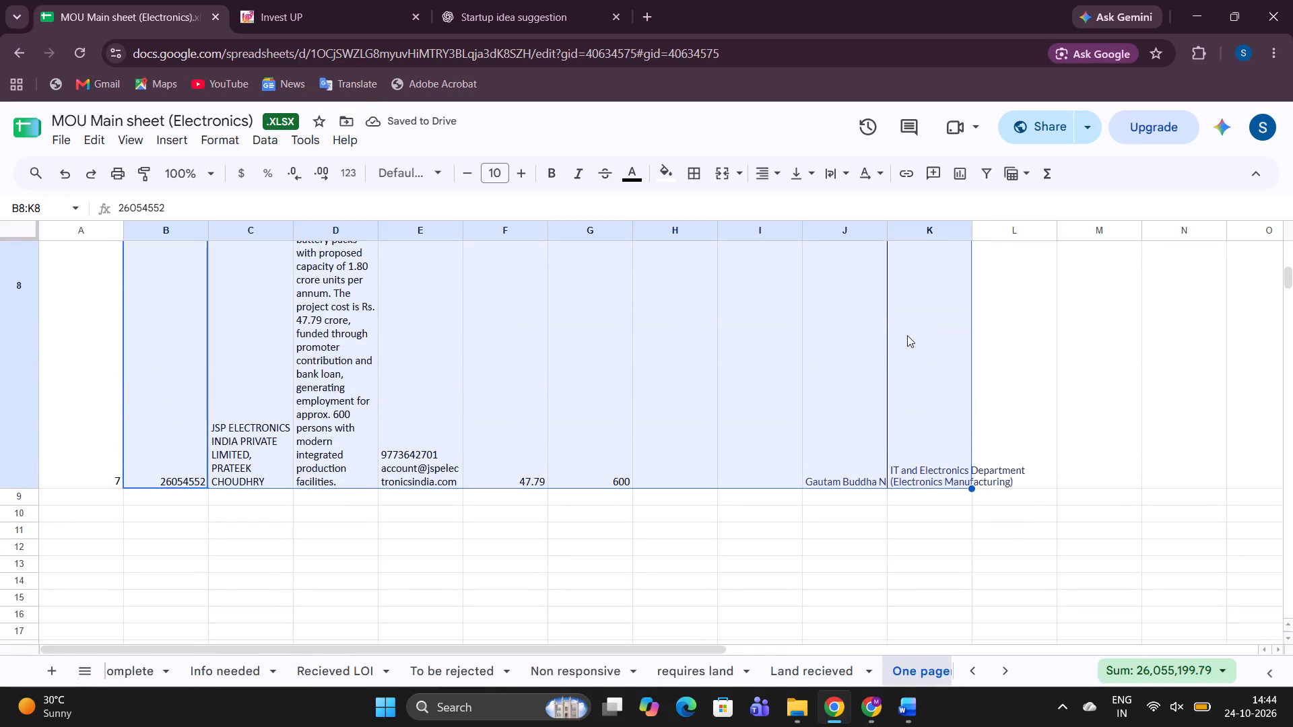
{"action": "left_click_drag", "start_coordinate": [814, 349], "coordinate": [924, 351]}
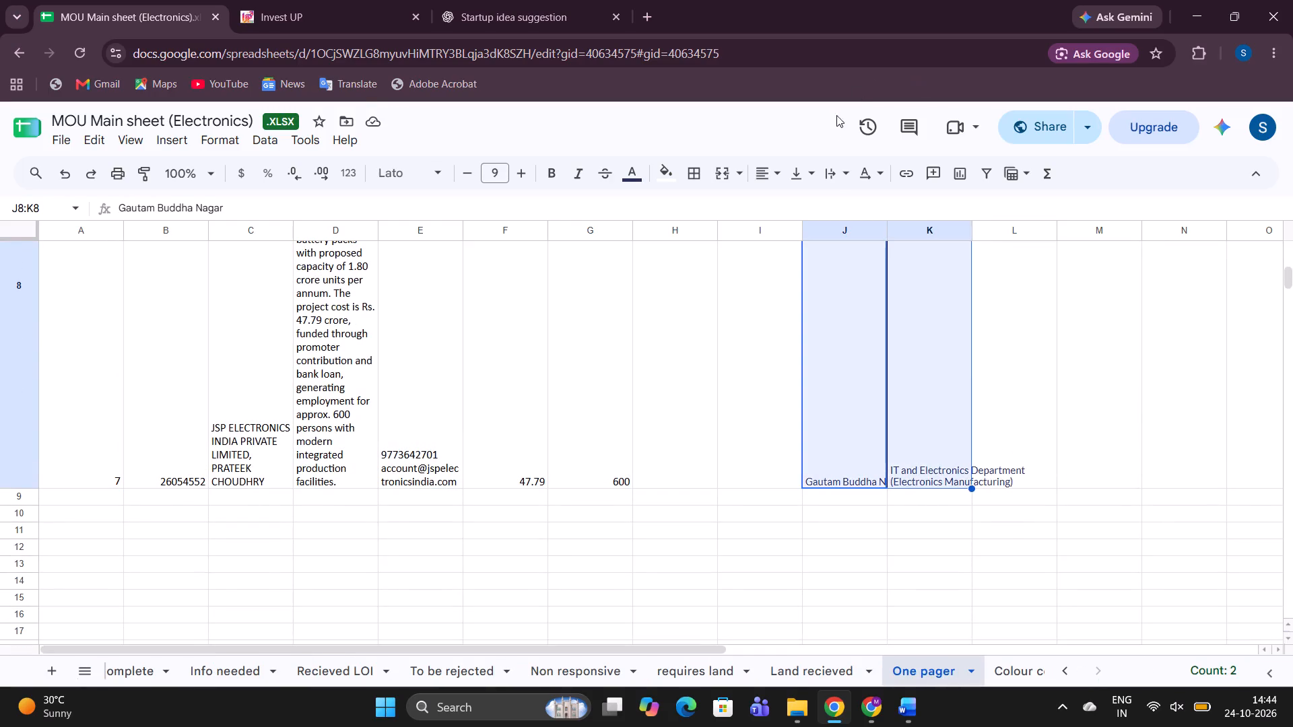
{"action": "left_click_drag", "start_coordinate": [832, 172], "coordinate": [861, 207]}
{"action": "left_click", "coordinate": [861, 207]}
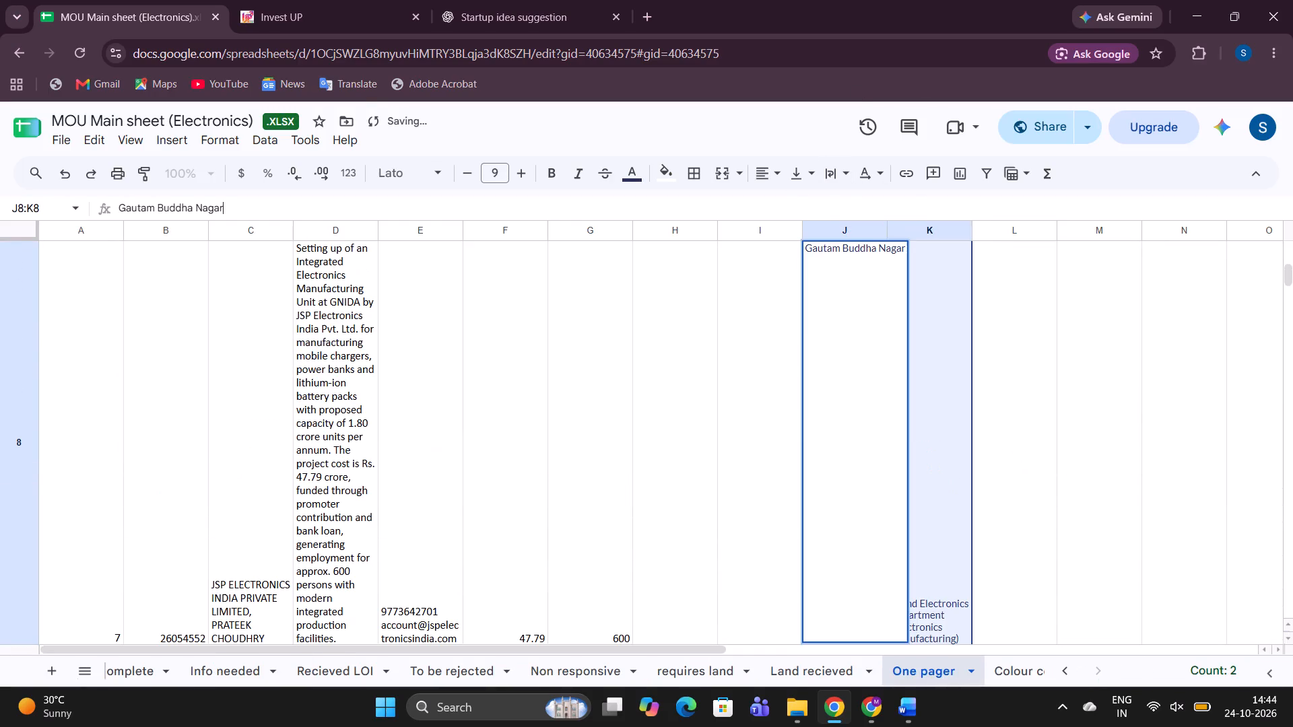
{"action": "left_click", "coordinate": [931, 427]}
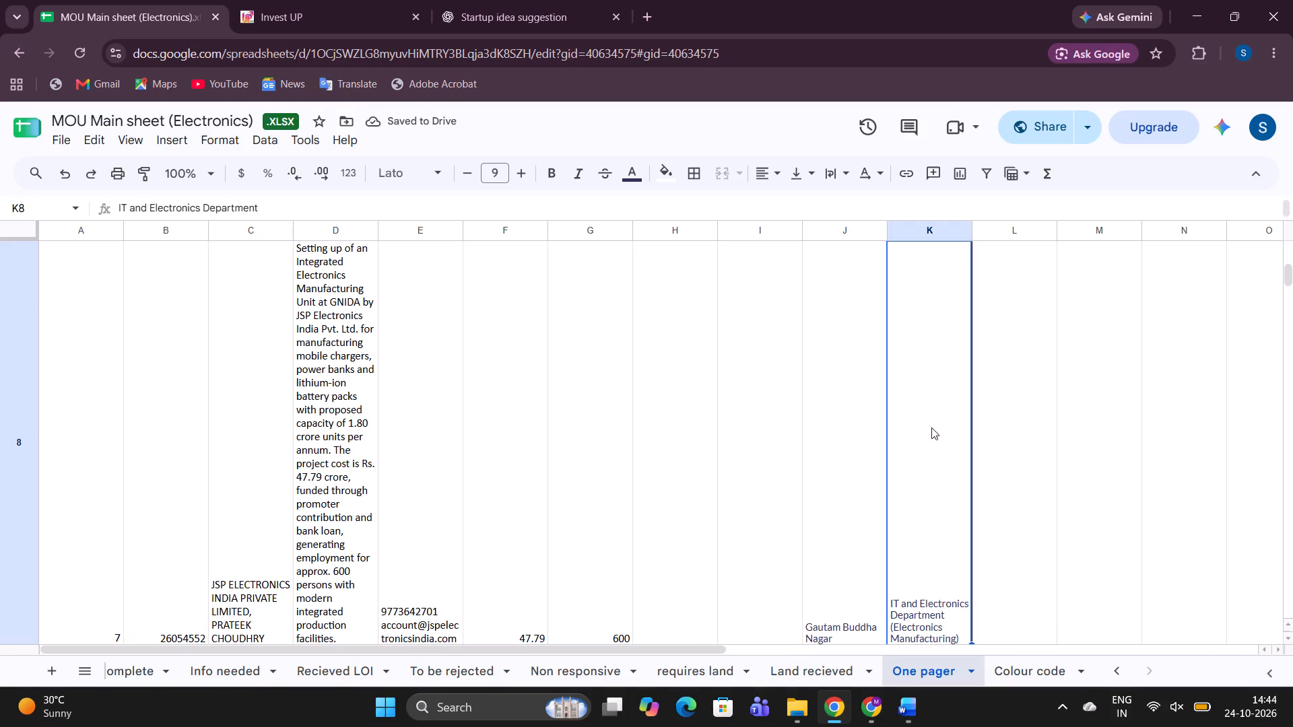
Enter yes in column N of the JSP row in the One pager sheet.
{"action": "left_click", "coordinate": [1087, 489]}
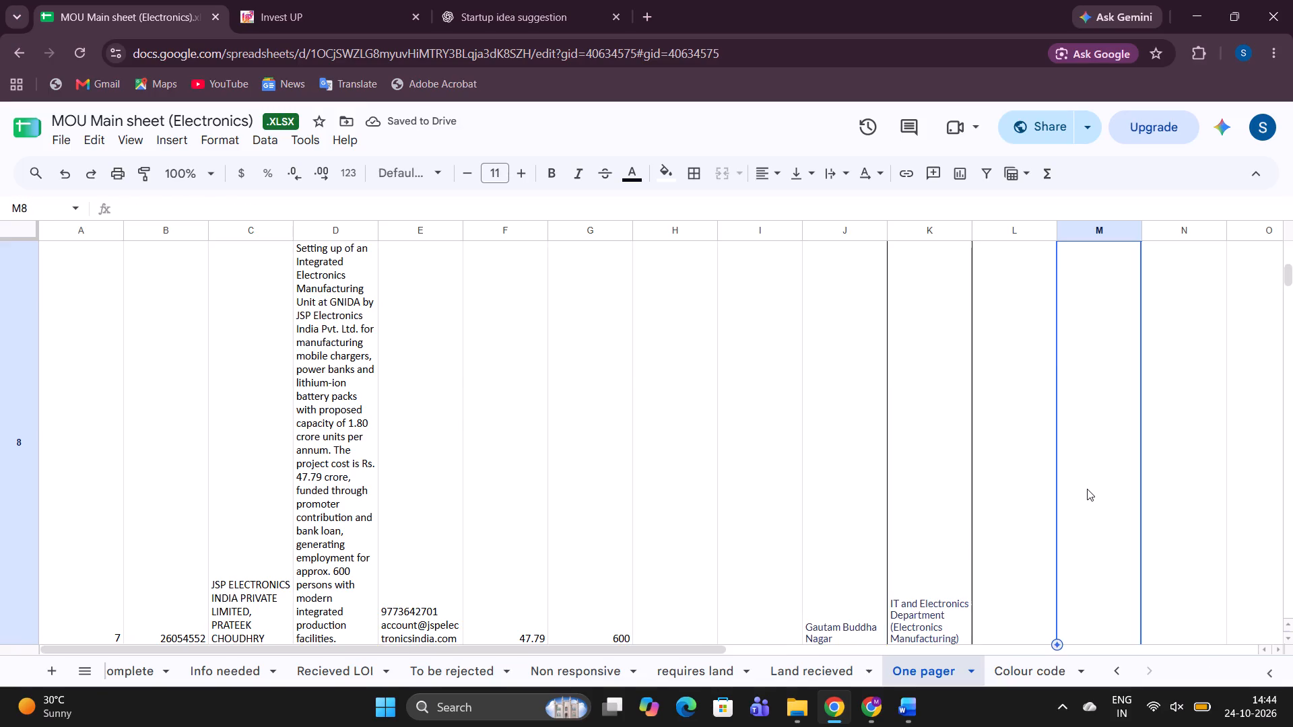
{"action": "scroll", "coordinate": [1087, 489], "scroll_direction": "up", "scroll_amount": 1}
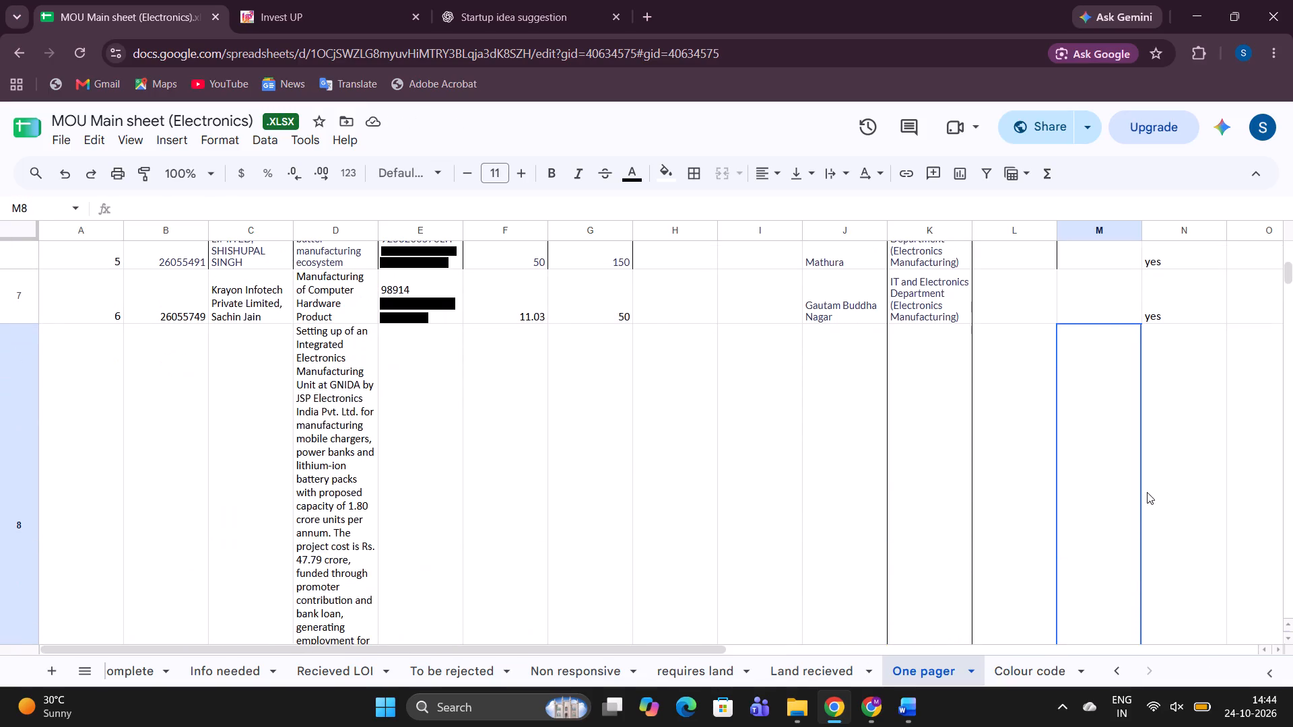
{"action": "left_click", "coordinate": [1170, 487]}
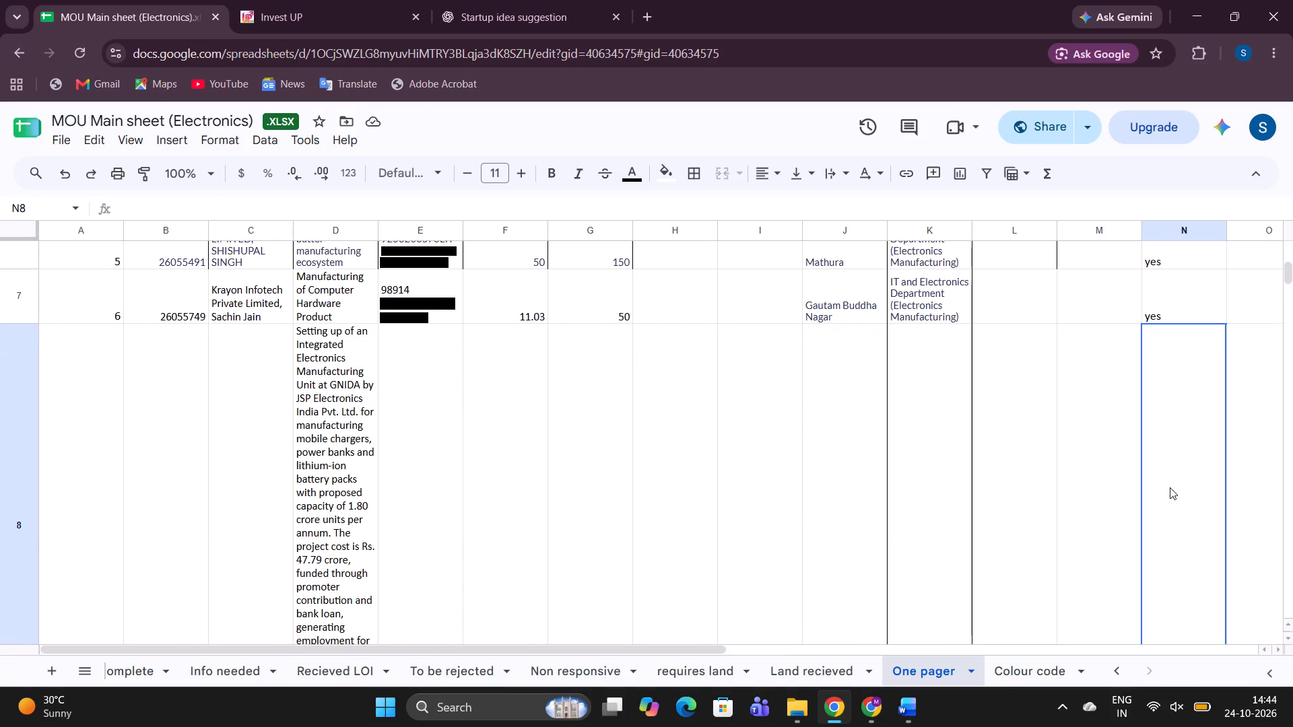
{"action": "type", "text": "yes"}
{"action": "key", "text": "Down"}
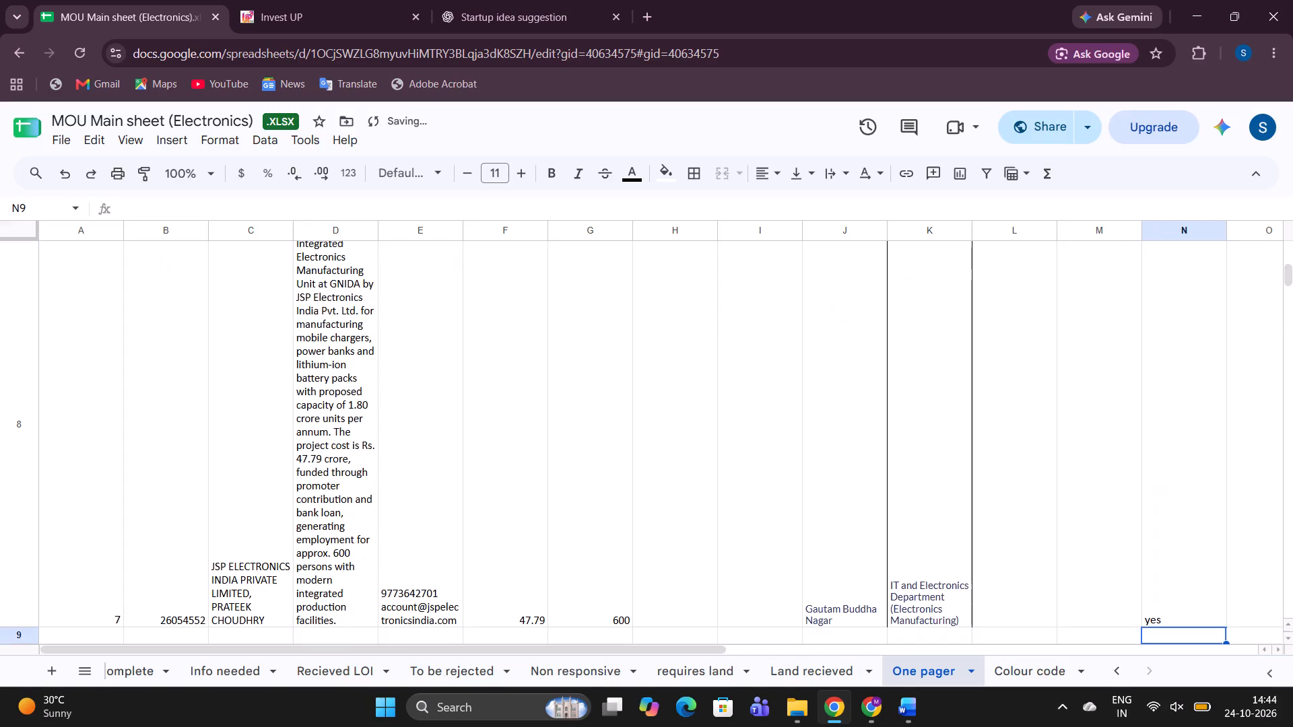
Enter serial number 8 in column A of the row below the JSP record.
{"action": "scroll", "coordinate": [521, 448], "scroll_direction": "up", "scroll_amount": 1}
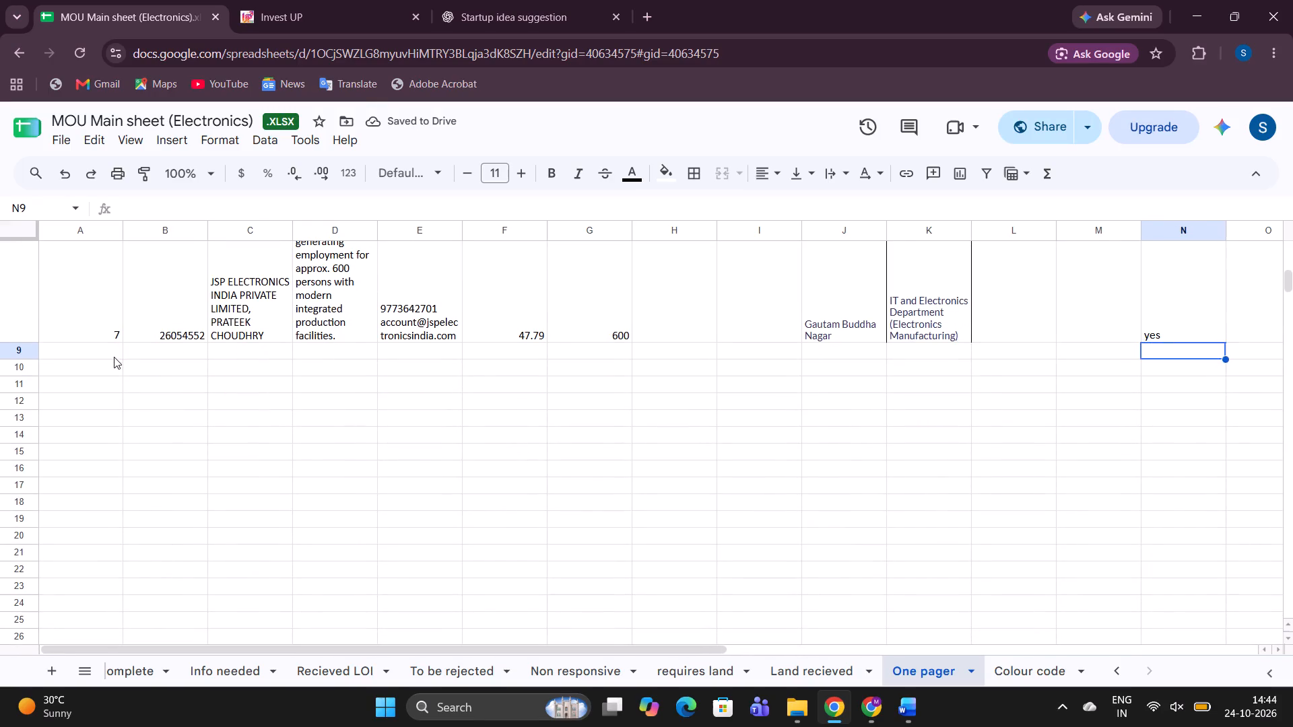
{"action": "left_click", "coordinate": [114, 357]}
{"action": "key", "text": "8"}
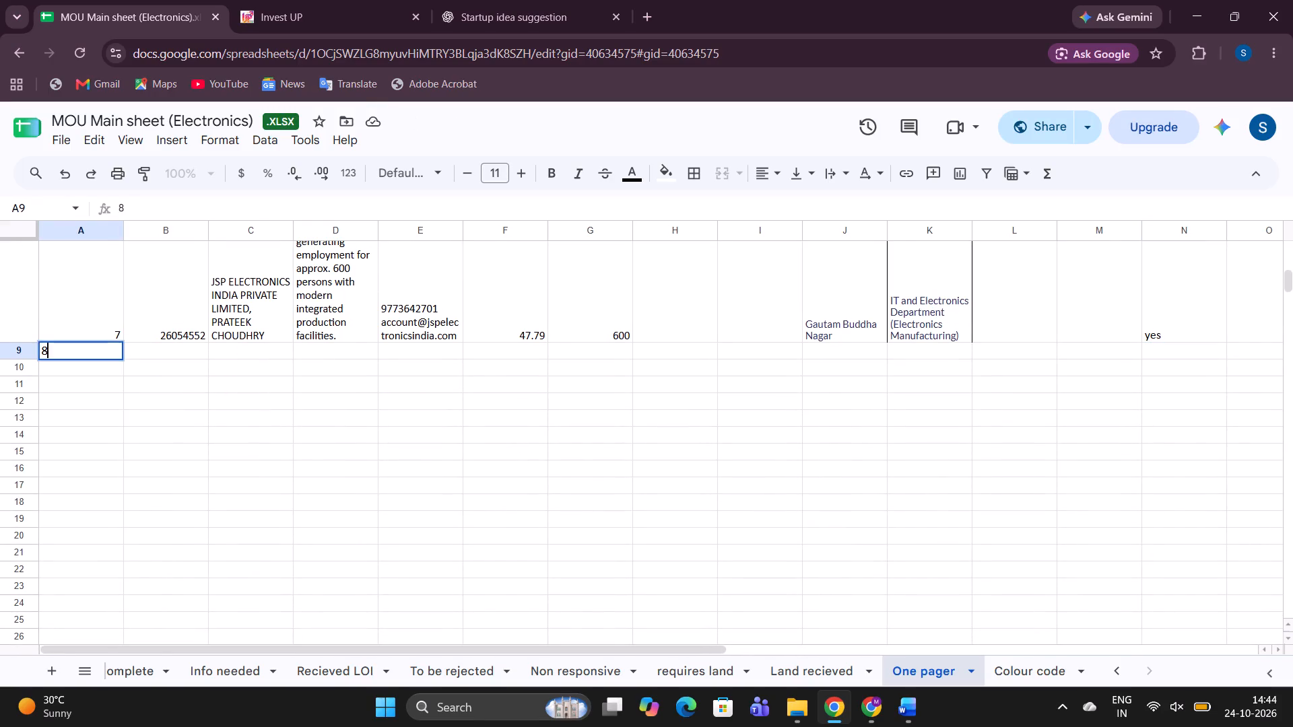
{"action": "key", "text": "Right"}
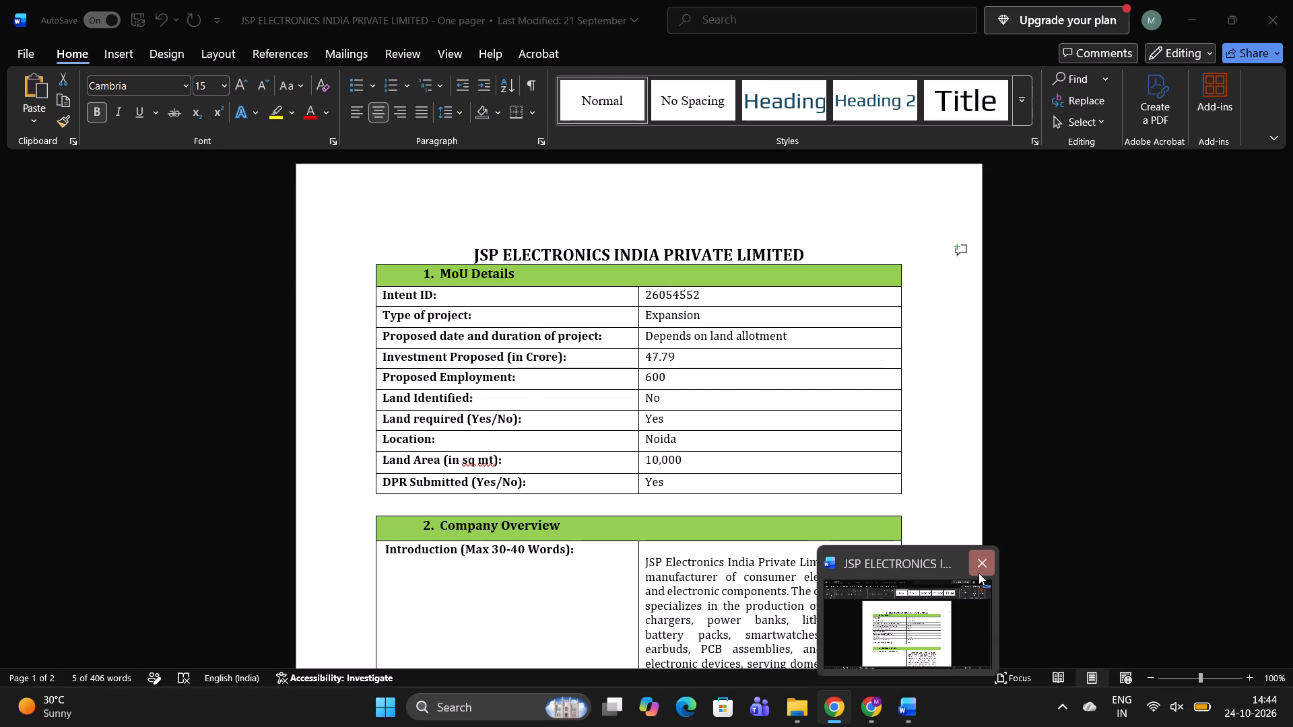
Close the JSP one pager document and open the Ganpati electrical pvt. ltd. one pager from the ONE PAGER 1.0 folder.
{"action": "left_click", "coordinate": [979, 573]}
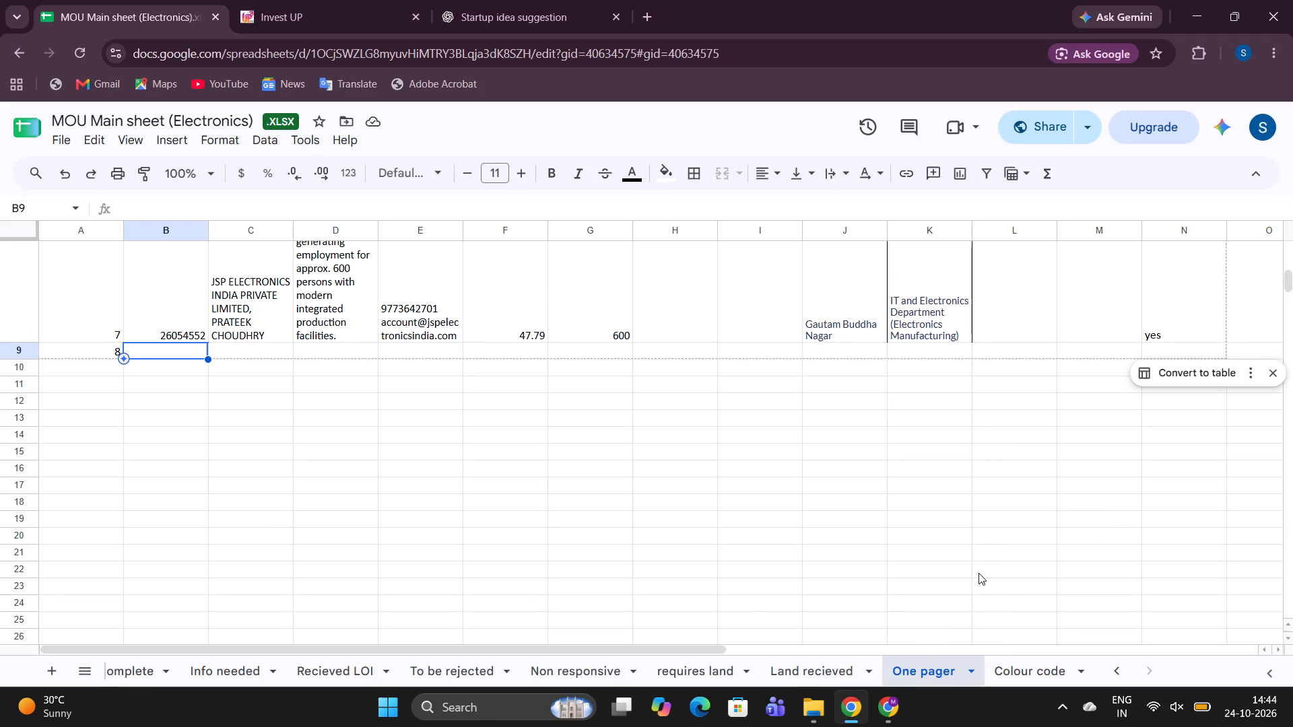
{"action": "left_click", "coordinate": [817, 709]}
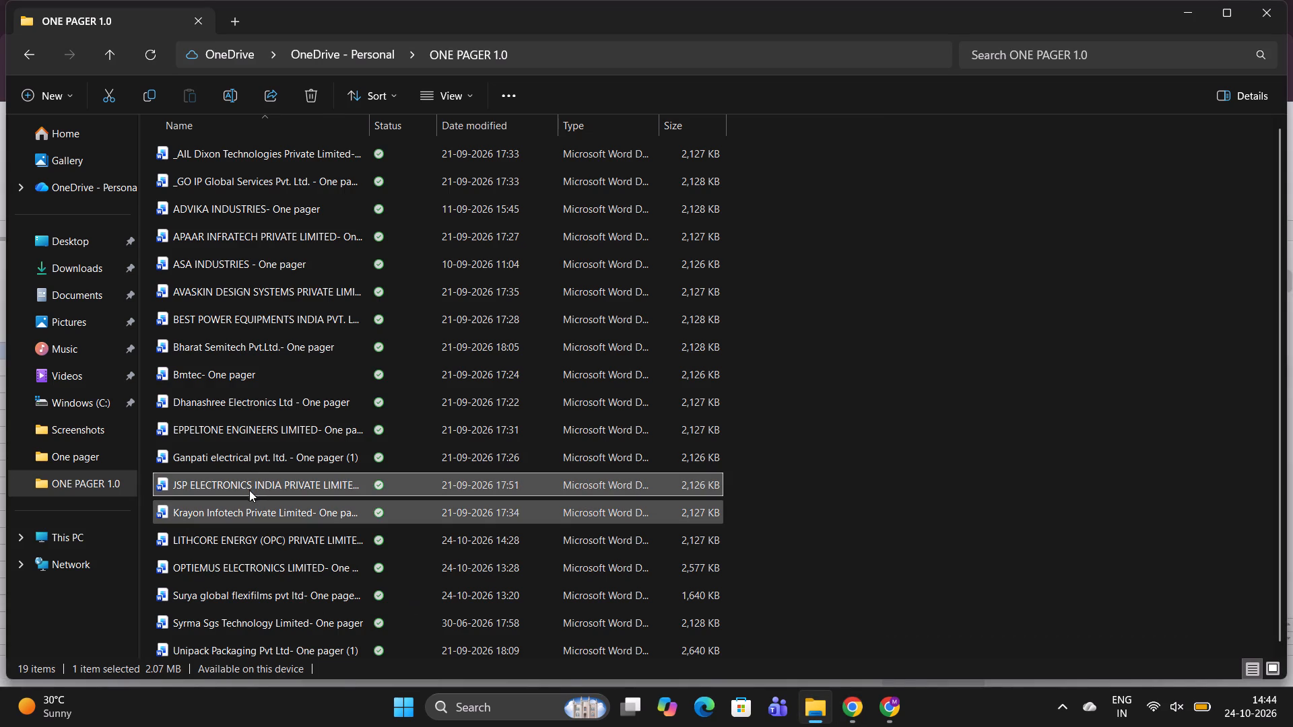
{"action": "double_click", "coordinate": [254, 459]}
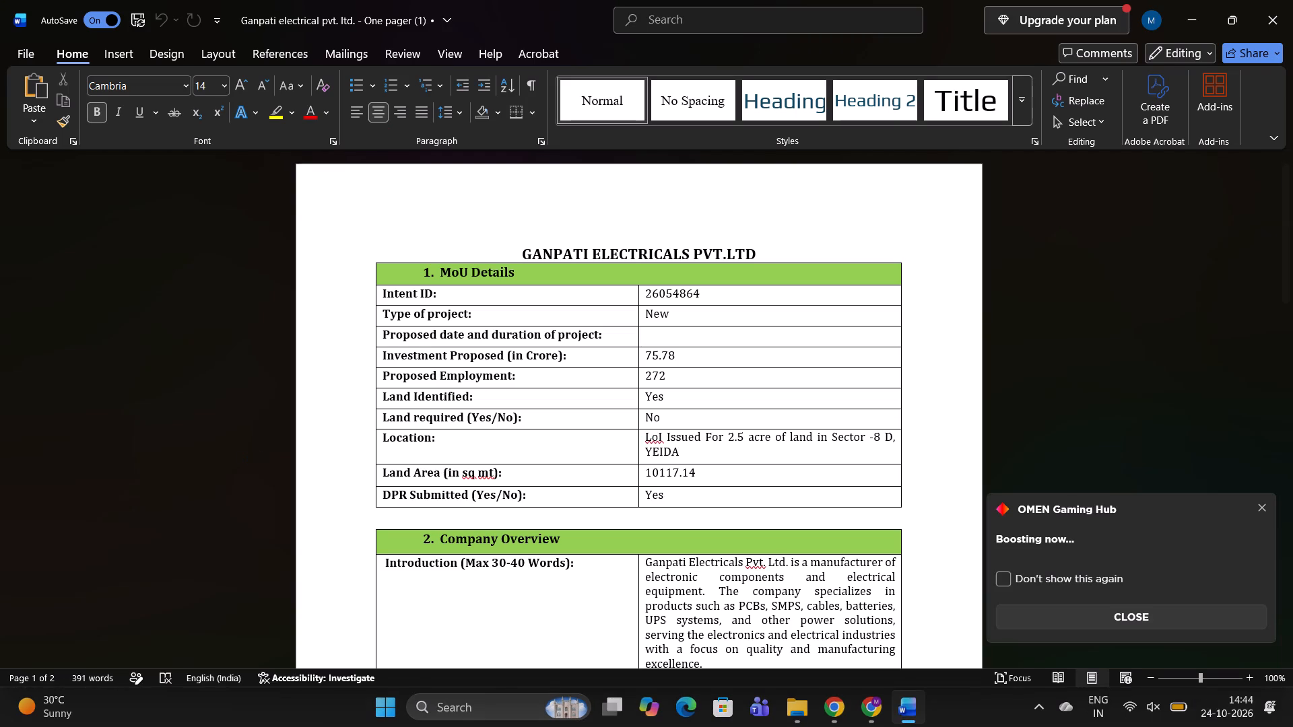
{"action": "left_click_drag", "start_coordinate": [723, 297], "coordinate": [645, 298]}
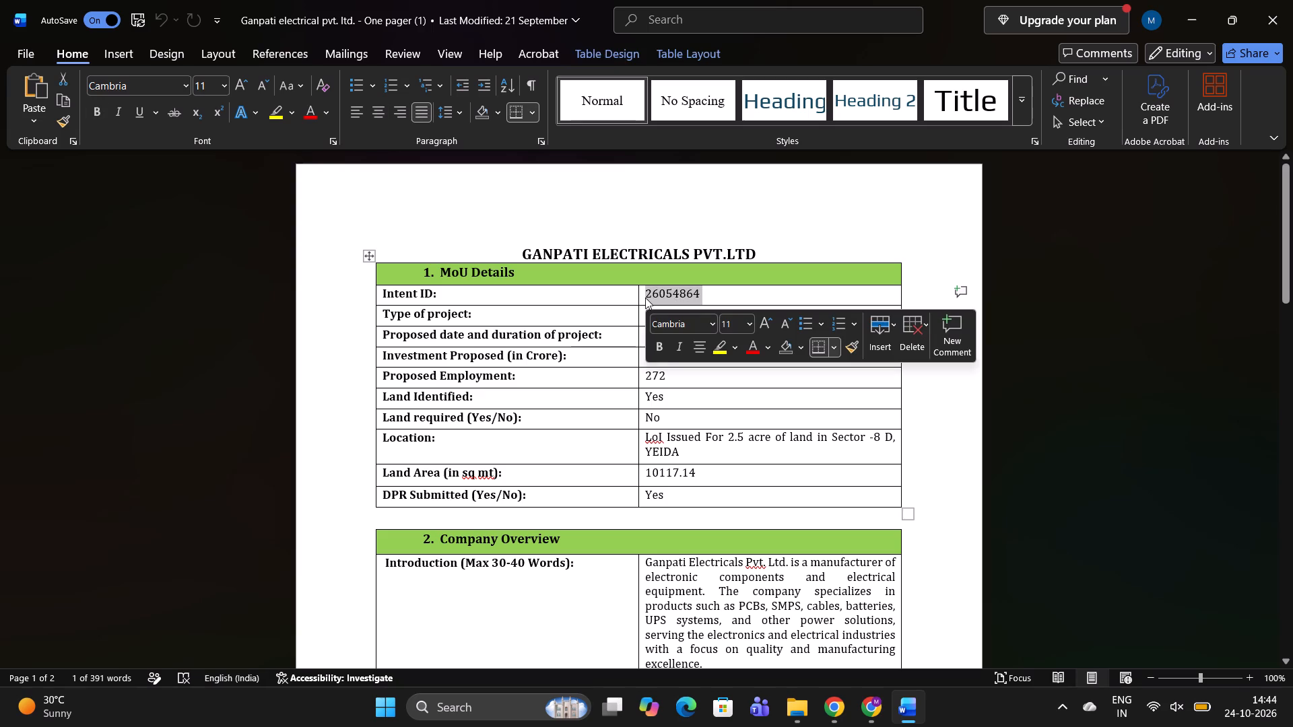
{"action": "key", "text": "ctrl+c"}
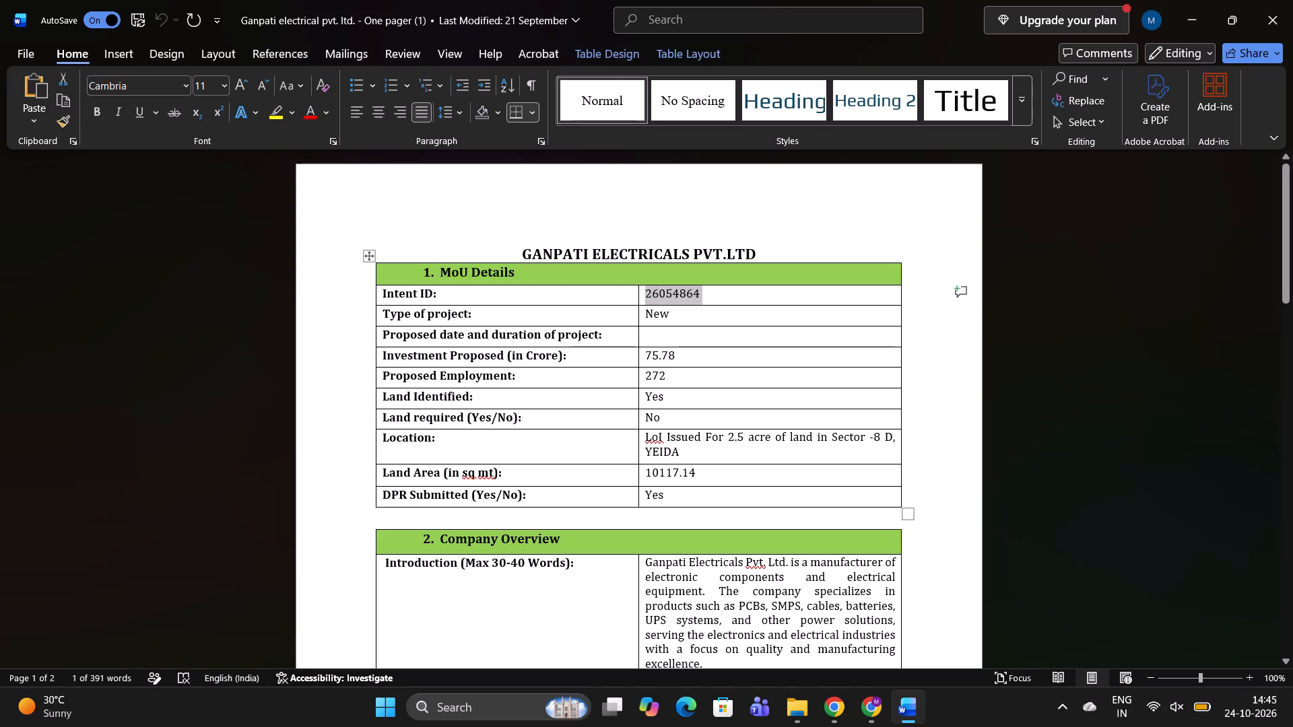
{"action": "left_click", "coordinate": [835, 711]}
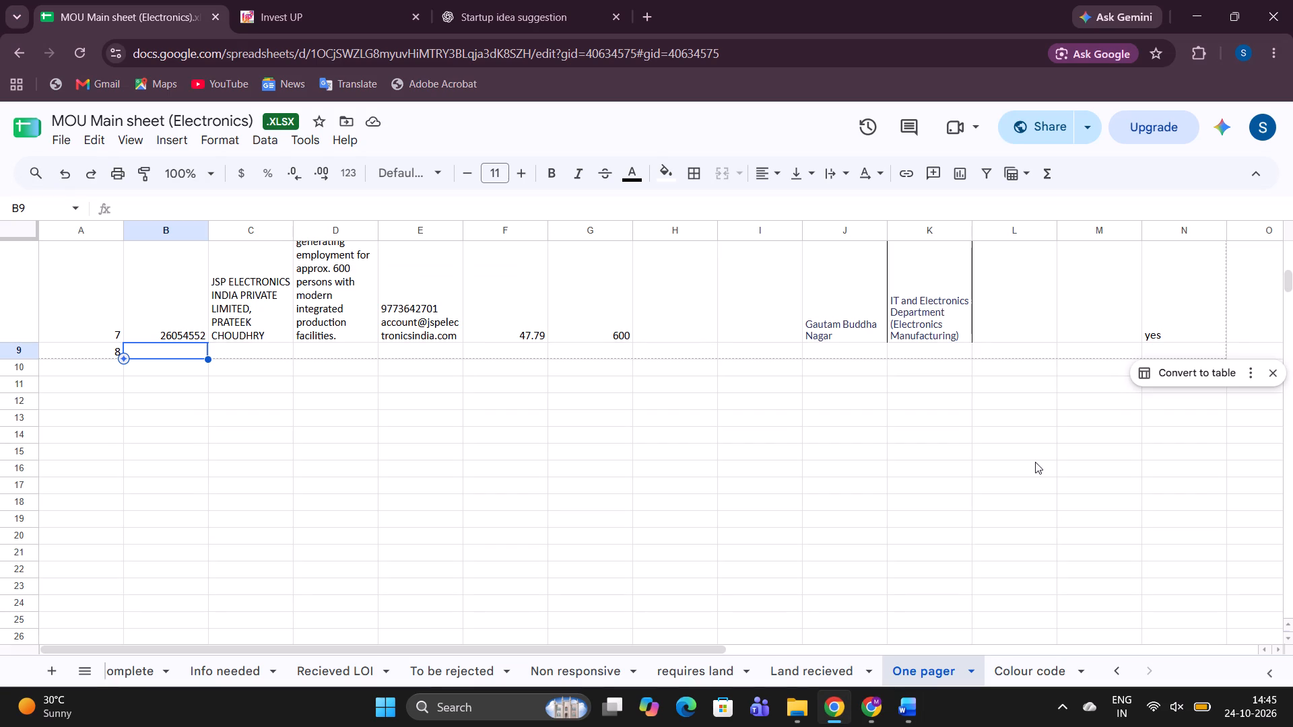
{"action": "left_click", "coordinate": [138, 674]}
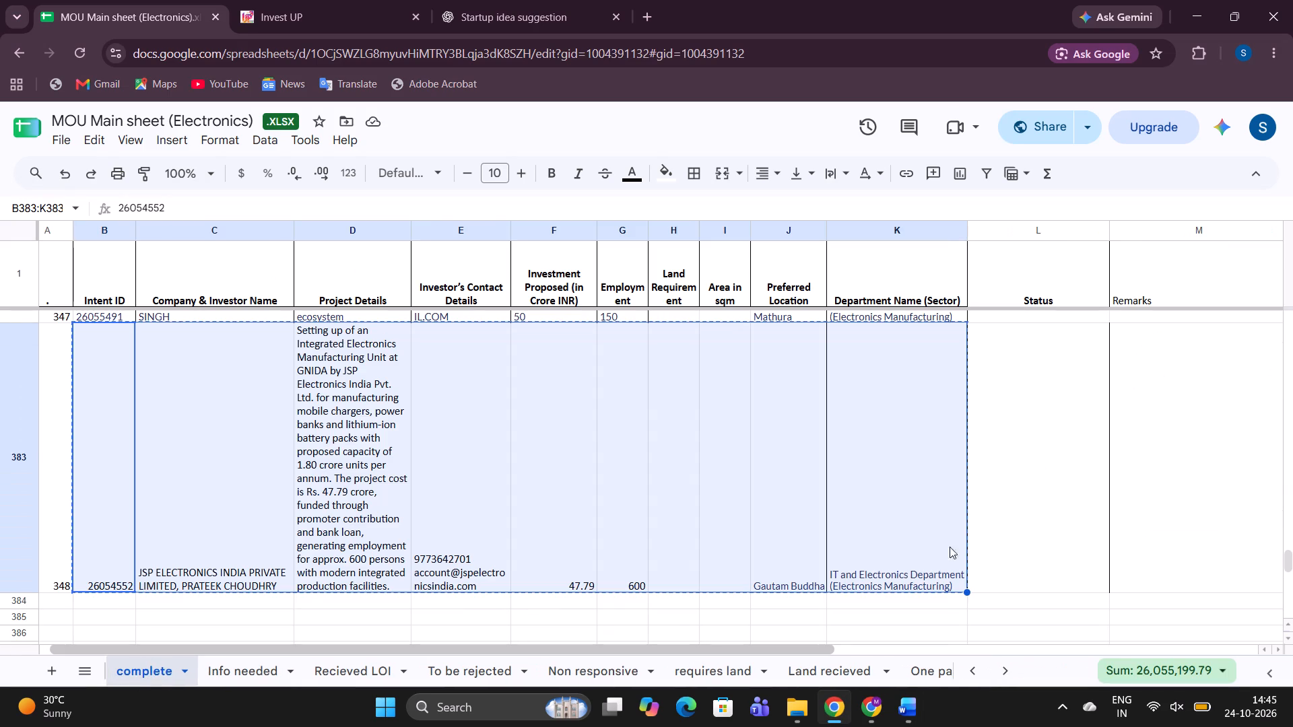
{"action": "left_click", "coordinate": [1040, 513]}
{"action": "key", "text": "ctrl+f"}
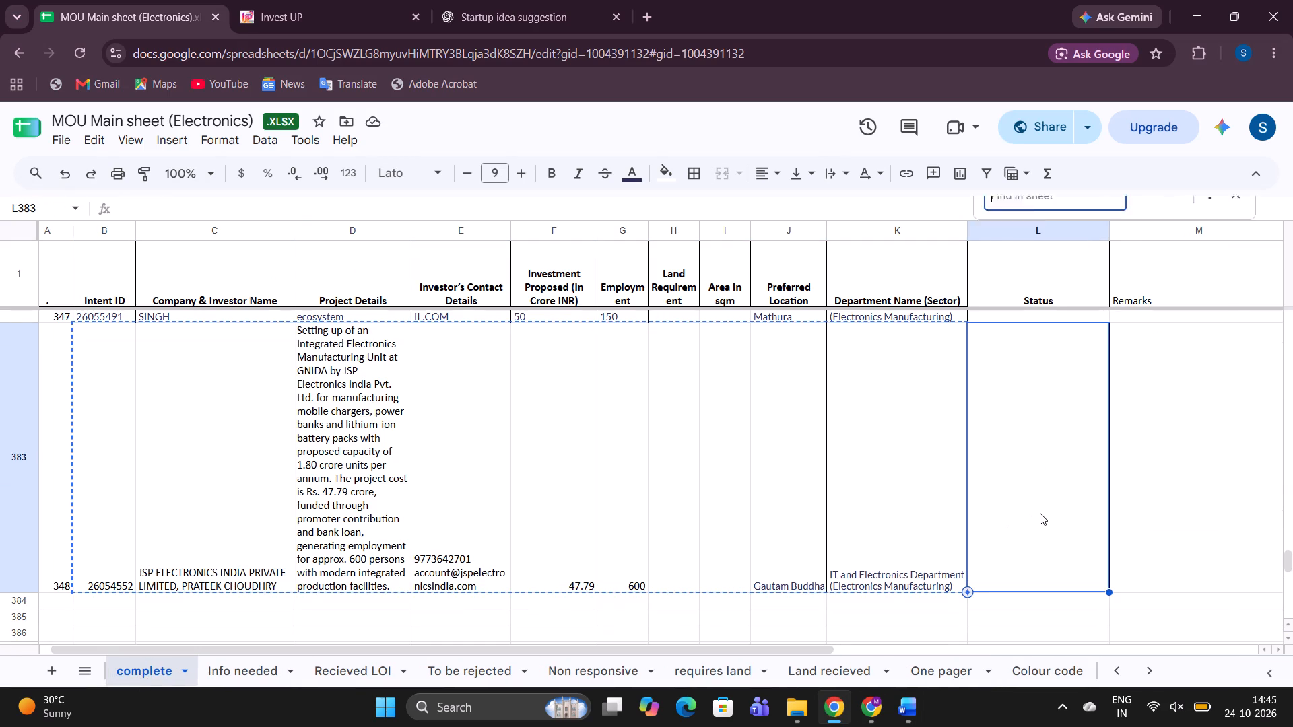
{"action": "key", "text": "ctrl+v"}
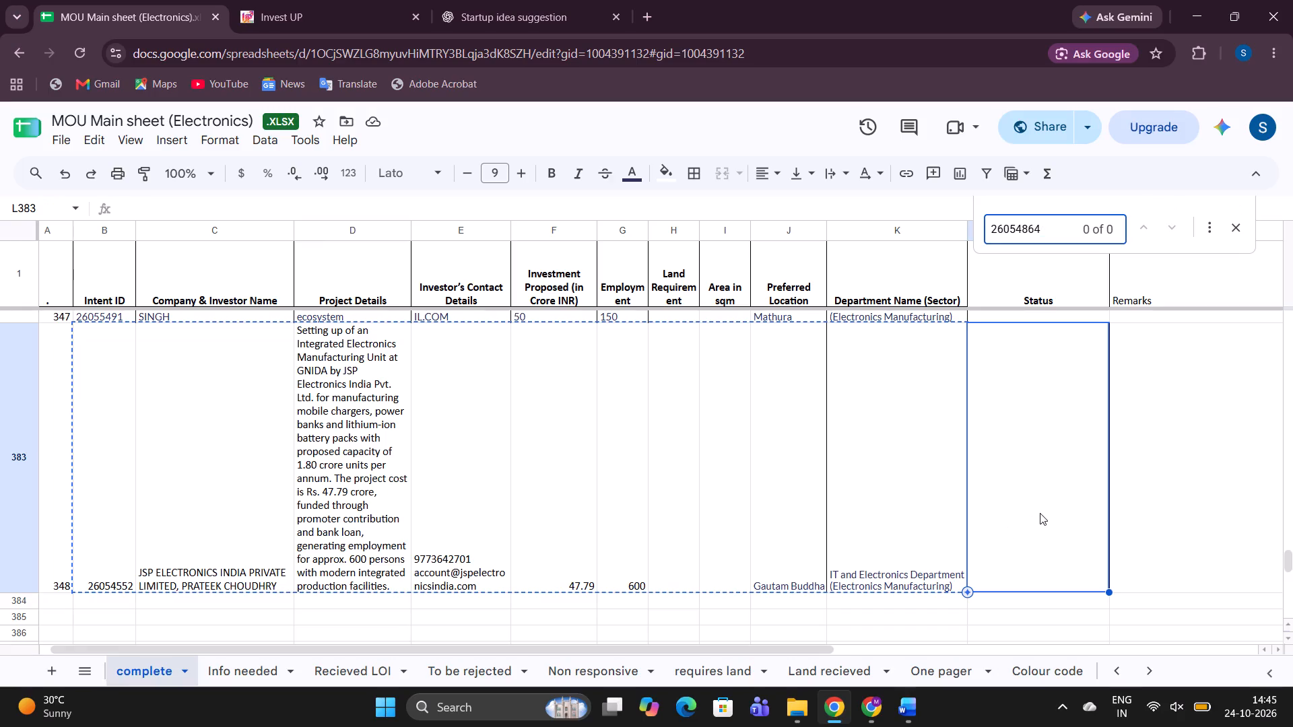
Find Intent ID 26054864 in the Invest UP received intents list and copy Ganpati Electricals' details from Intent ID through employment.
{"action": "left_click", "coordinate": [318, 15]}
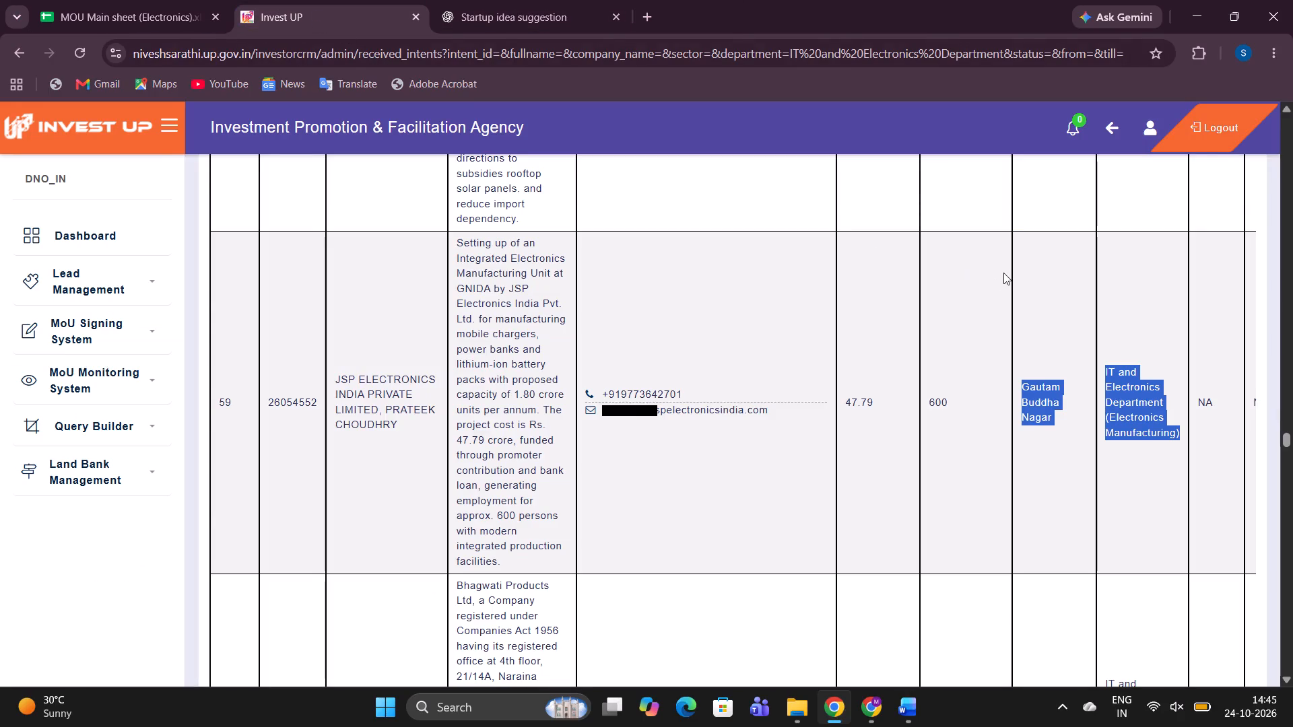
{"action": "left_click", "coordinate": [1003, 273]}
{"action": "key", "text": "ctrl+f"}
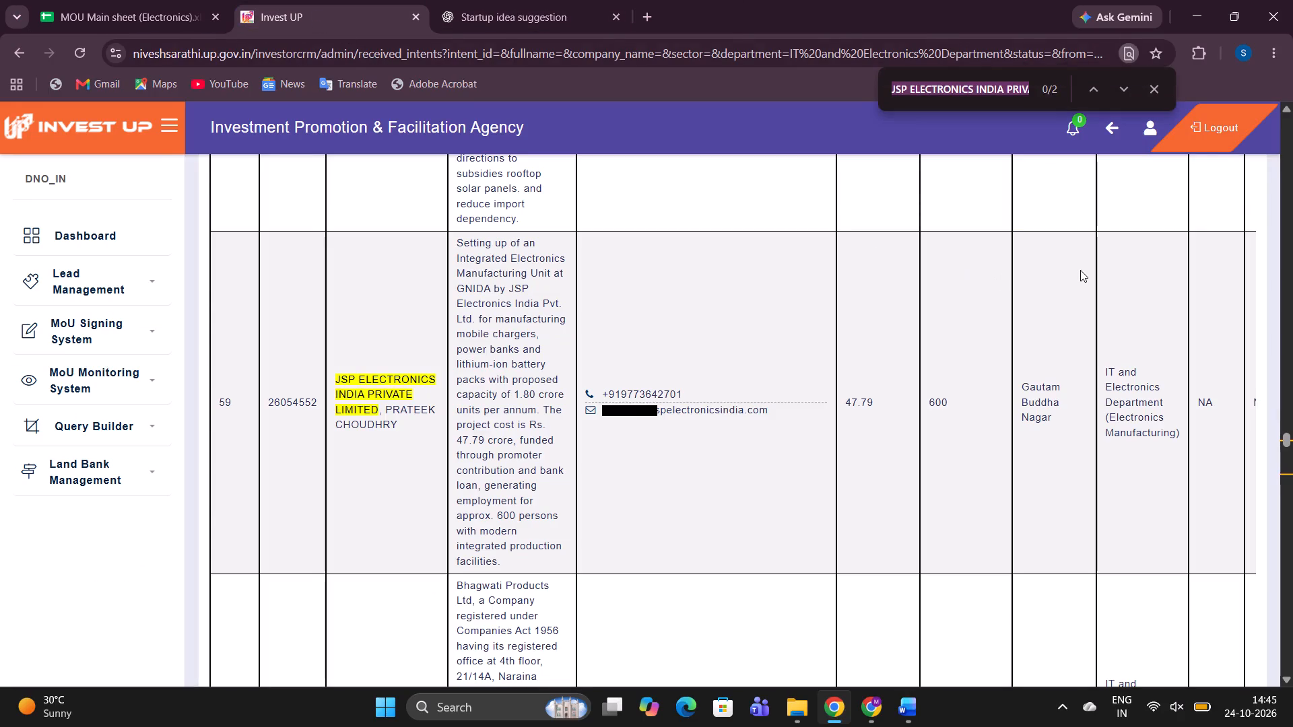
{"action": "key", "text": "BackSpace"}
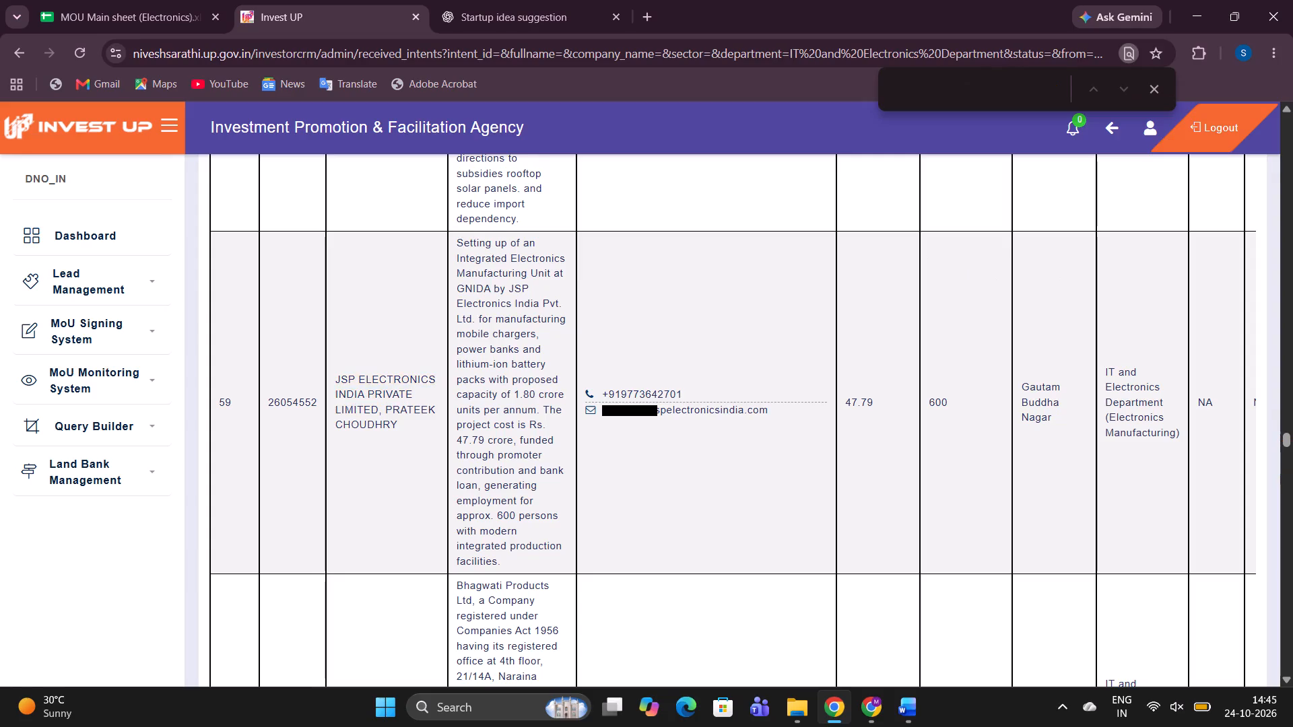
{"action": "key", "text": "ctrl+v"}
{"action": "key", "text": "Return"}
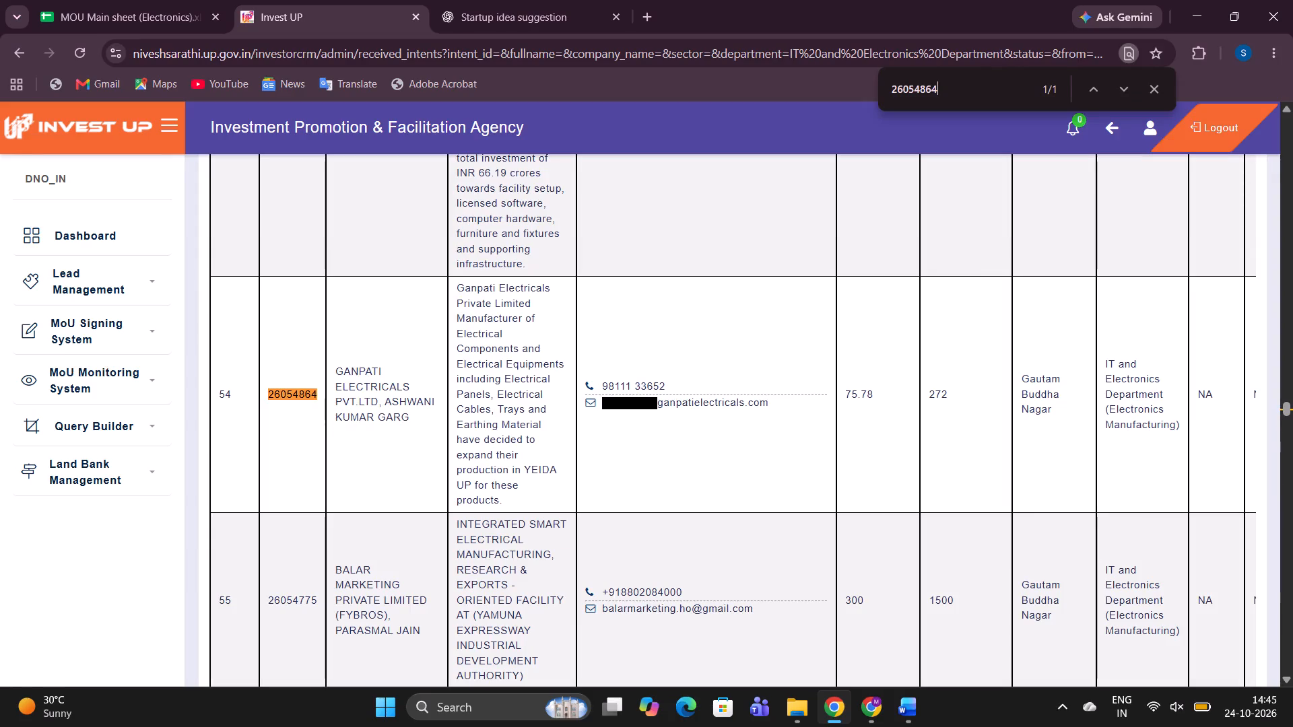
{"action": "left_click_drag", "start_coordinate": [269, 393], "coordinate": [1020, 411]}
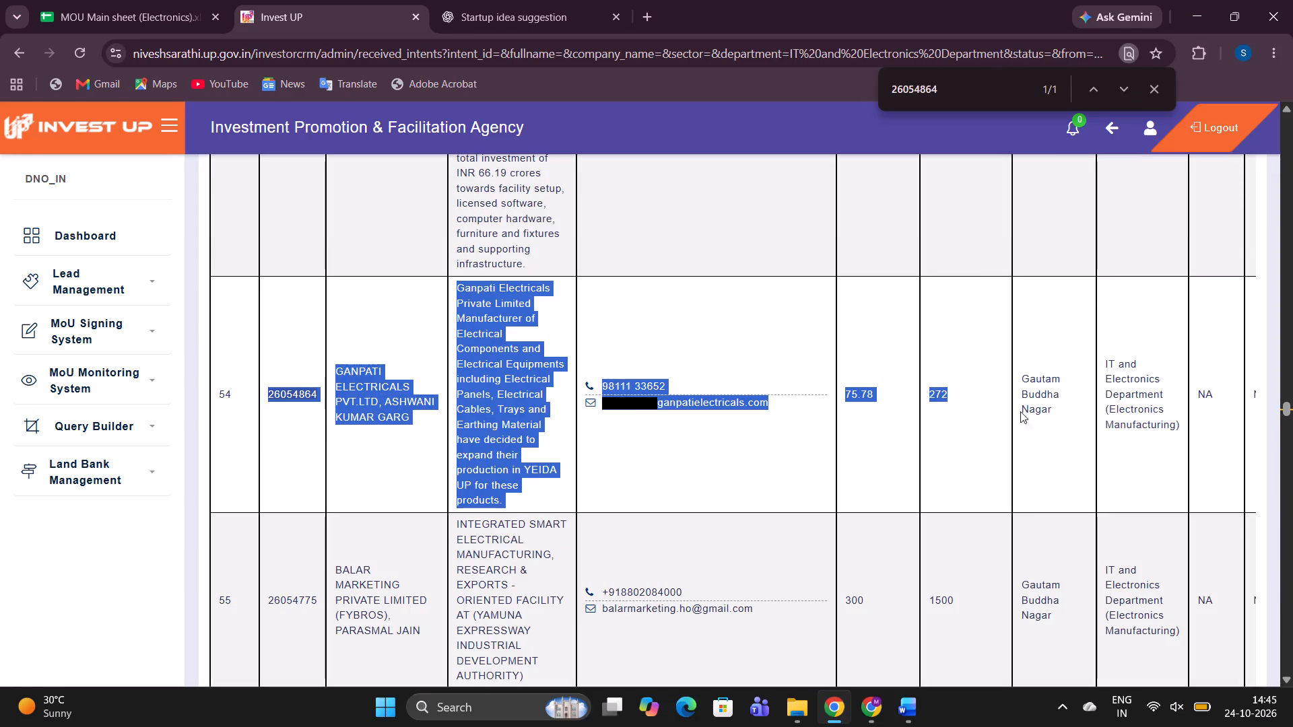
{"action": "left_click_drag", "start_coordinate": [1020, 411], "coordinate": [952, 404]}
{"action": "key", "text": "ctrl+c"}
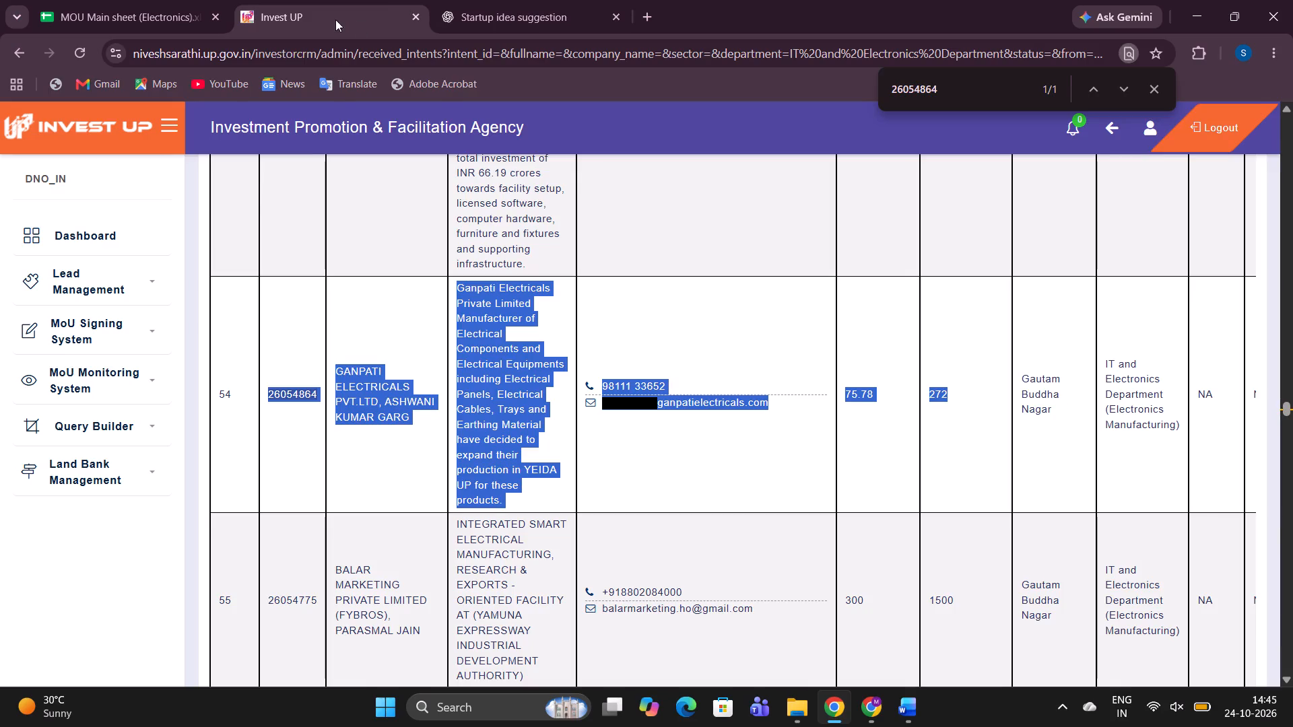
Add the copied Ganpati record with serial number 349 below the JSP row in the complete sheet and wrap its text.
{"action": "left_click", "coordinate": [139, 9]}
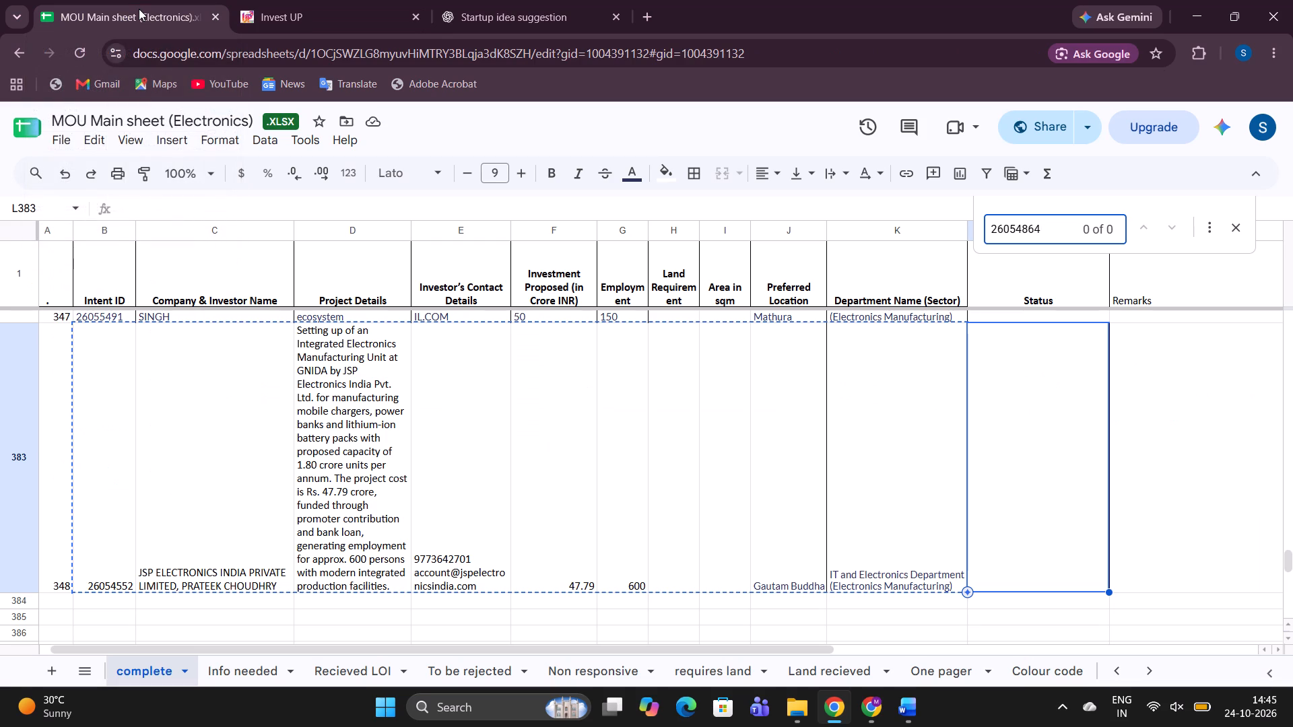
{"action": "left_click", "coordinate": [57, 598]}
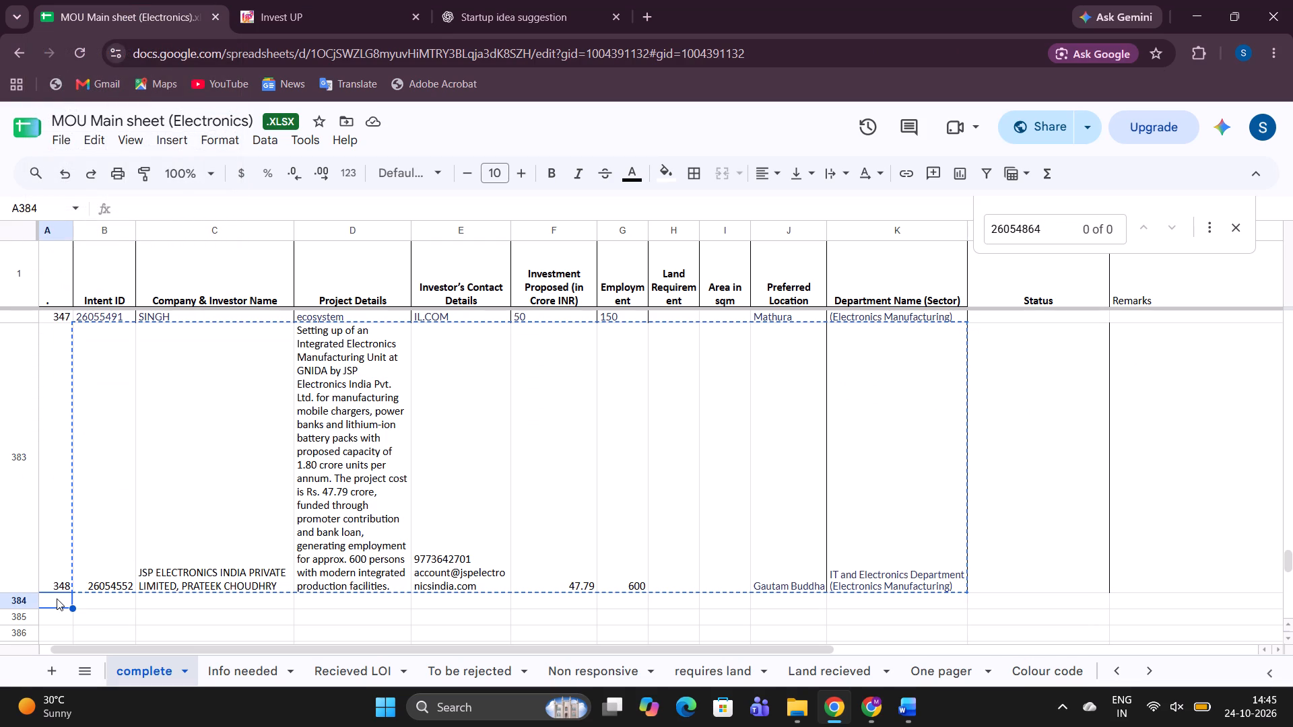
{"action": "type", "text": "349"}
{"action": "key", "text": "Right"}
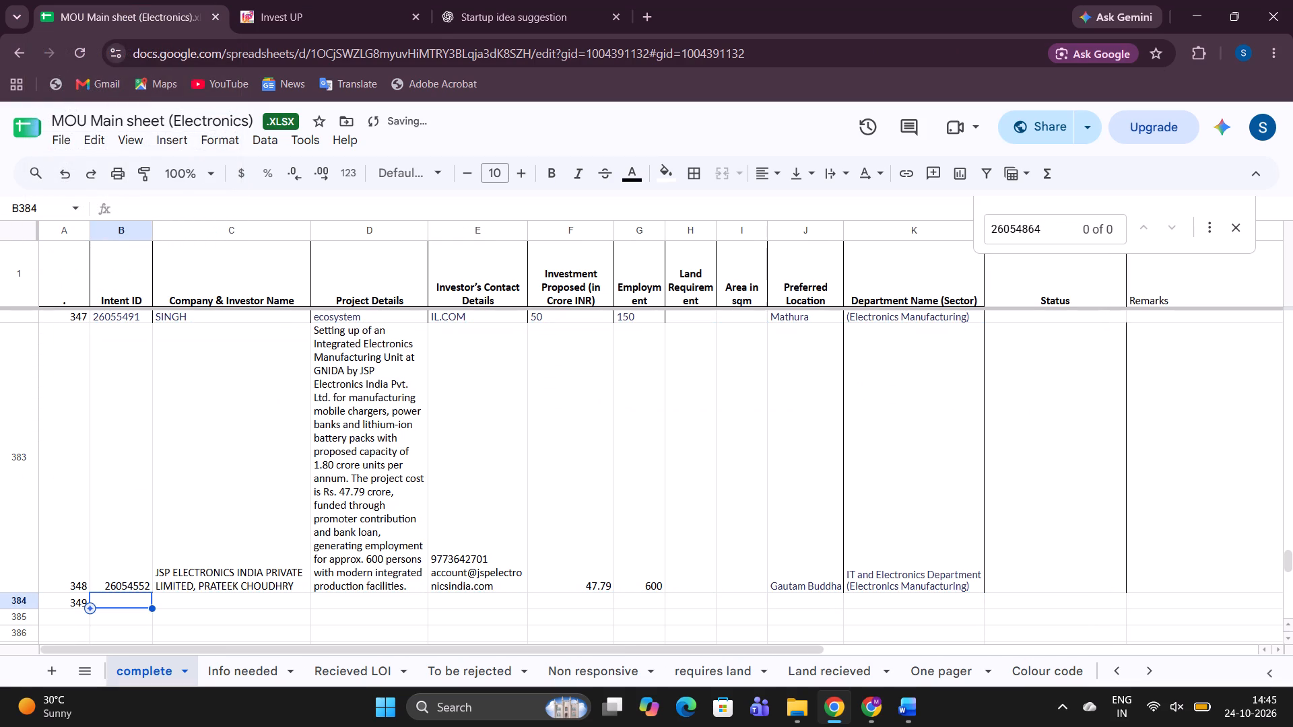
{"action": "key", "text": "ctrl+v"}
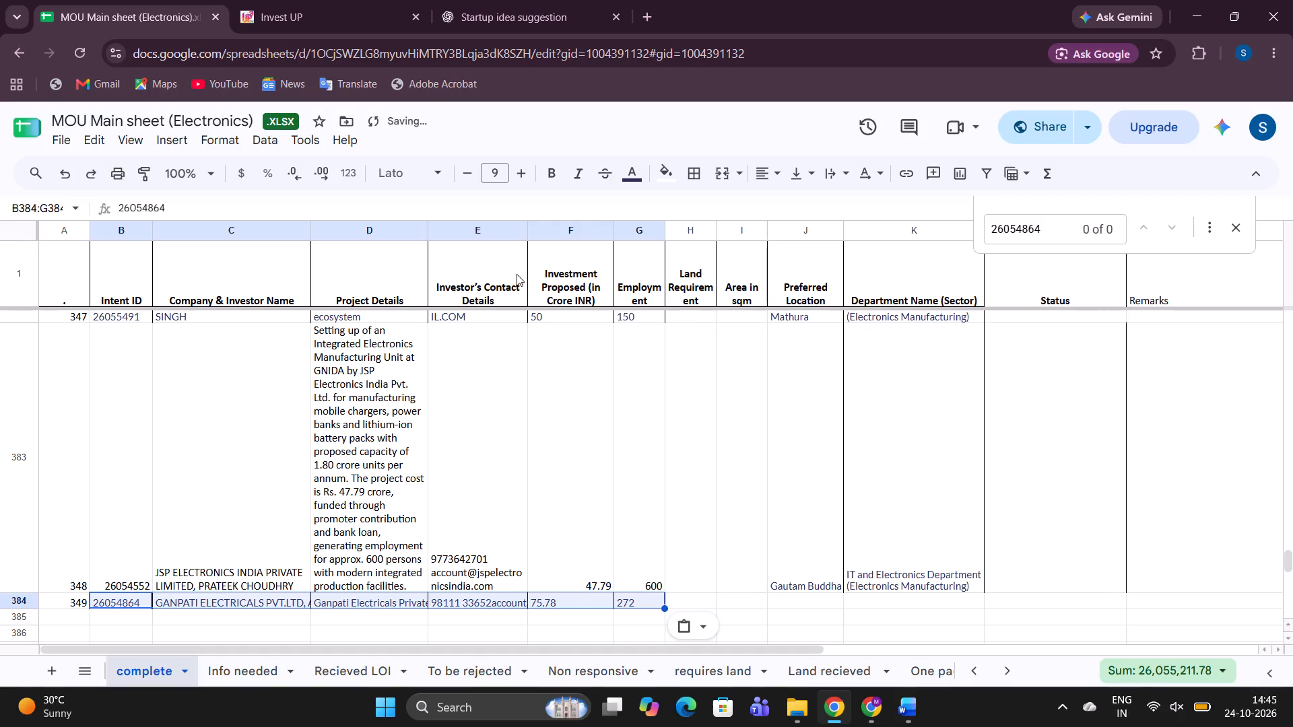
{"action": "left_click", "coordinate": [847, 166]}
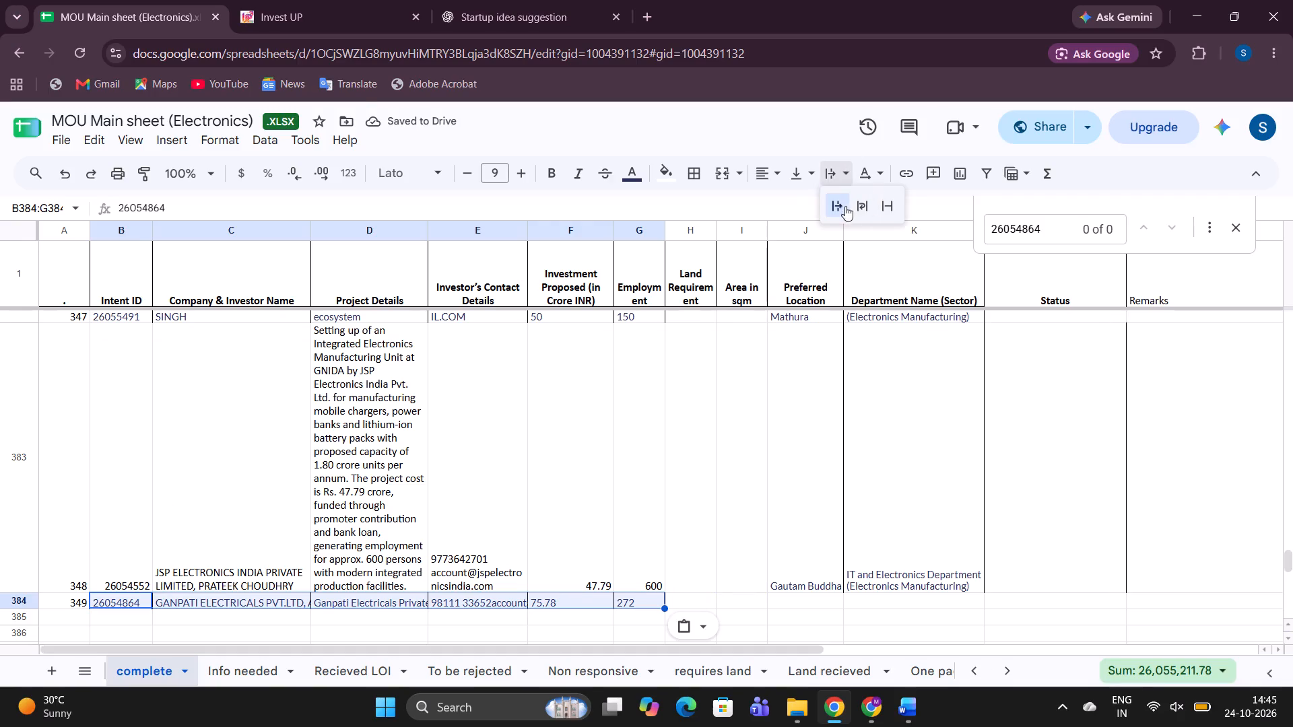
{"action": "left_click", "coordinate": [858, 203]}
Copy the preferred location and department from the JSP row into the same columns of the Ganpati row.
{"action": "scroll", "coordinate": [963, 404], "scroll_direction": "down", "scroll_amount": 1}
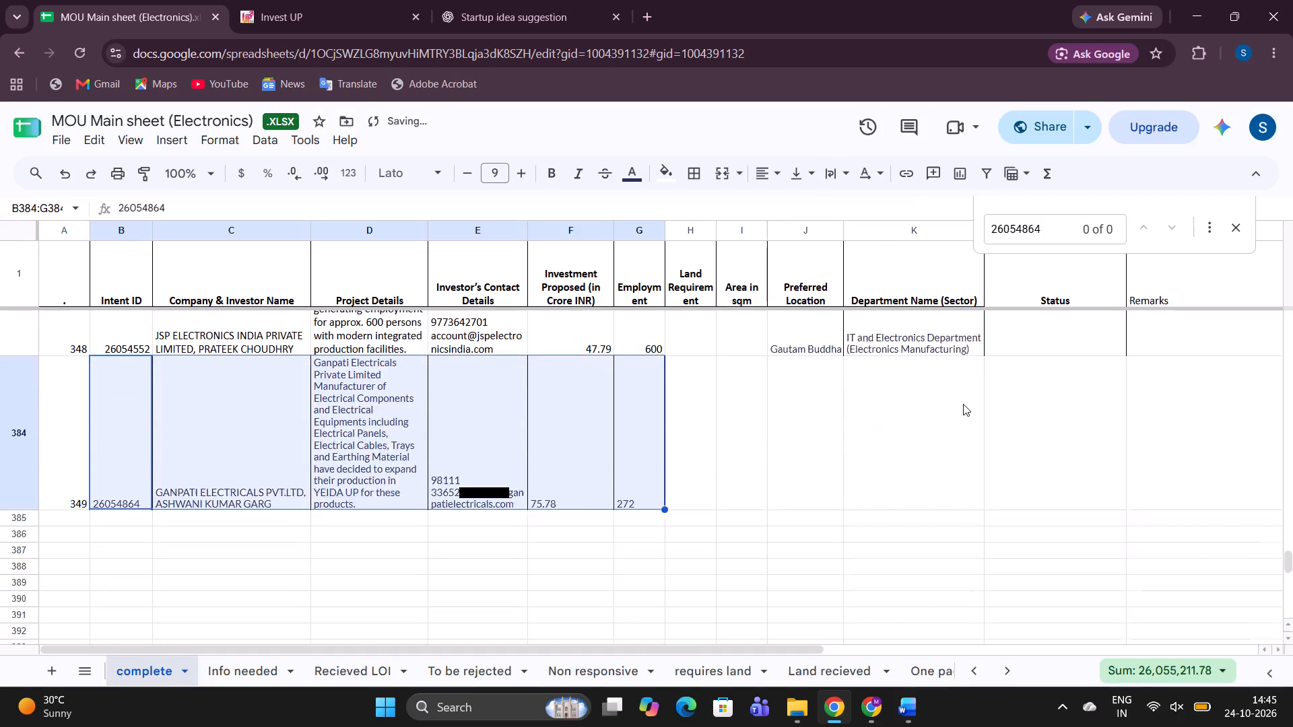
{"action": "scroll", "coordinate": [963, 404], "scroll_direction": "down", "scroll_amount": 1}
{"action": "left_click", "coordinate": [113, 7]}
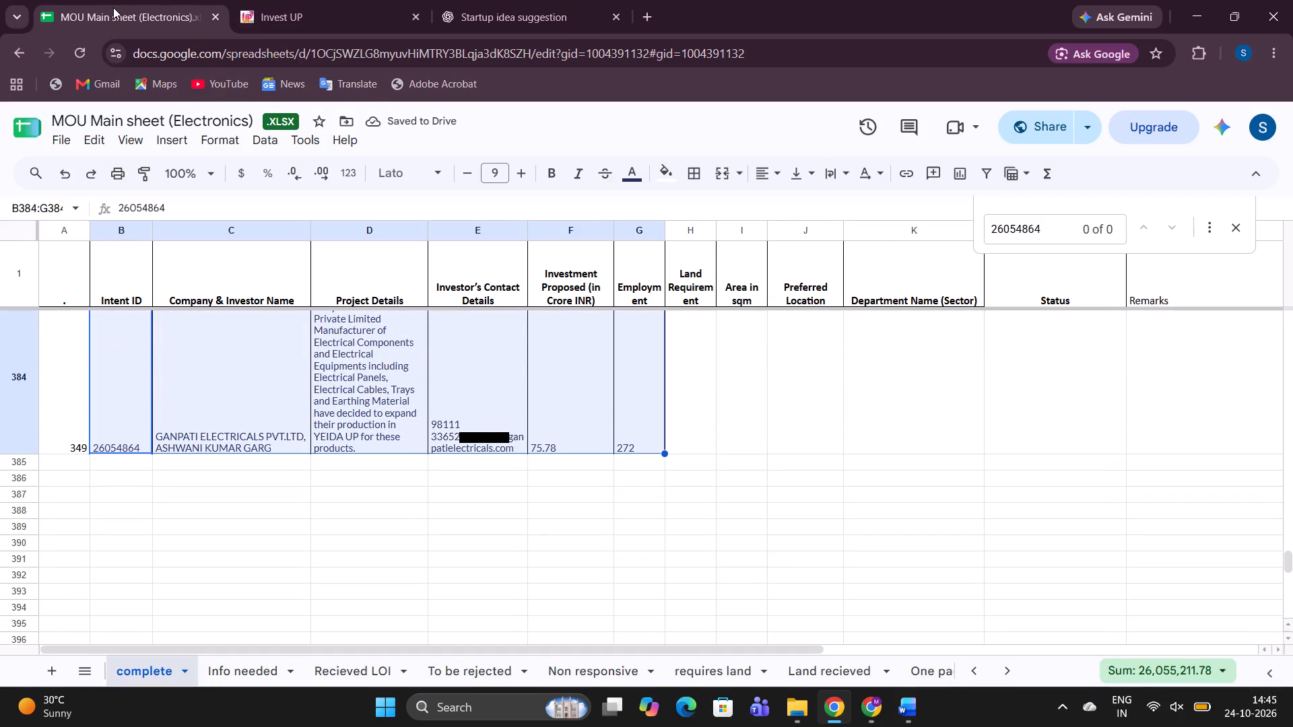
{"action": "left_click", "coordinate": [273, 6]}
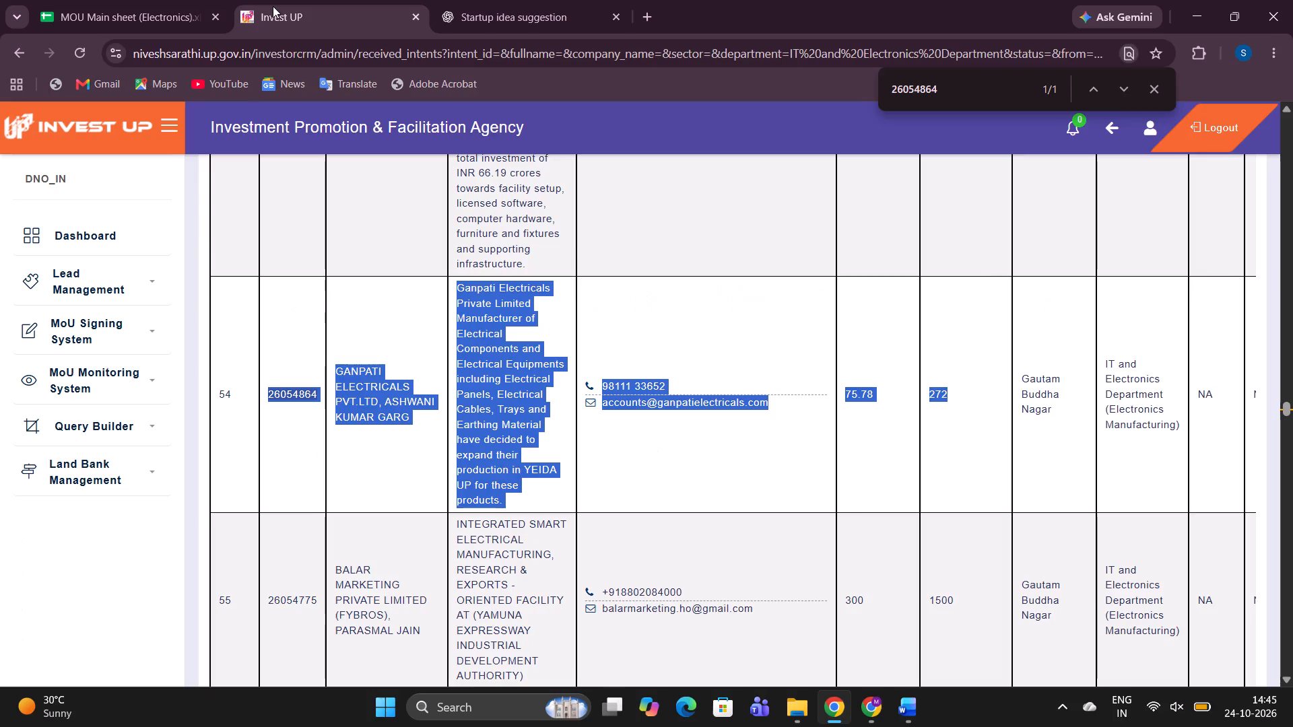
{"action": "left_click", "coordinate": [106, 5]}
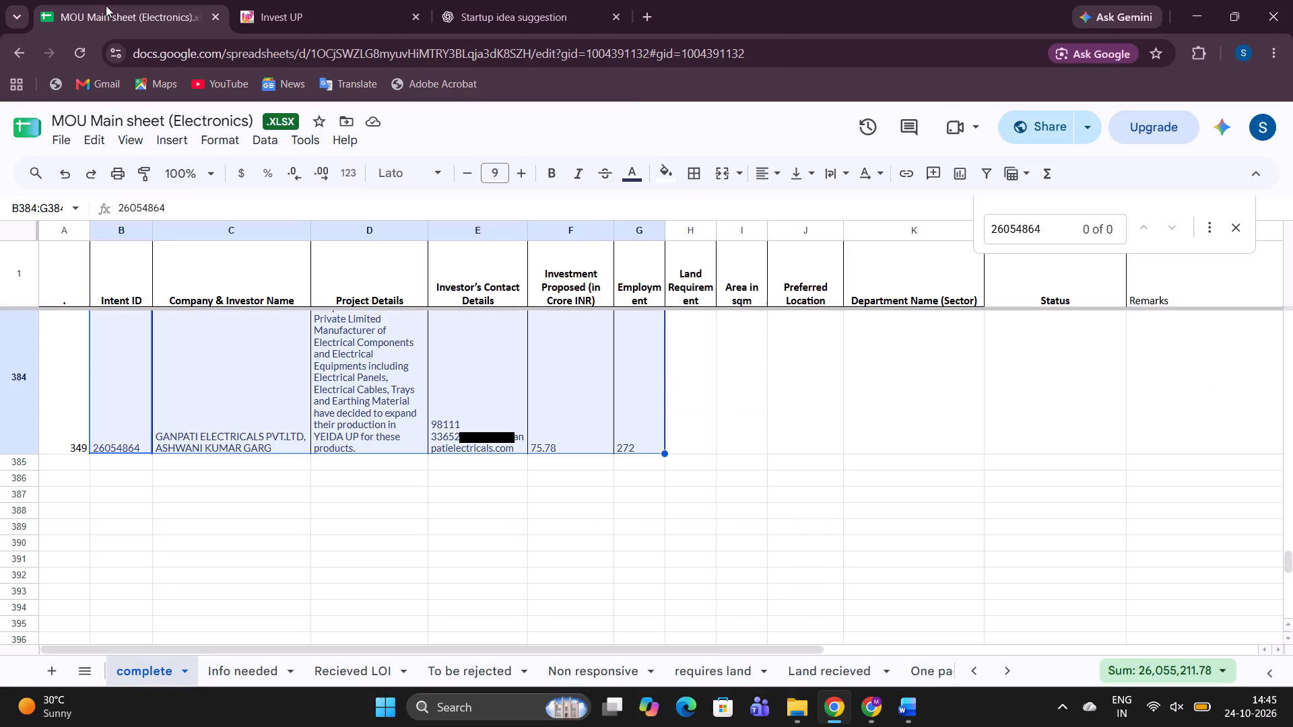
{"action": "scroll", "coordinate": [743, 371], "scroll_direction": "up", "scroll_amount": 1}
{"action": "left_click_drag", "start_coordinate": [788, 395], "coordinate": [904, 395]}
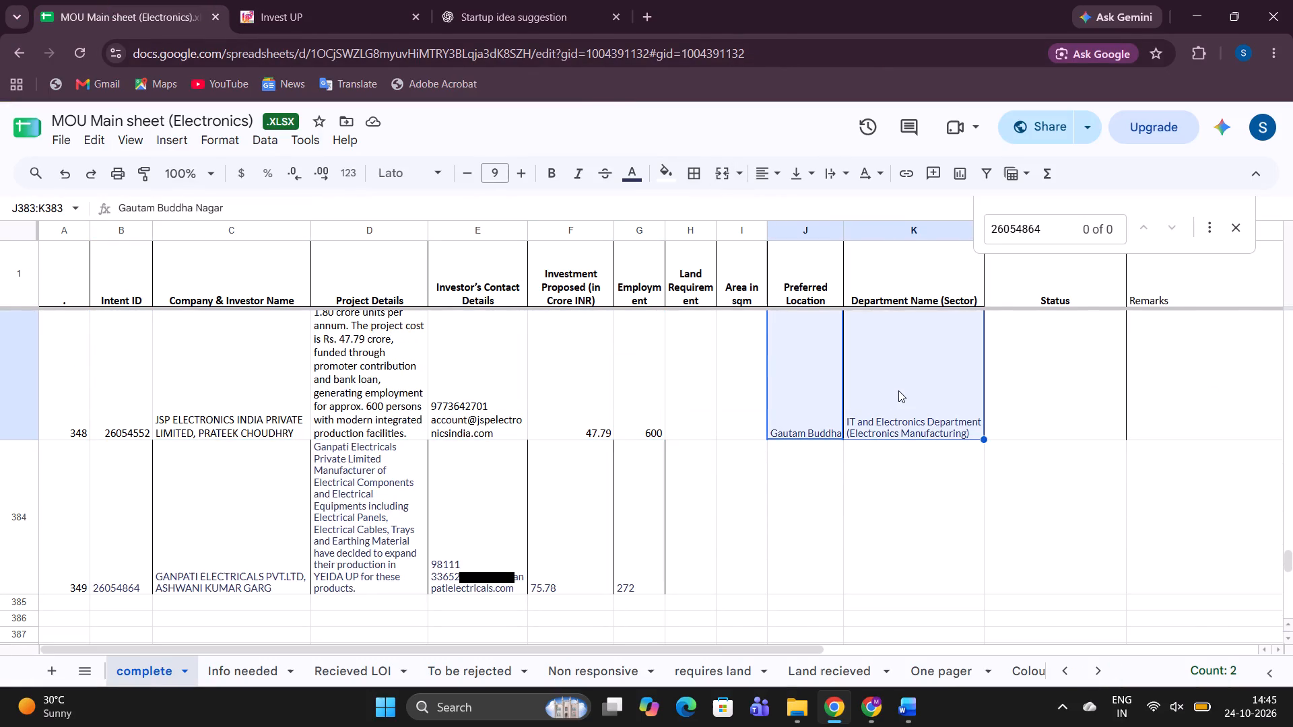
{"action": "key", "text": "ctrl+c"}
{"action": "left_click", "coordinate": [809, 575]}
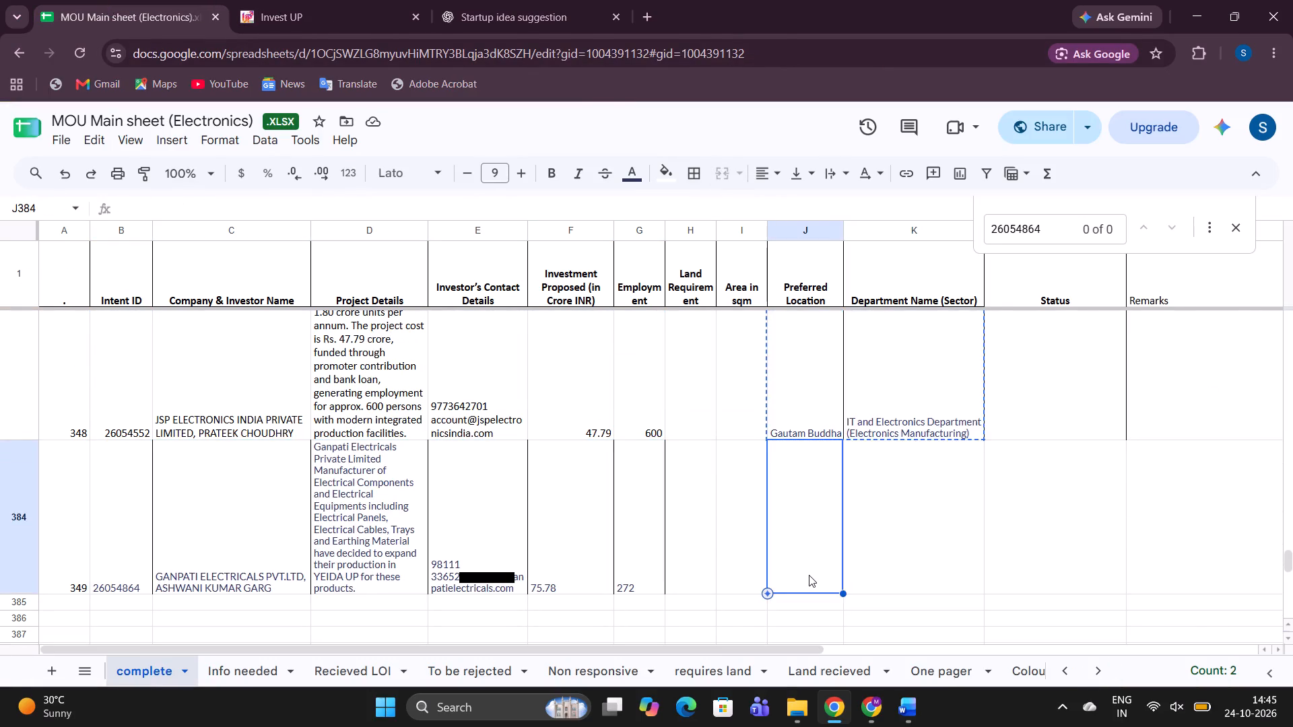
{"action": "key", "text": "ctrl+v"}
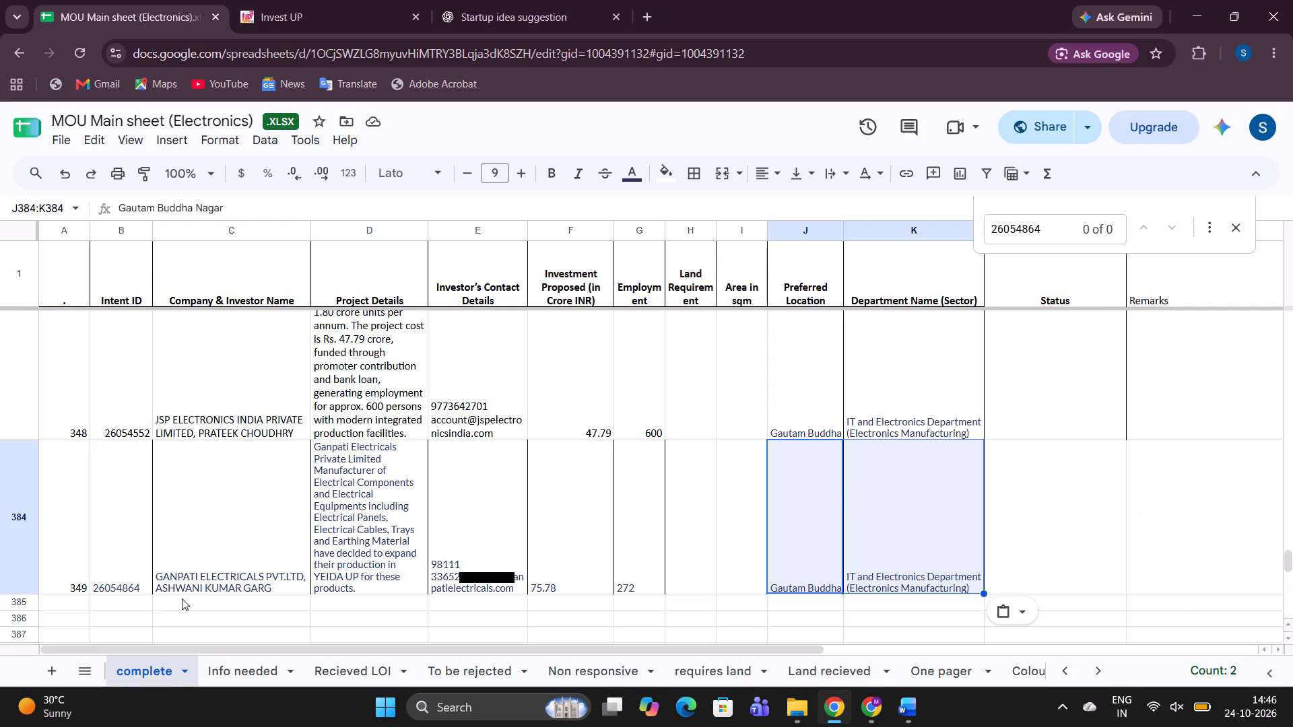
Copy the Ganpati record, Intent ID through department, from the complete sheet into the serial number 8 row of the One pager sheet.
{"action": "left_click_drag", "start_coordinate": [110, 542], "coordinate": [932, 579]}
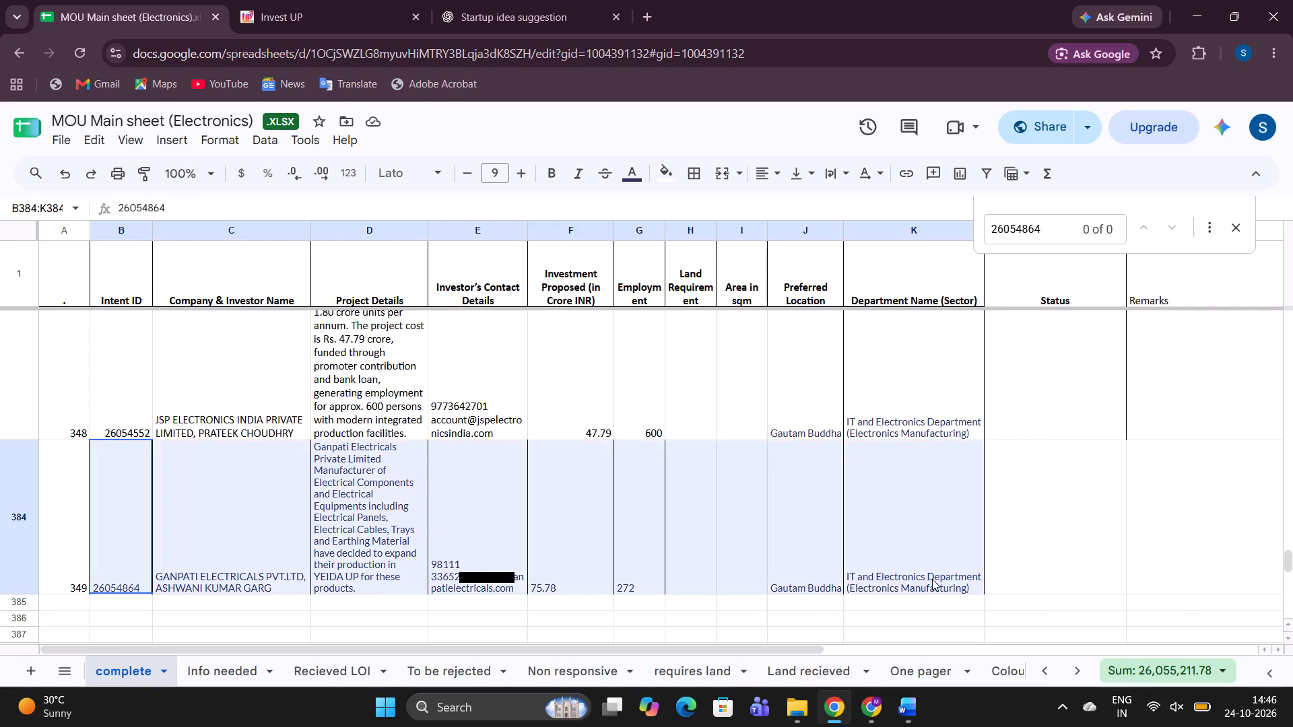
{"action": "left_click_drag", "start_coordinate": [932, 579], "coordinate": [931, 578]}
{"action": "key", "text": "ctrl+c"}
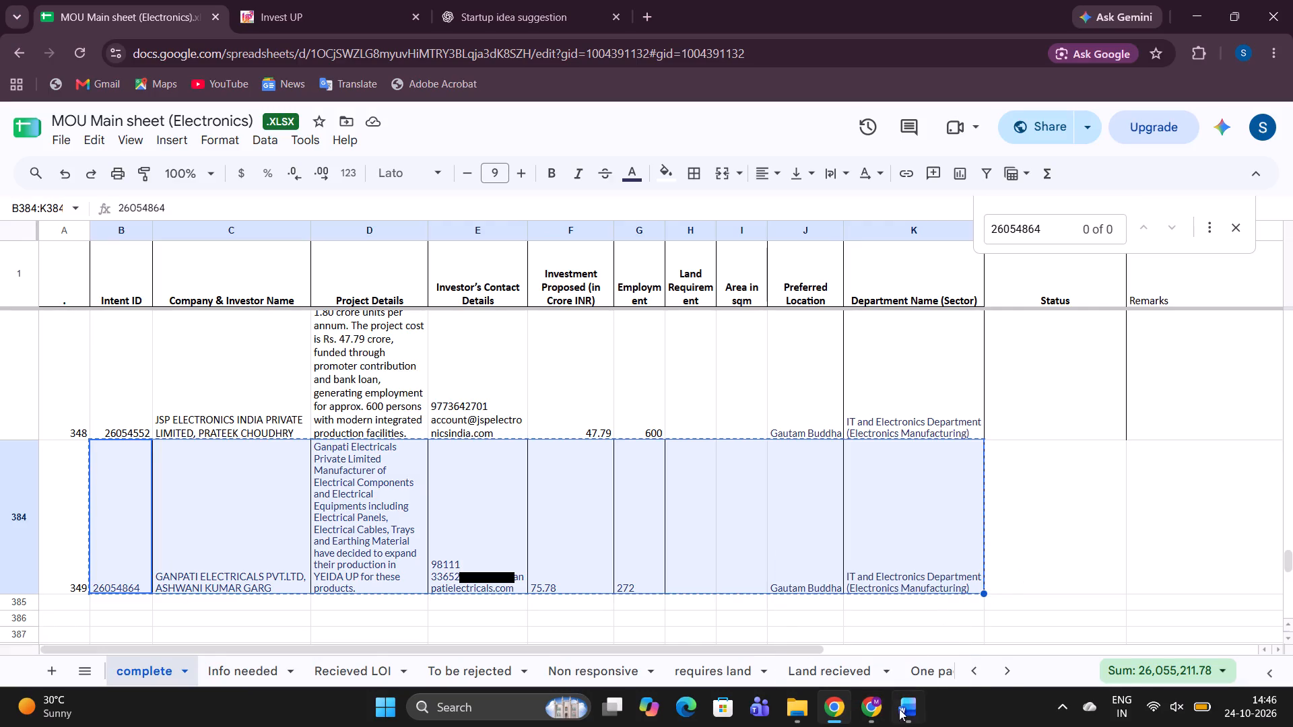
{"action": "left_click", "coordinate": [917, 671]}
{"action": "key", "text": "ctrl+v"}
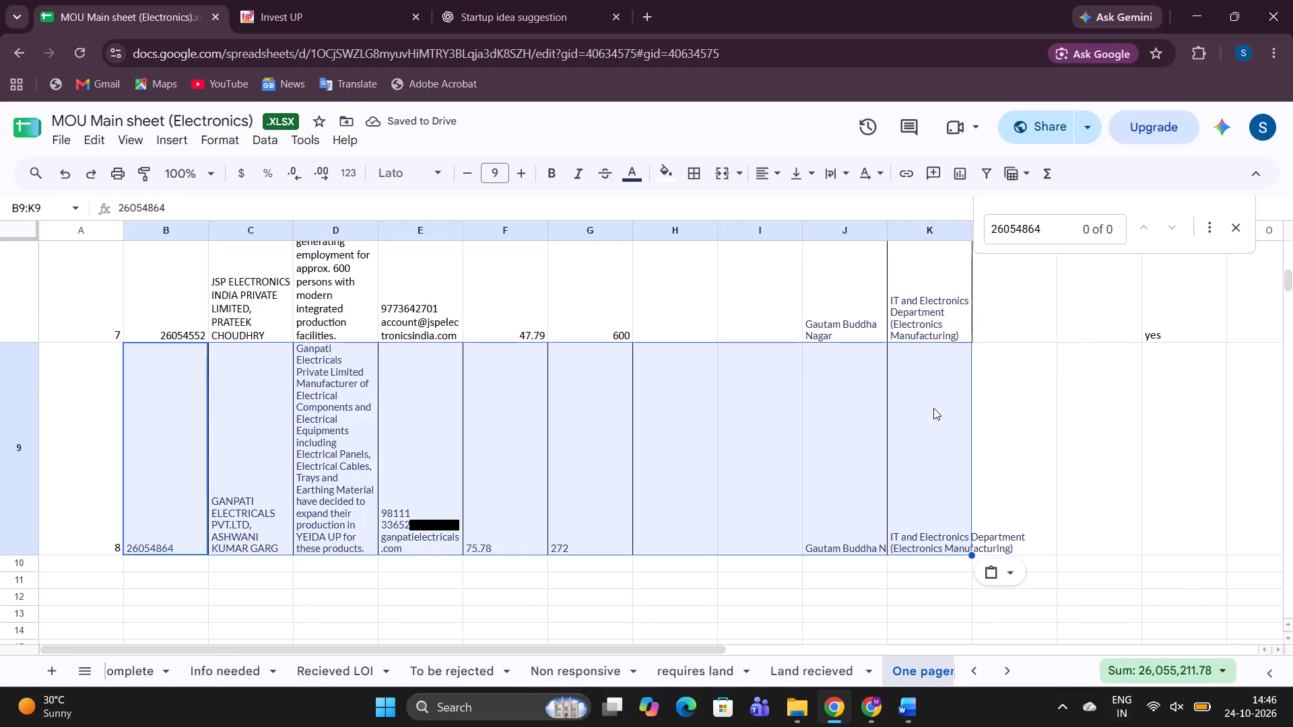
Wrap the text of the Ganpati row's department cell and the empty cell beside it in column L.
{"action": "left_click_drag", "start_coordinate": [933, 408], "coordinate": [1014, 408]}
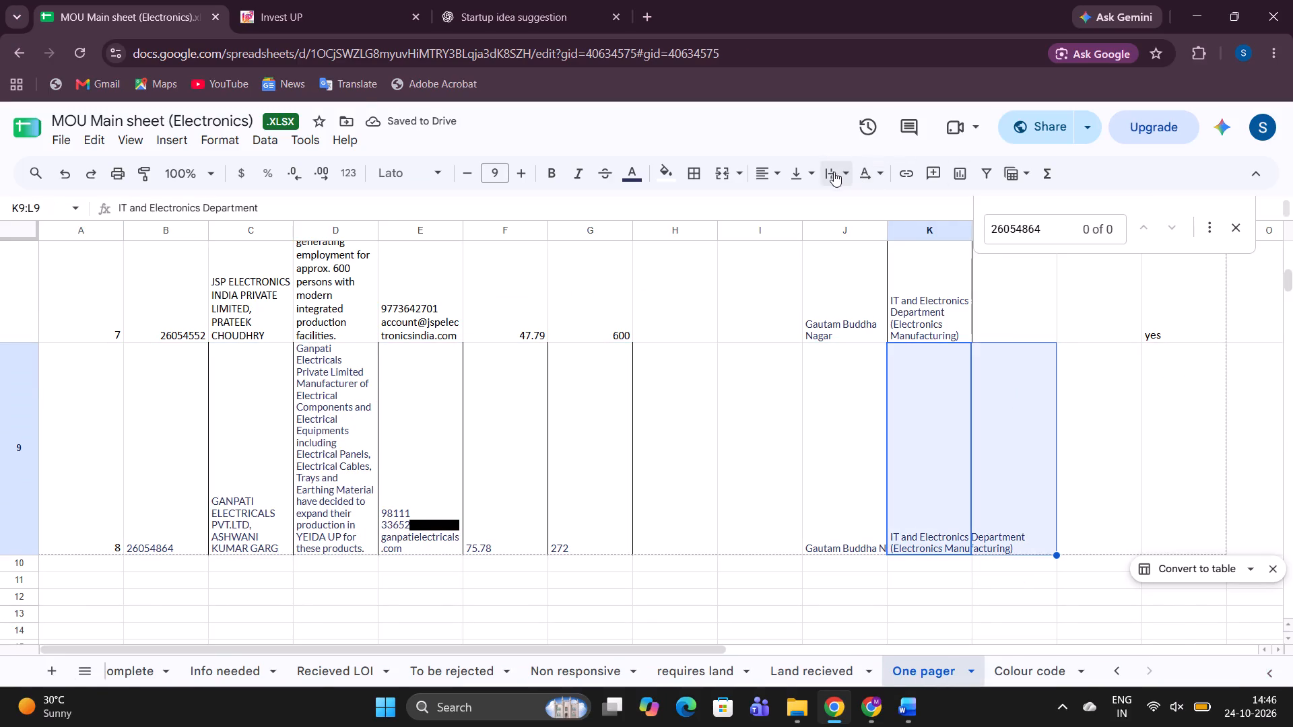
{"action": "left_click", "coordinate": [830, 172]}
{"action": "left_click", "coordinate": [861, 202]}
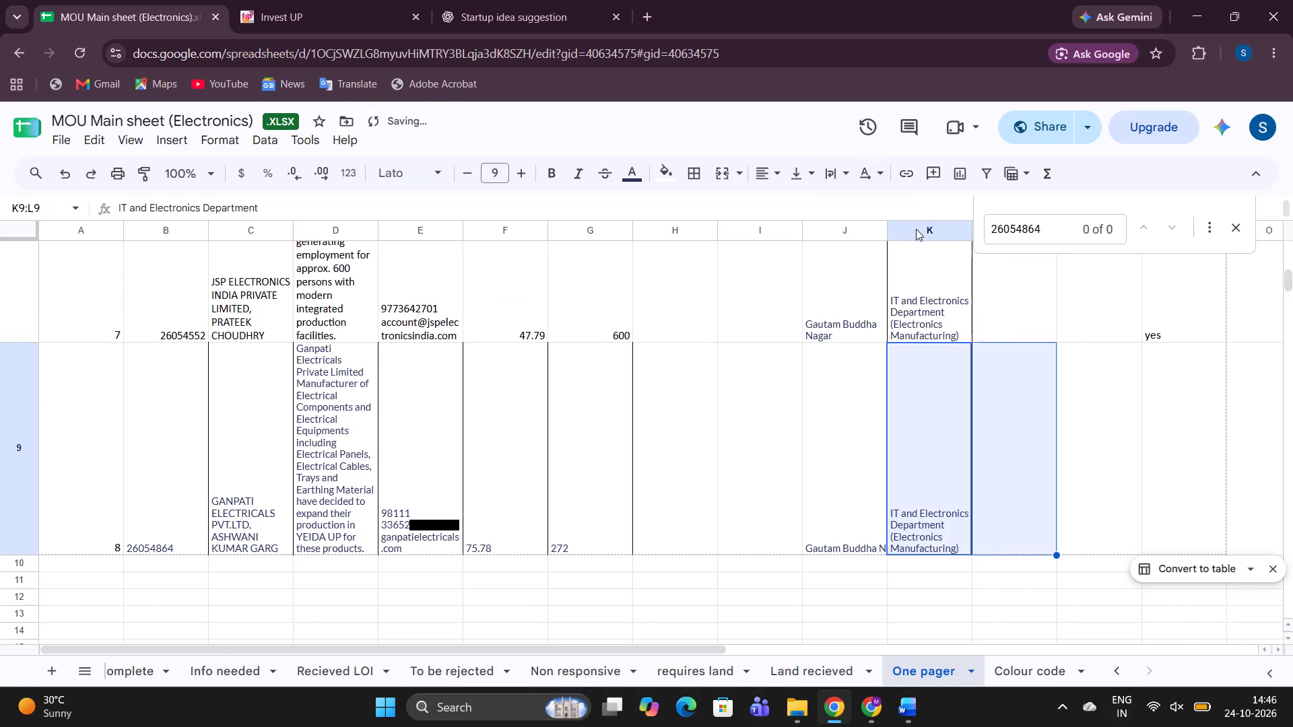
Enter yes in column N of the Ganpati row in the One pager sheet.
{"action": "left_click", "coordinate": [1193, 399]}
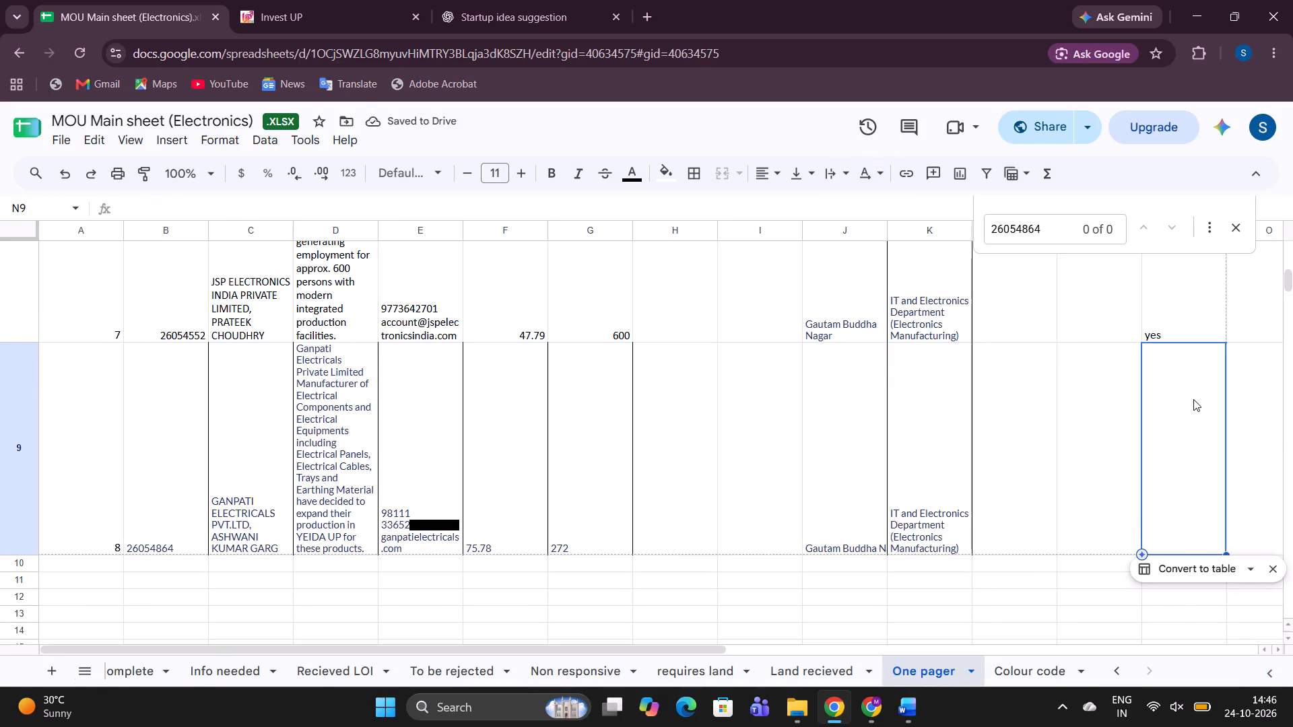
{"action": "type", "text": "yes"}
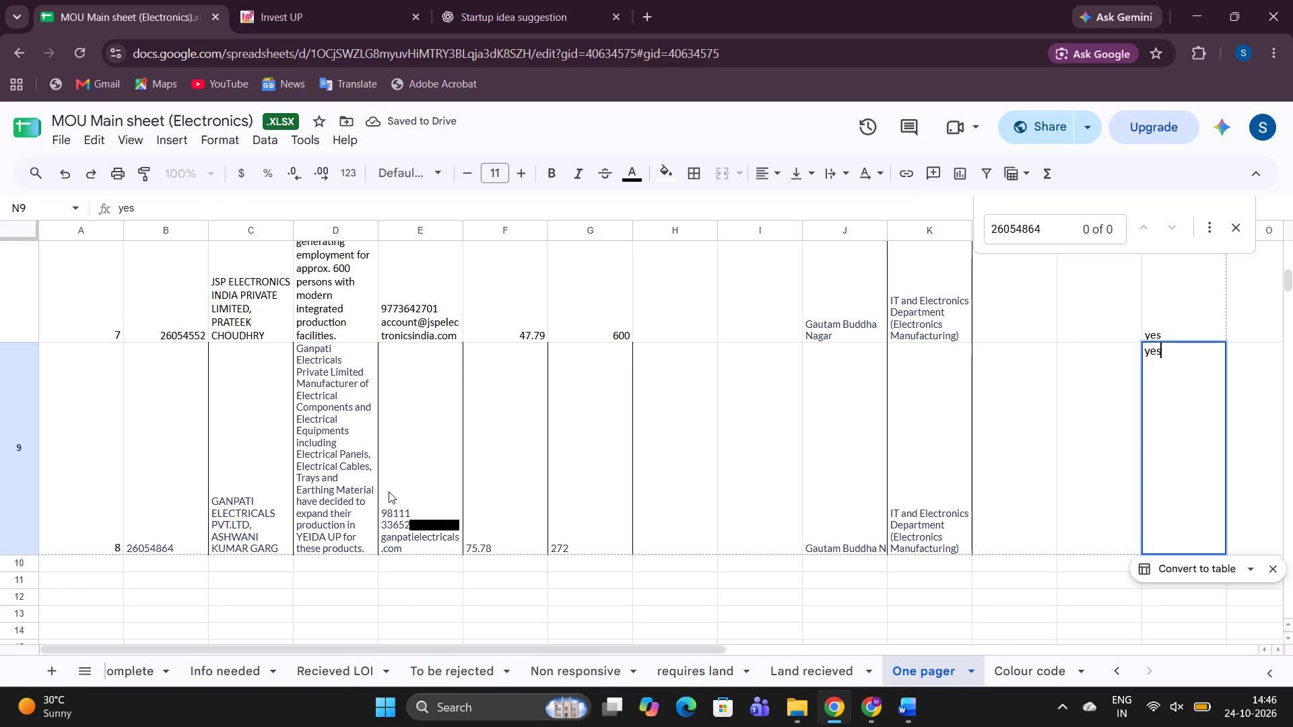
Enter serial number 9 in column A of the row below the Ganpati record.
{"action": "left_click", "coordinate": [84, 570]}
{"action": "key", "text": "9"}
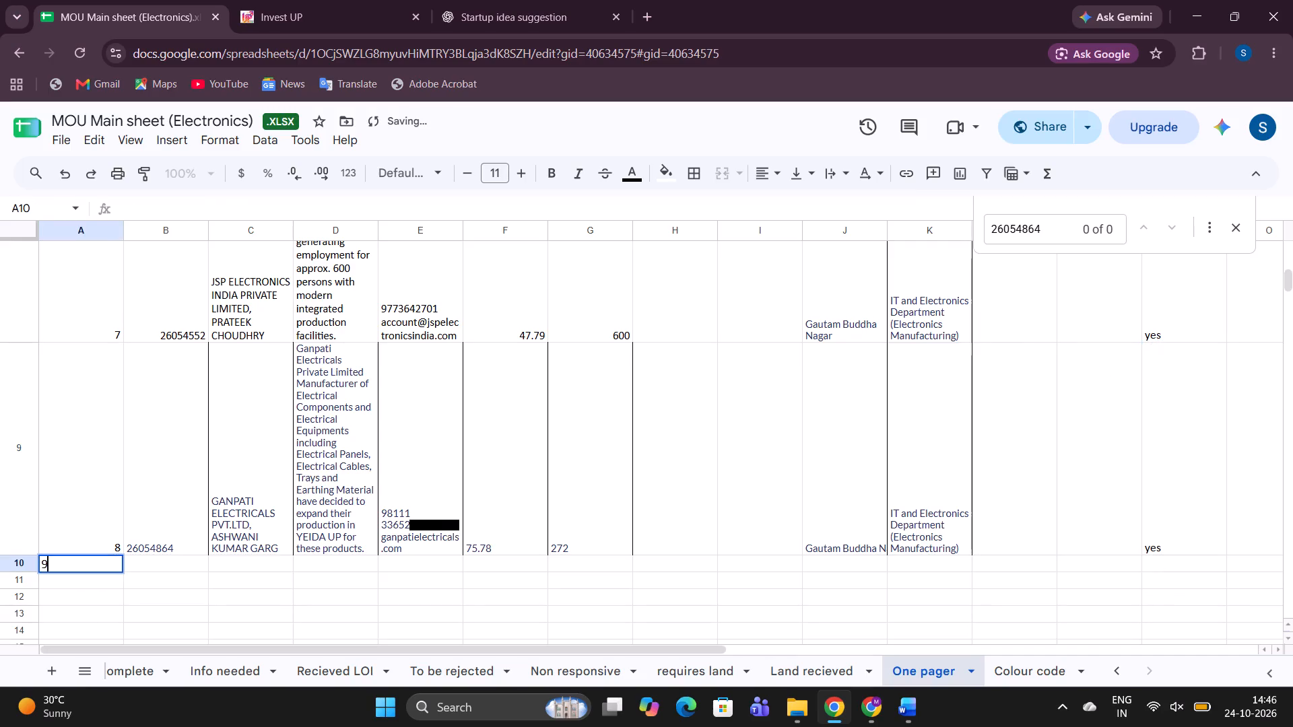
{"action": "key", "text": "Right"}
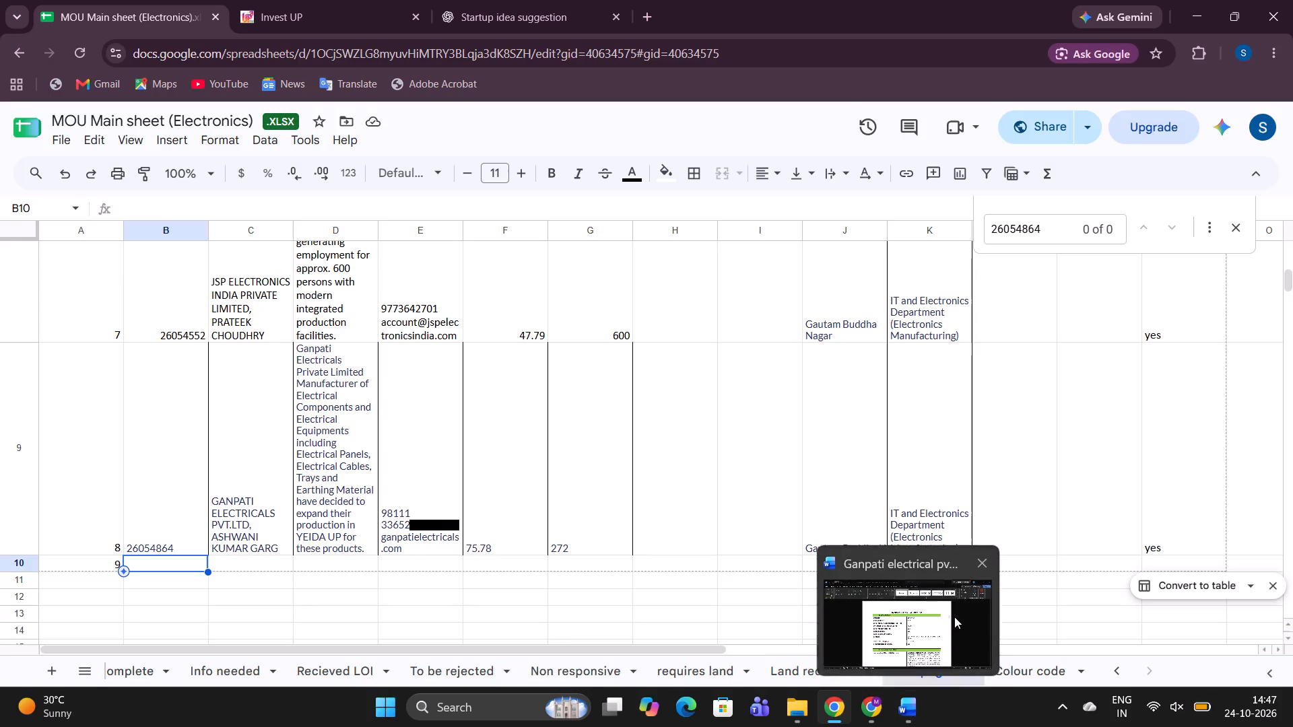
Close the Ganpati one pager document and open the EPPELTONE ENGINEERS LIMITED one pager from the ONE PAGER 1.0 folder.
{"action": "left_click", "coordinate": [984, 567]}
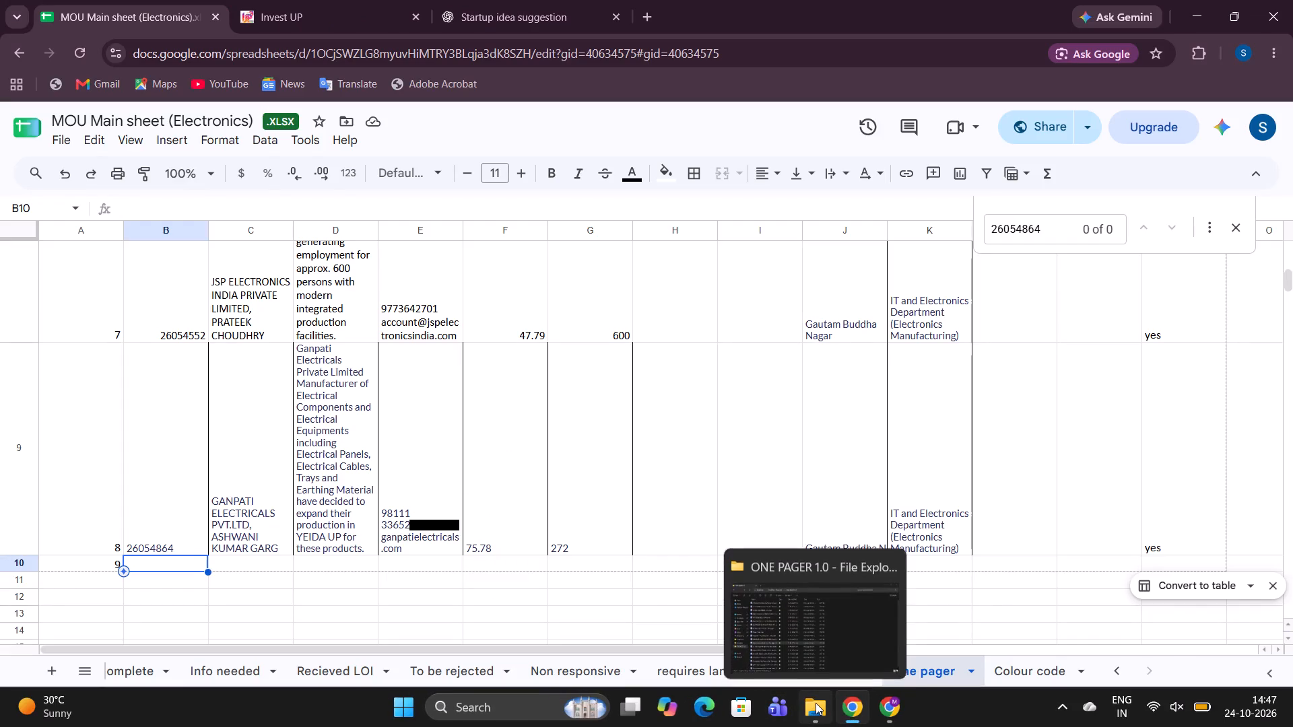
{"action": "left_click", "coordinate": [820, 652]}
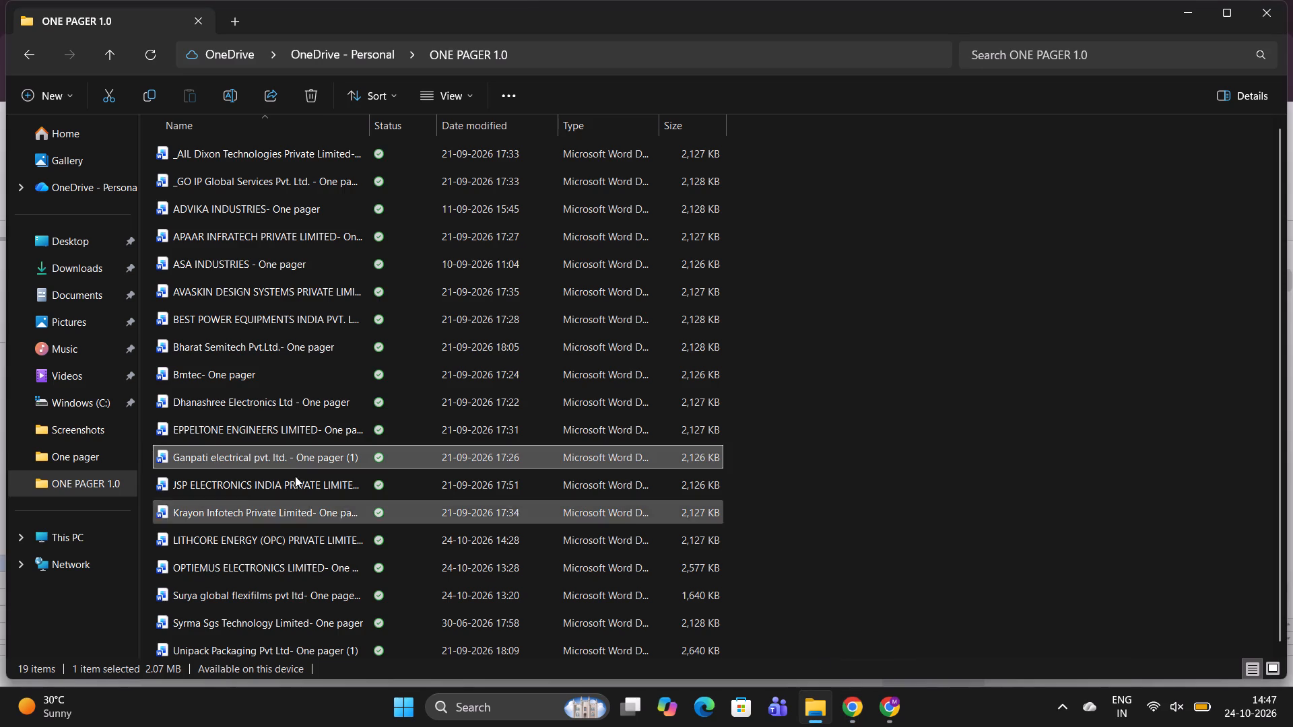
{"action": "double_click", "coordinate": [185, 429]}
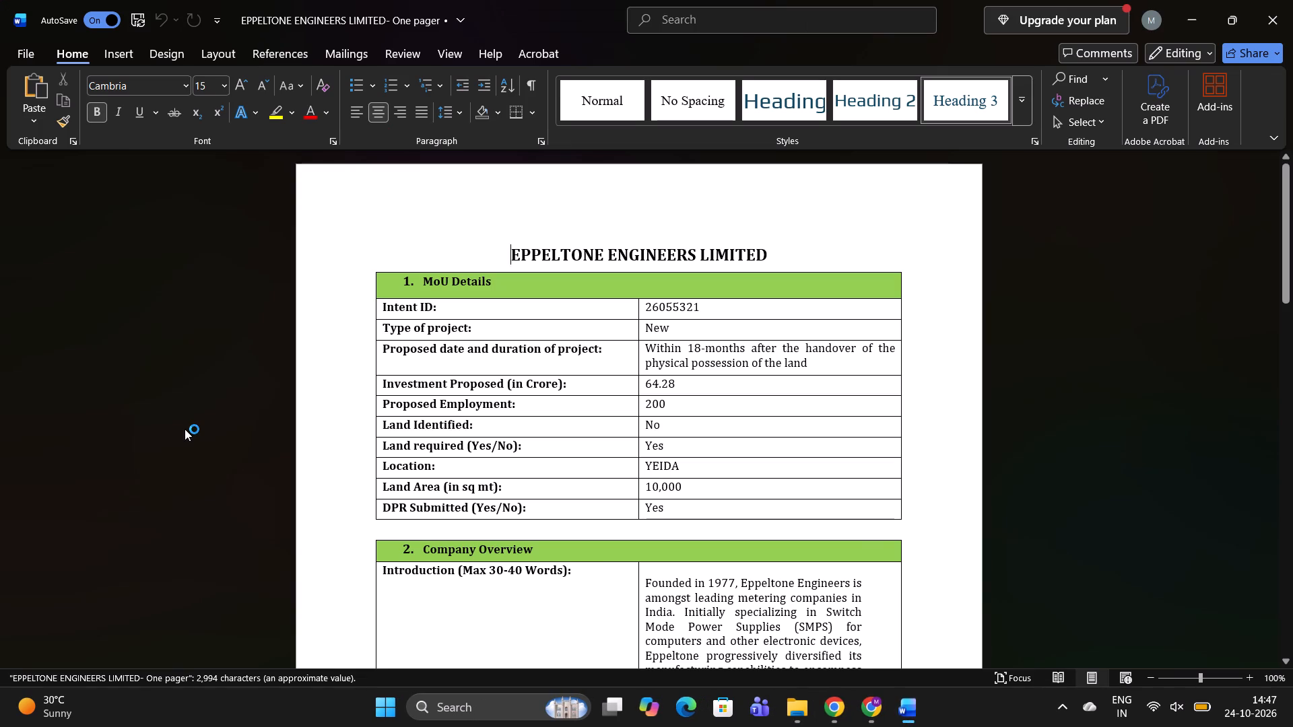
Copy Eppeltone's Intent ID 26055321 from the MoU Details table of its one pager.
{"action": "left_click_drag", "start_coordinate": [706, 306], "coordinate": [689, 310]}
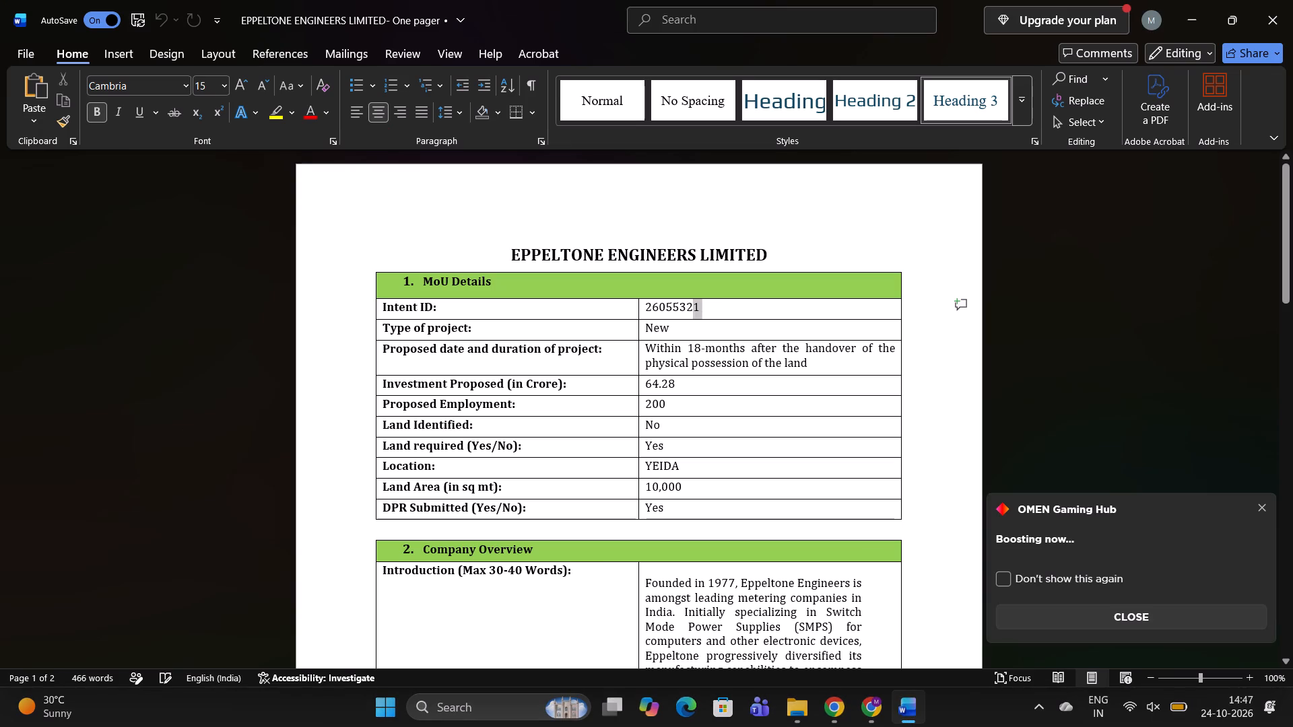
{"action": "left_click_drag", "start_coordinate": [689, 310], "coordinate": [646, 314]}
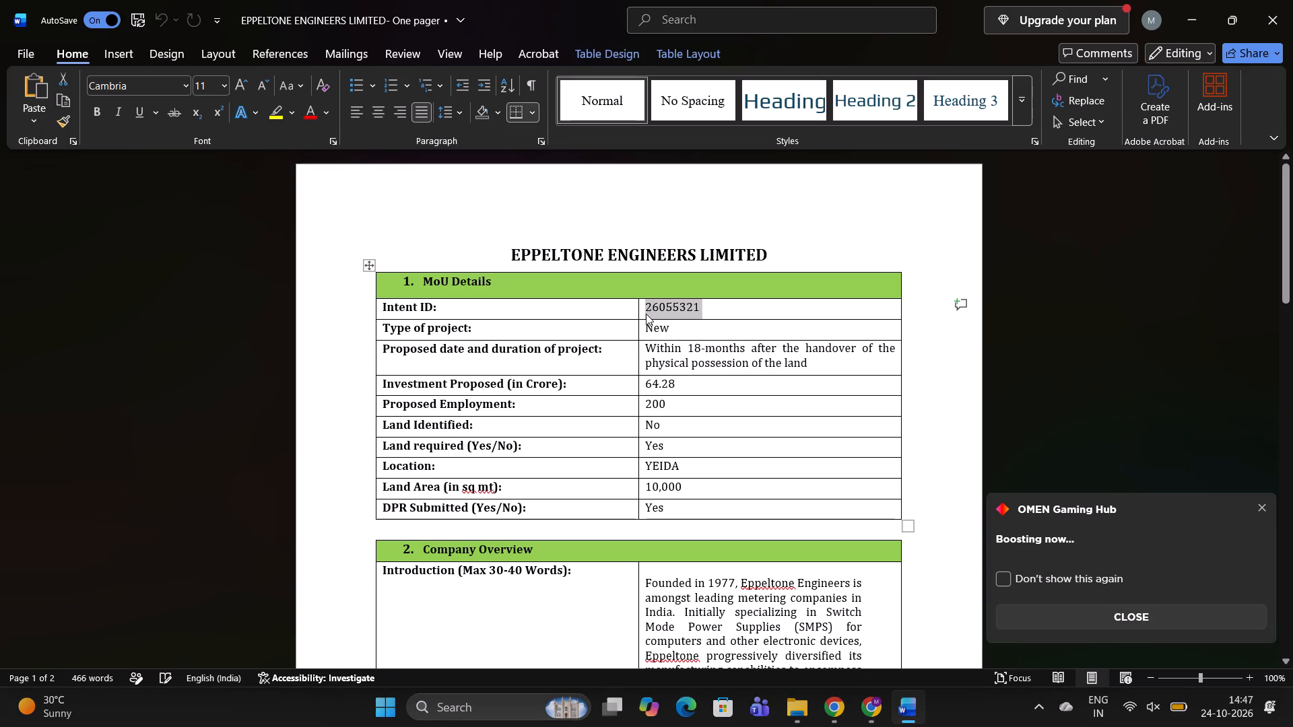
{"action": "key", "text": "ctrl+c"}
Review the remaining sections of the Eppeltone one pager down to the investment plan.
{"action": "left_click", "coordinate": [793, 485]}
{"action": "scroll", "coordinate": [793, 485], "scroll_direction": "down", "scroll_amount": 1}
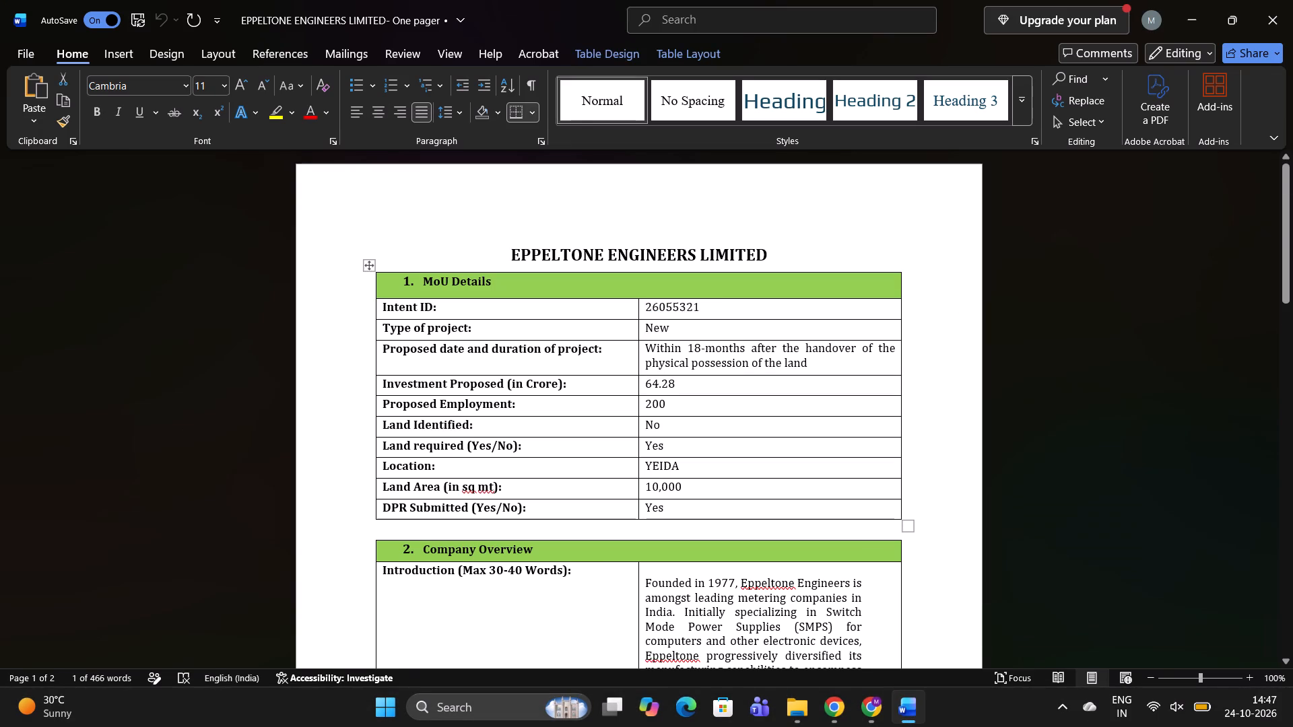
{"action": "scroll", "coordinate": [793, 485], "scroll_direction": "down", "scroll_amount": 3}
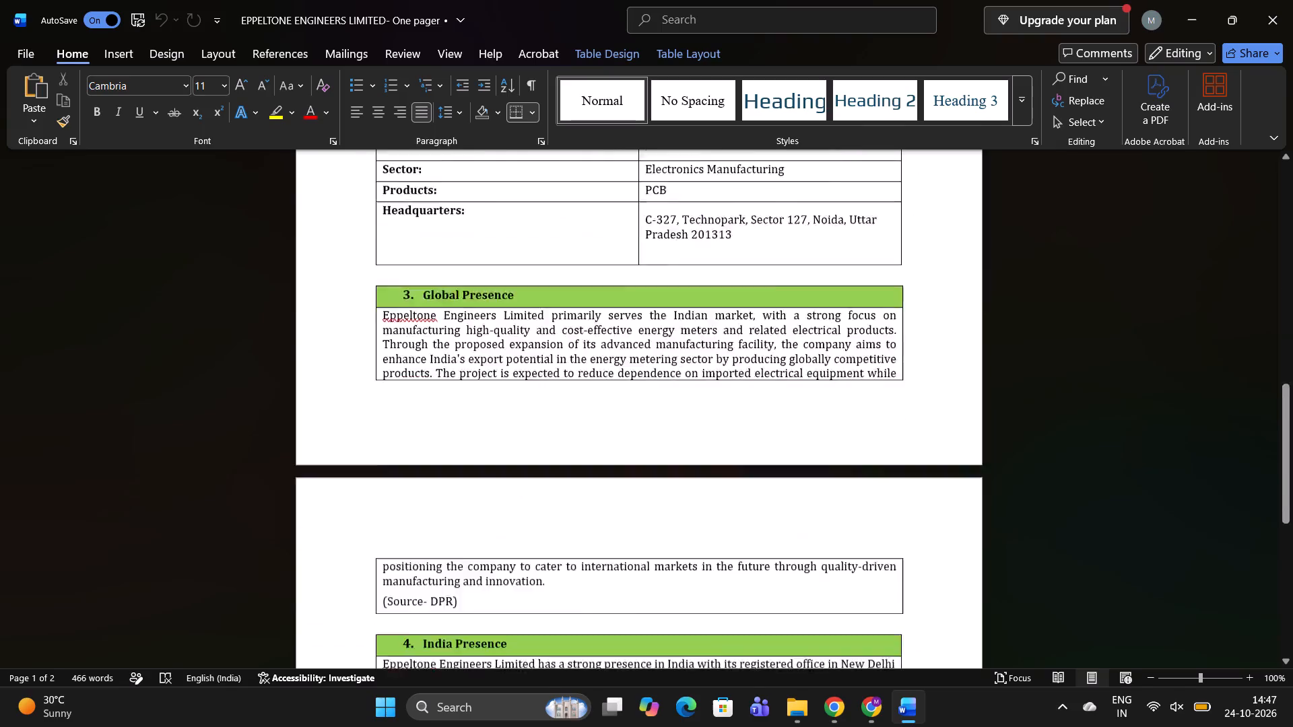
{"action": "scroll", "coordinate": [793, 485], "scroll_direction": "down", "scroll_amount": 2}
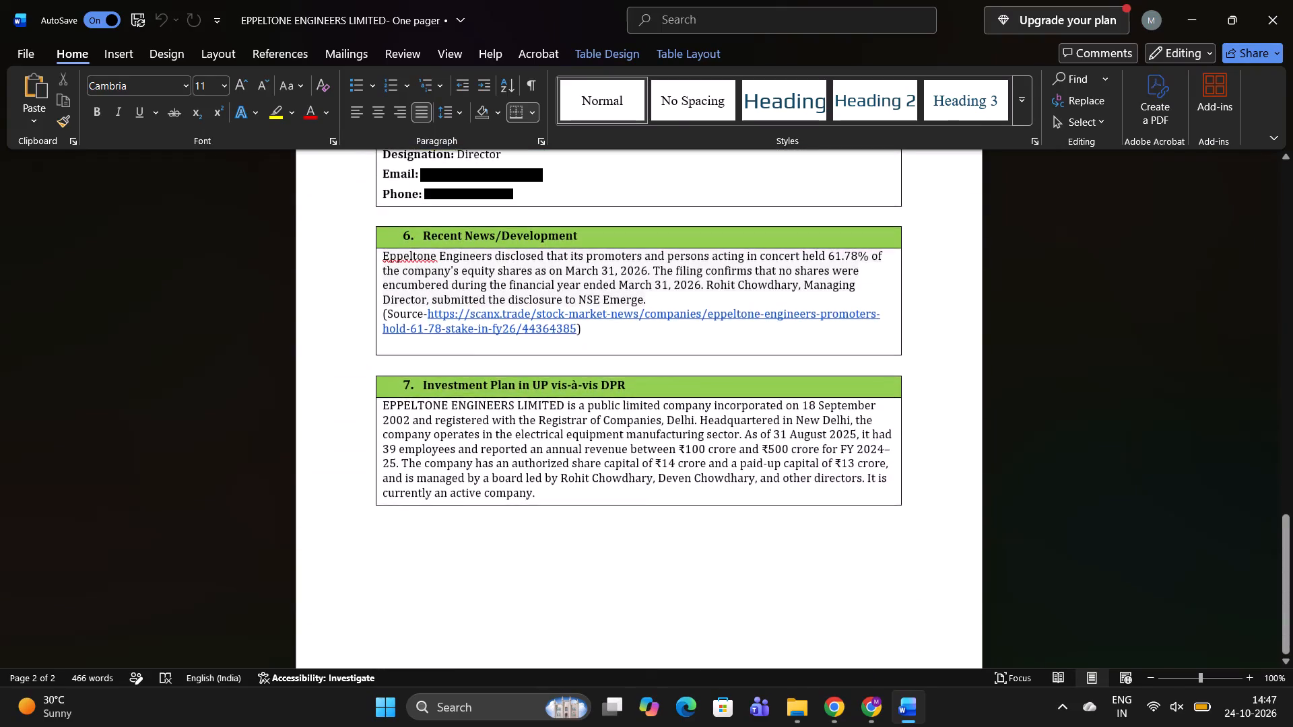
Switch to the MOU Main sheet and search its complete sheet for Intent ID 26055321.
{"action": "scroll", "coordinate": [793, 485], "scroll_direction": "down", "scroll_amount": 1}
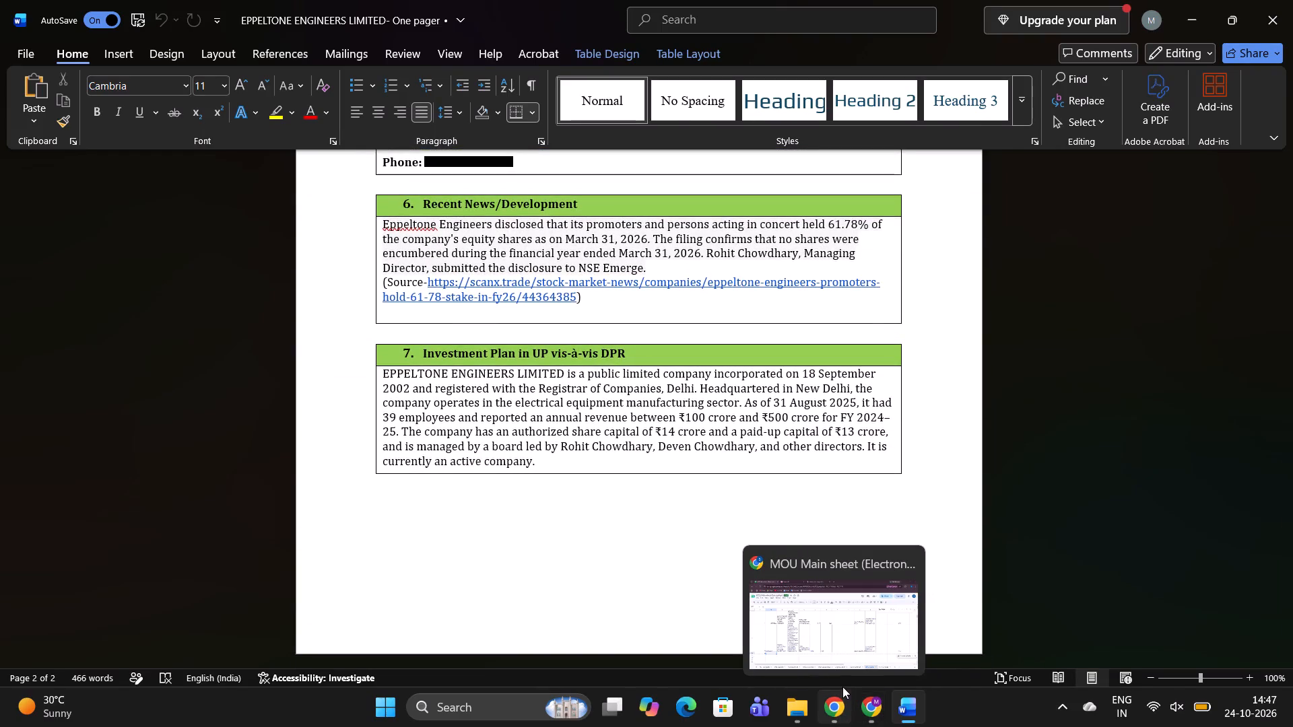
{"action": "left_click", "coordinate": [860, 658]}
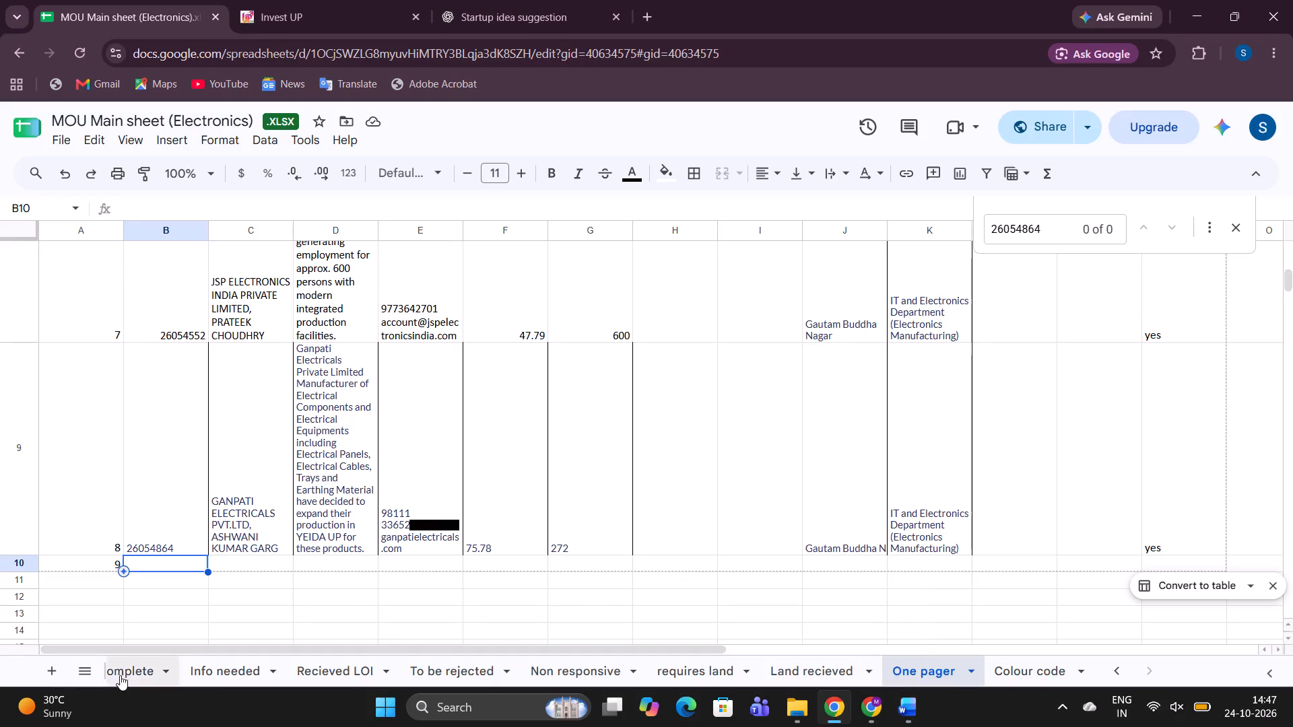
{"action": "left_click", "coordinate": [122, 671]}
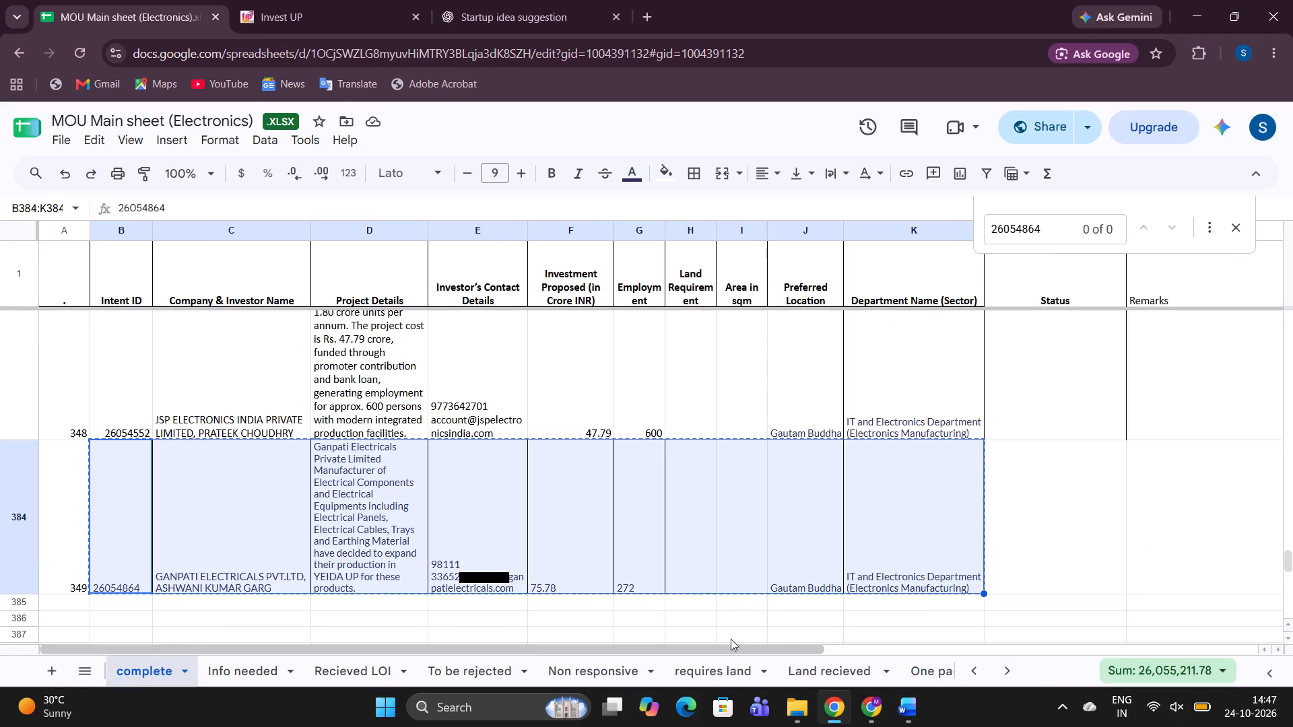
{"action": "left_click", "coordinate": [1006, 578]}
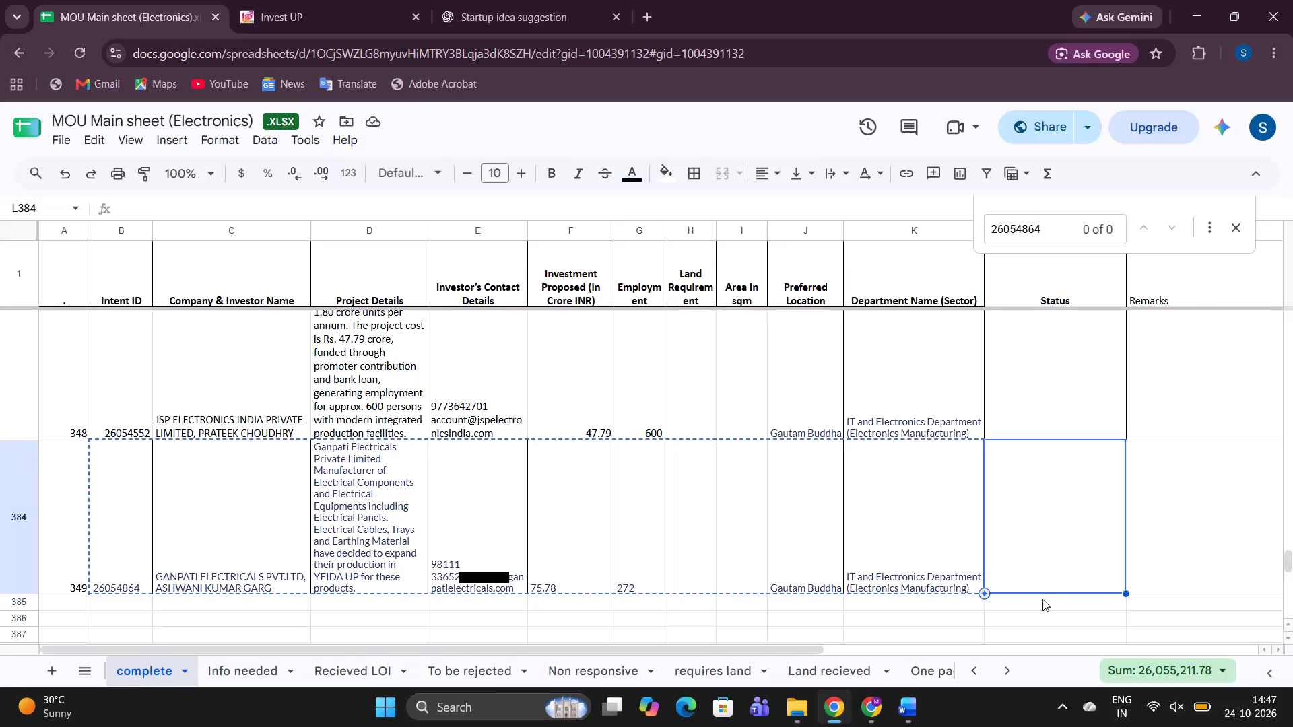
{"action": "key", "text": "ctrl+f"}
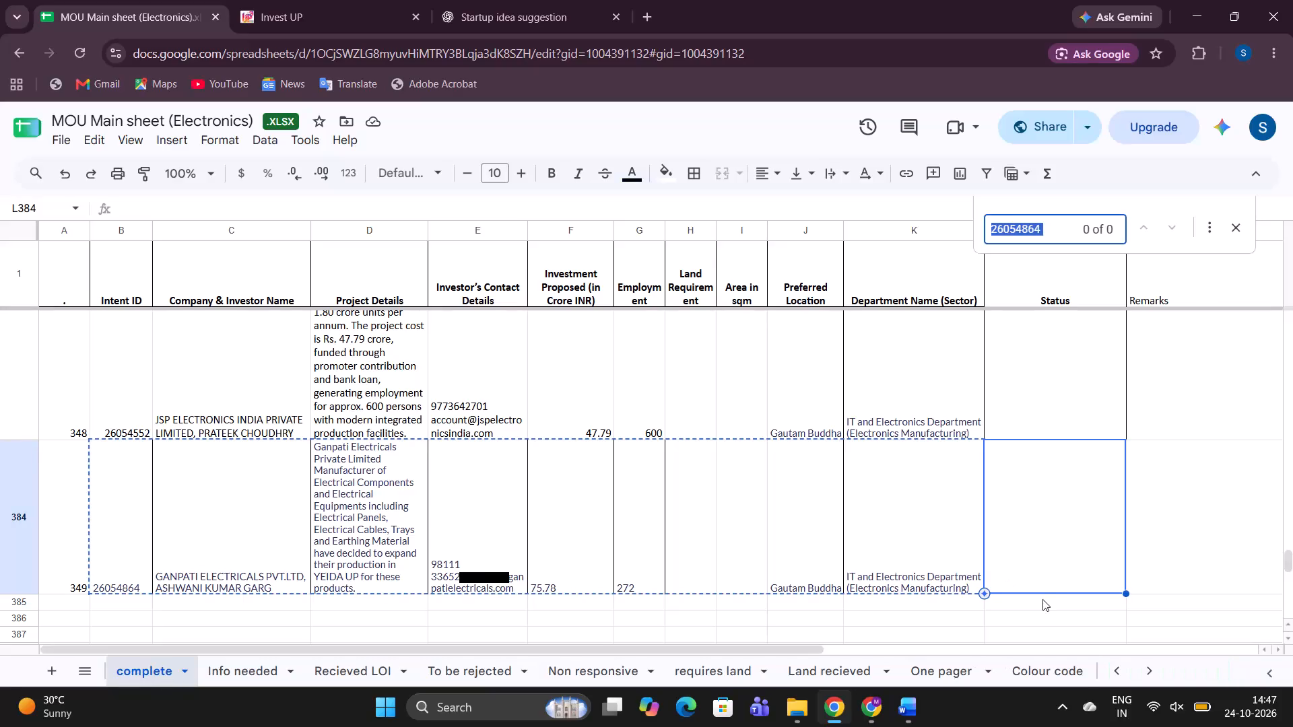
{"action": "key", "text": "BackSpace"}
{"action": "key", "text": "ctrl+v"}
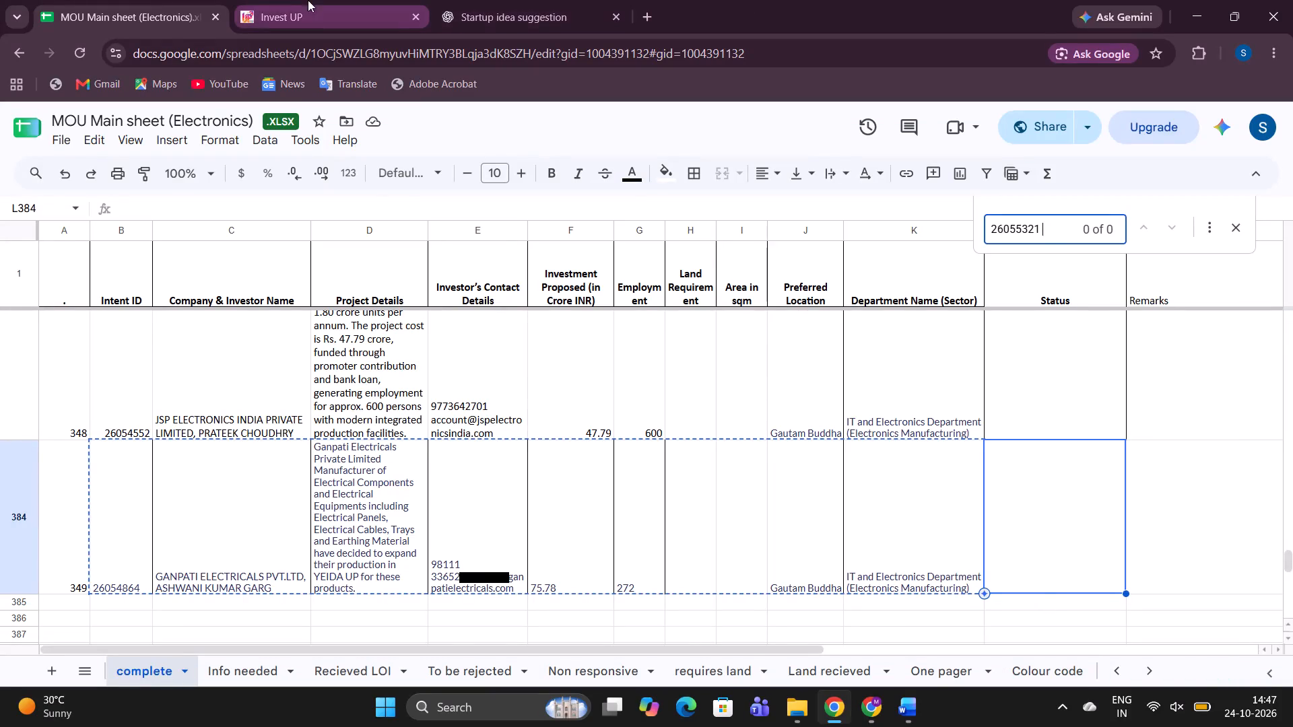
Find Intent ID 26055321 on the Invest UP portal and copy Eppeltone's record from the Intent ID through the employment figure.
{"action": "left_click", "coordinate": [295, 15]}
{"action": "left_click", "coordinate": [859, 384]}
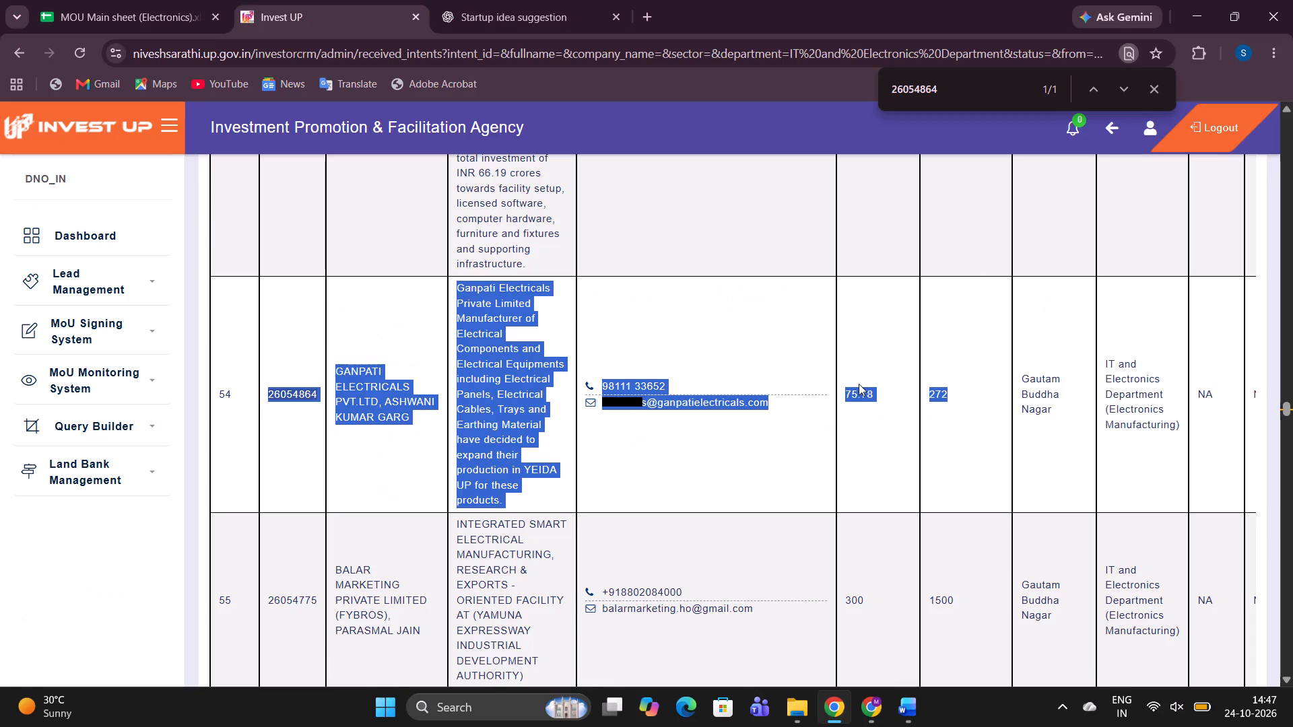
{"action": "key", "text": "ctrl+f"}
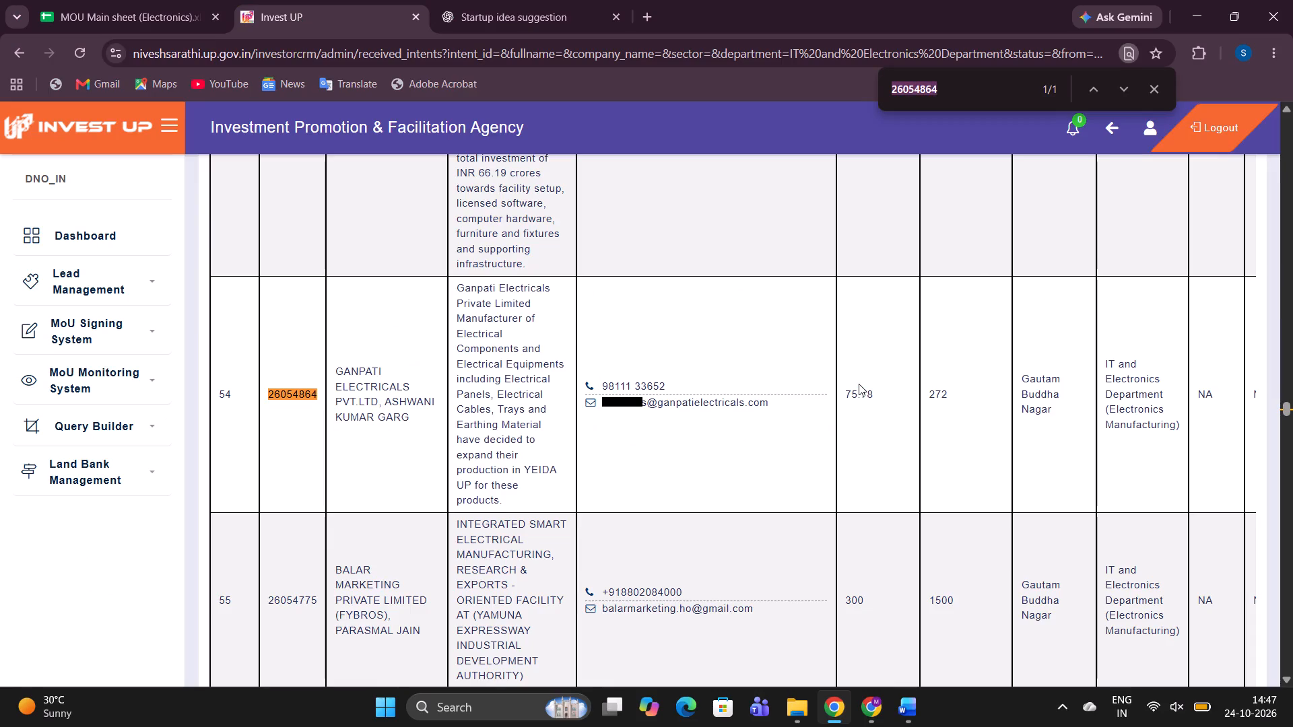
{"action": "key", "text": "BackSpace"}
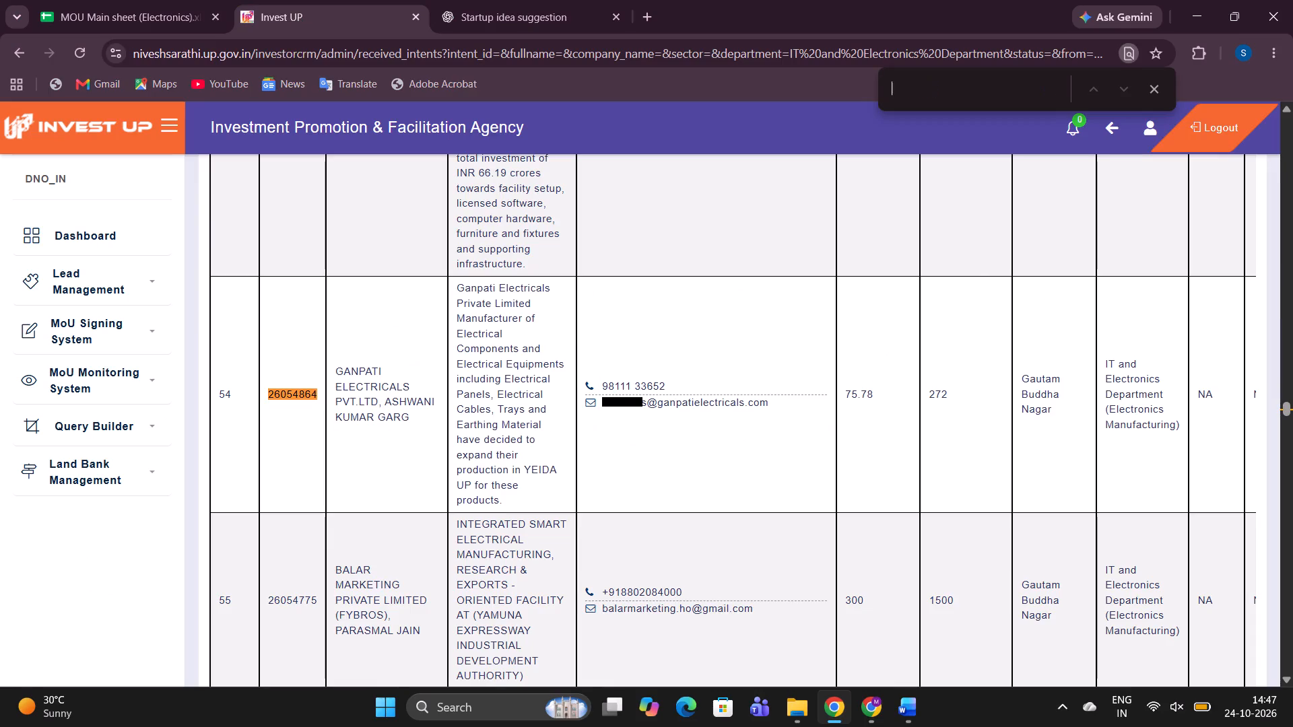
{"action": "key", "text": "ctrl+v"}
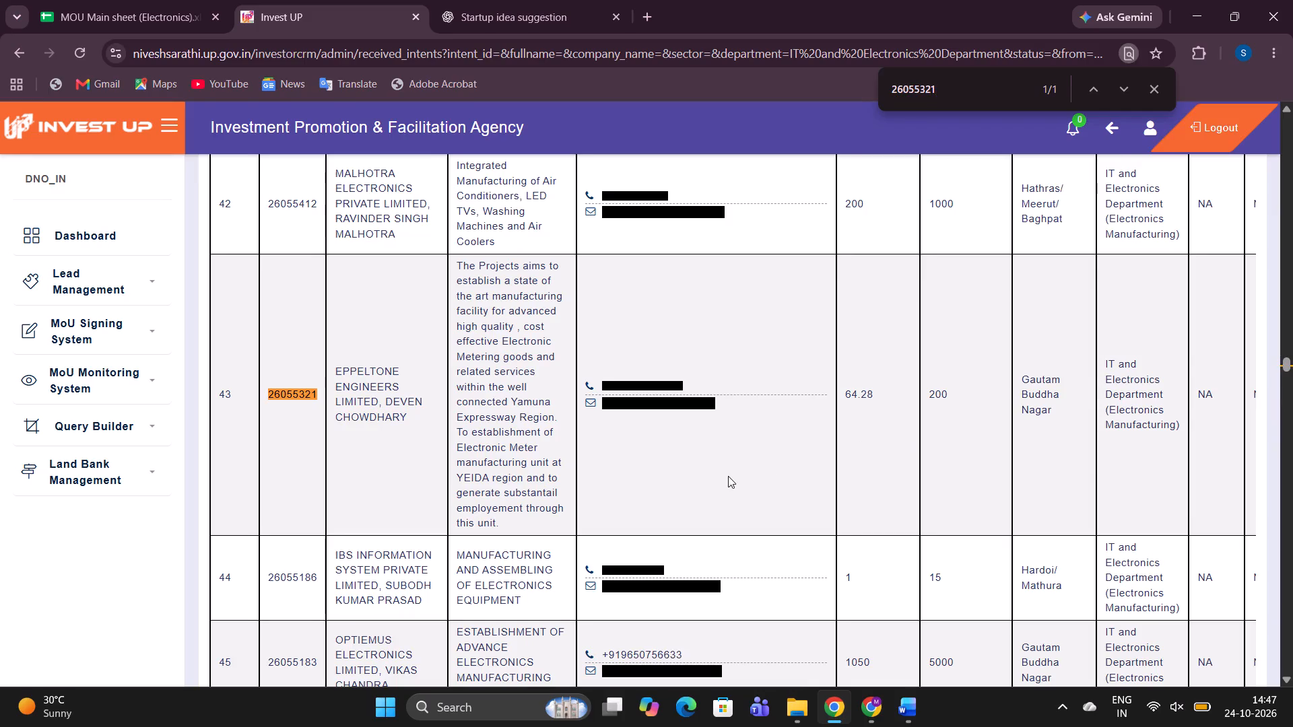
{"action": "scroll", "coordinate": [728, 476], "scroll_direction": "left", "scroll_amount": 5}
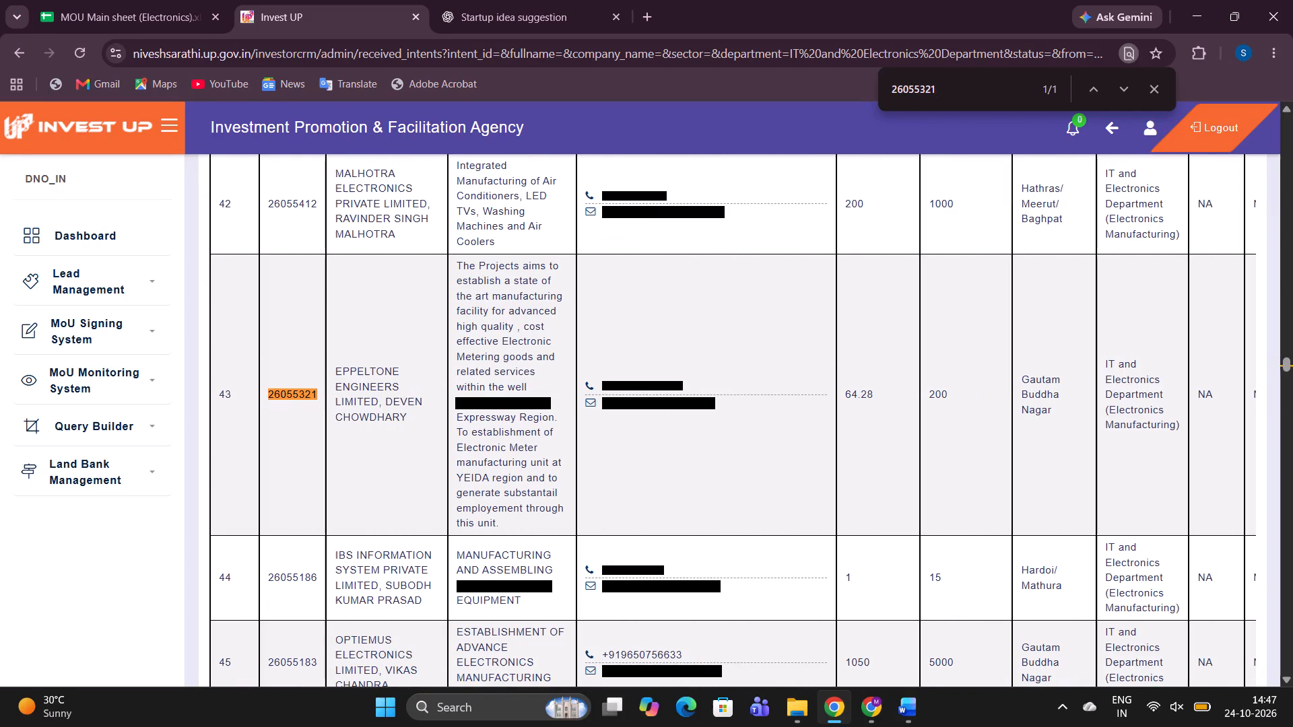
{"action": "left_click_drag", "start_coordinate": [271, 394], "coordinate": [949, 411]}
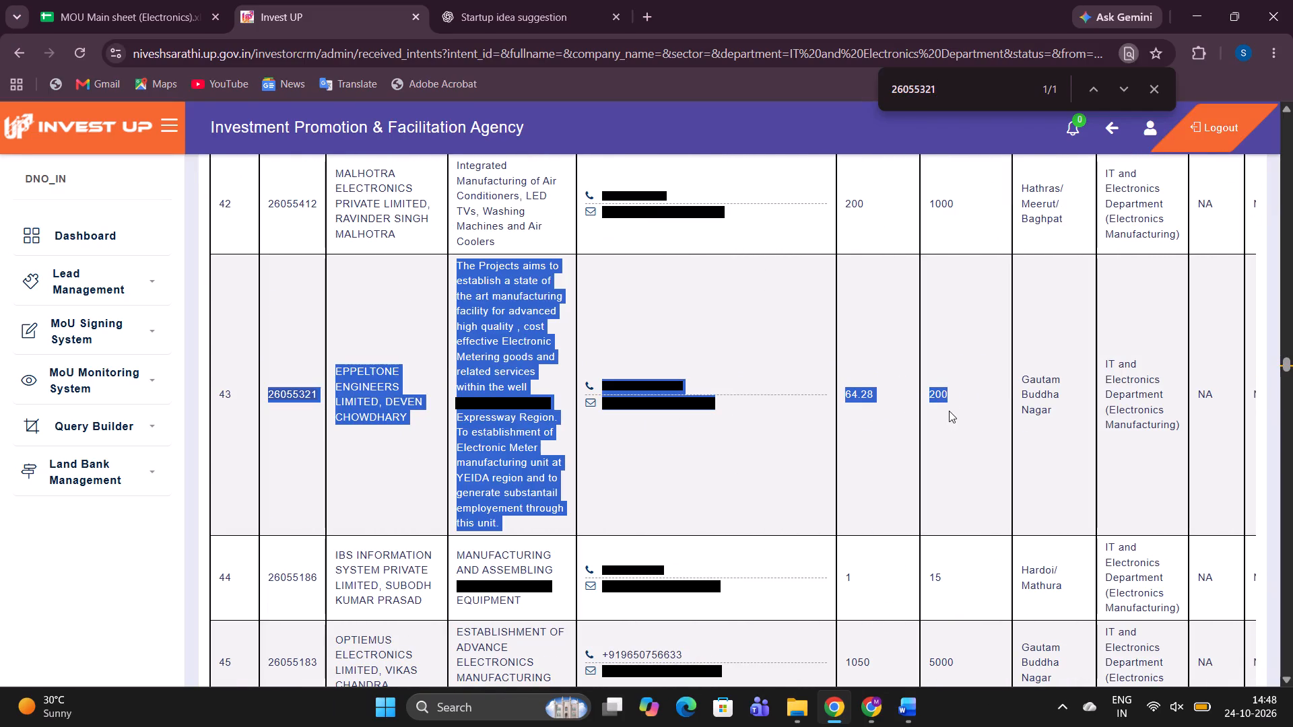
{"action": "left_click_drag", "start_coordinate": [949, 411], "coordinate": [946, 411]}
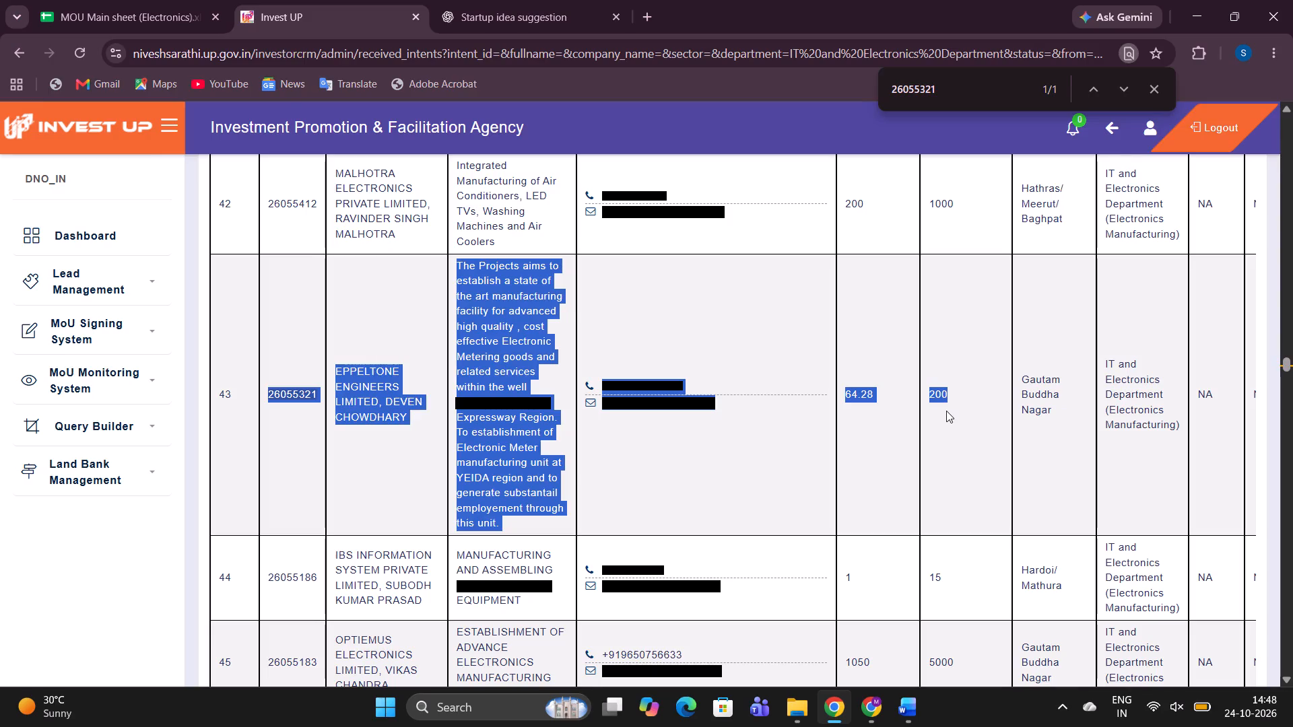
{"action": "key", "text": "ctrl+c"}
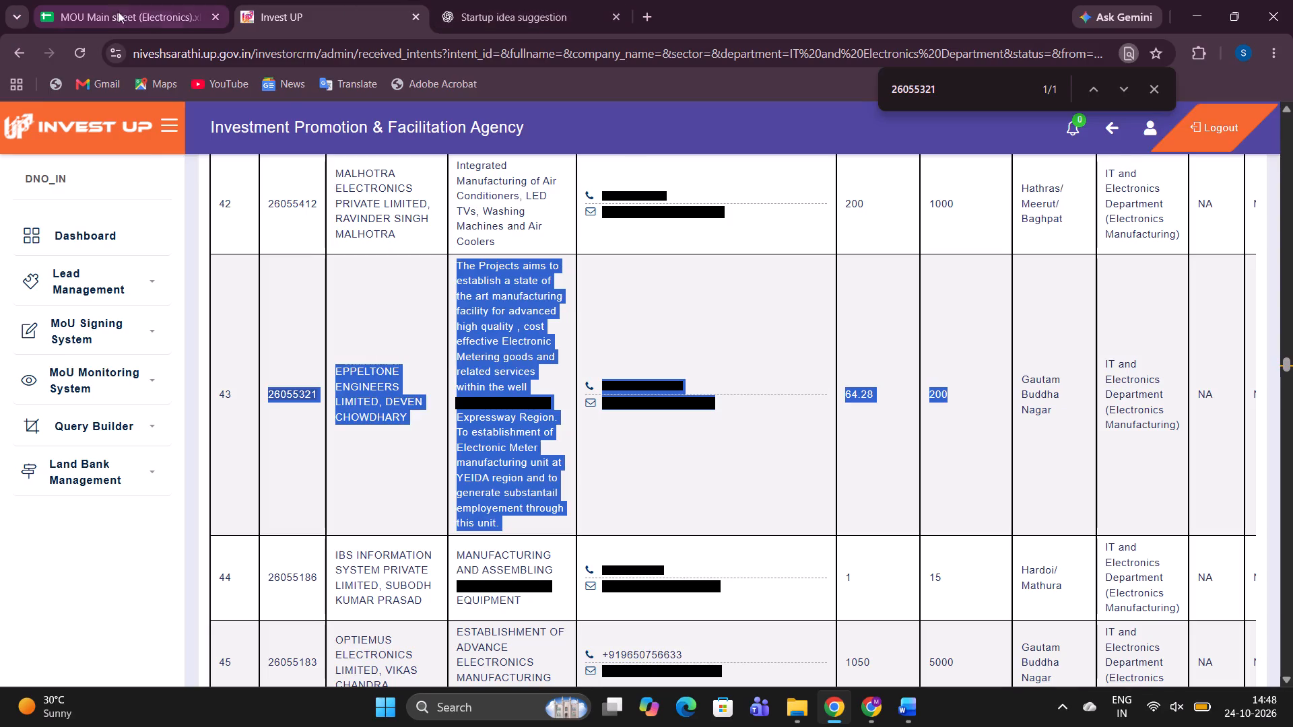
In row 385 of the complete sheet, enter serial number 350 and paste the copied Eppeltone record from column B as values only.
{"action": "left_click", "coordinate": [109, 5]}
{"action": "left_click", "coordinate": [109, 5]}
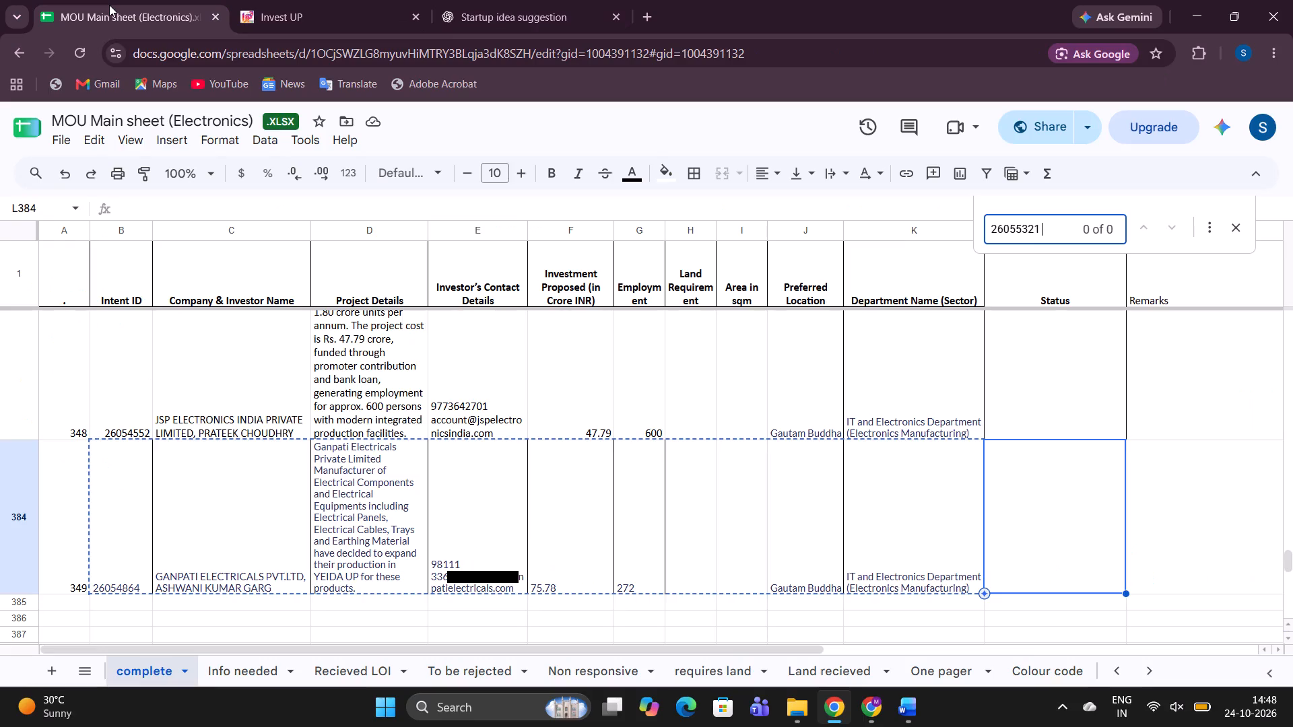
{"action": "left_click", "coordinate": [61, 602]}
{"action": "type", "text": "350"}
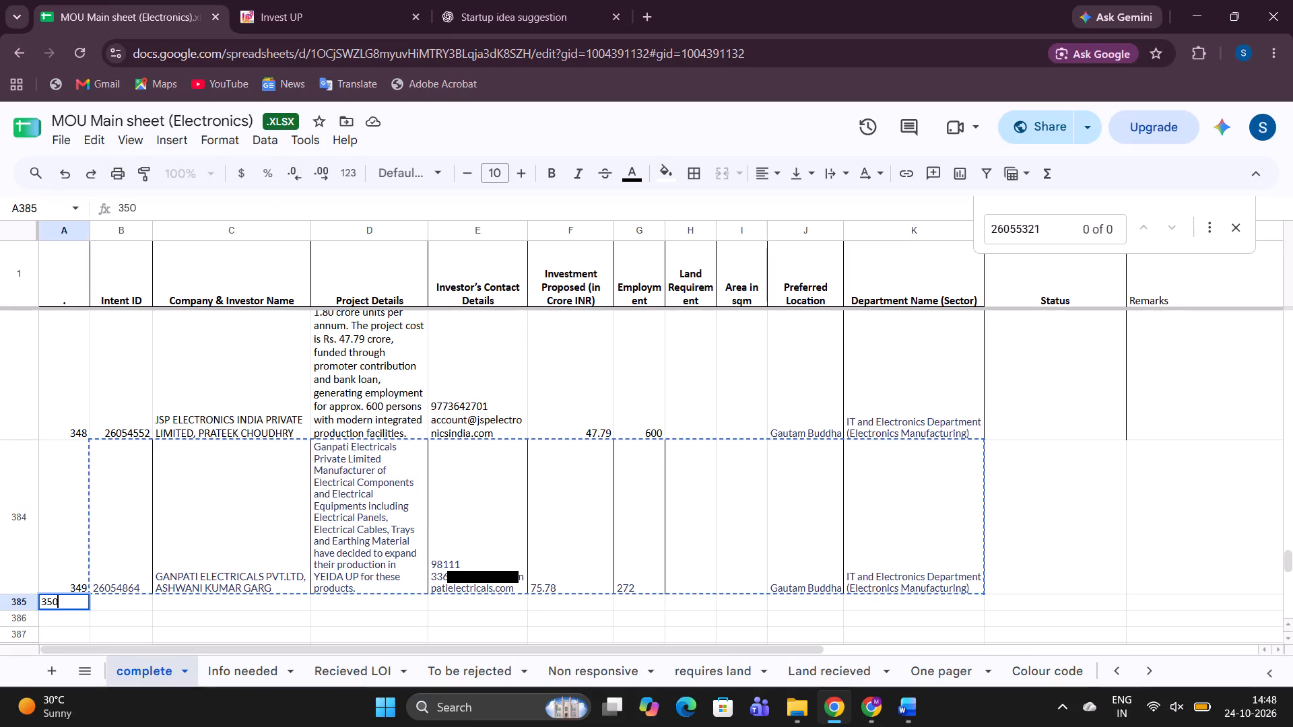
{"action": "key", "text": "Right"}
{"action": "key", "text": "ctrl+v"}
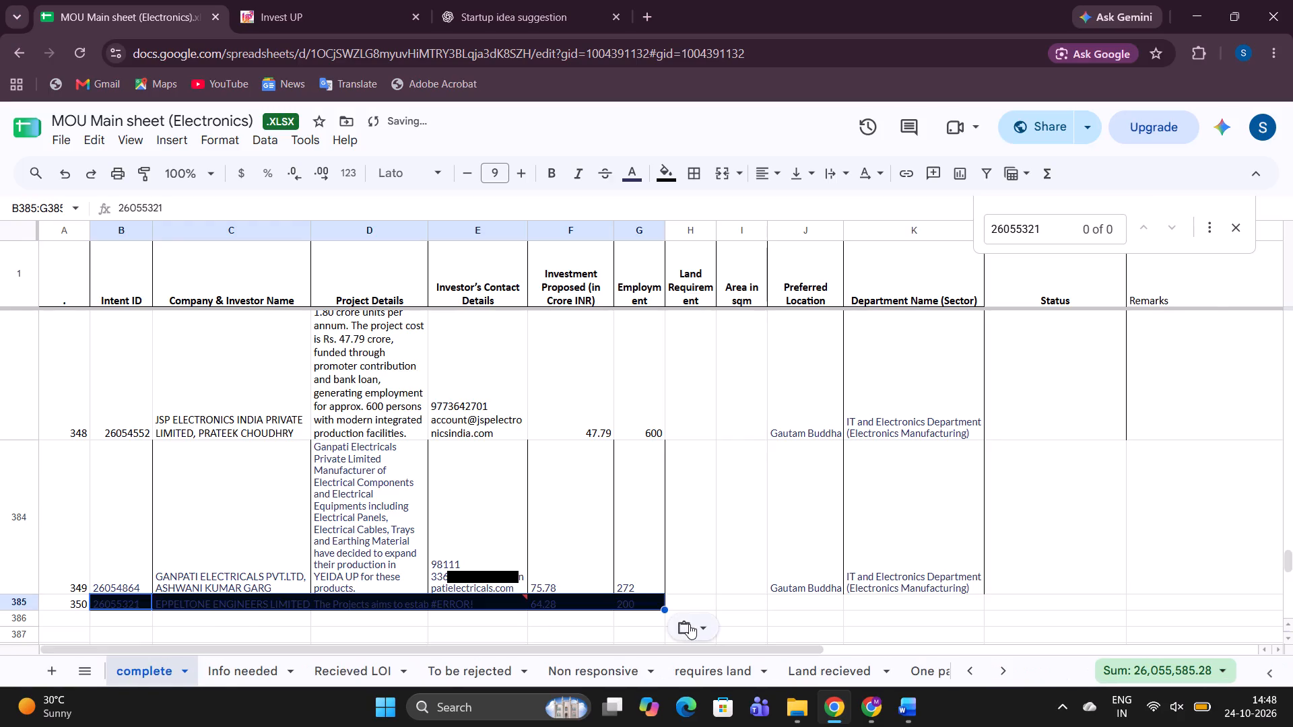
{"action": "left_click", "coordinate": [689, 624]}
{"action": "left_click", "coordinate": [716, 490]}
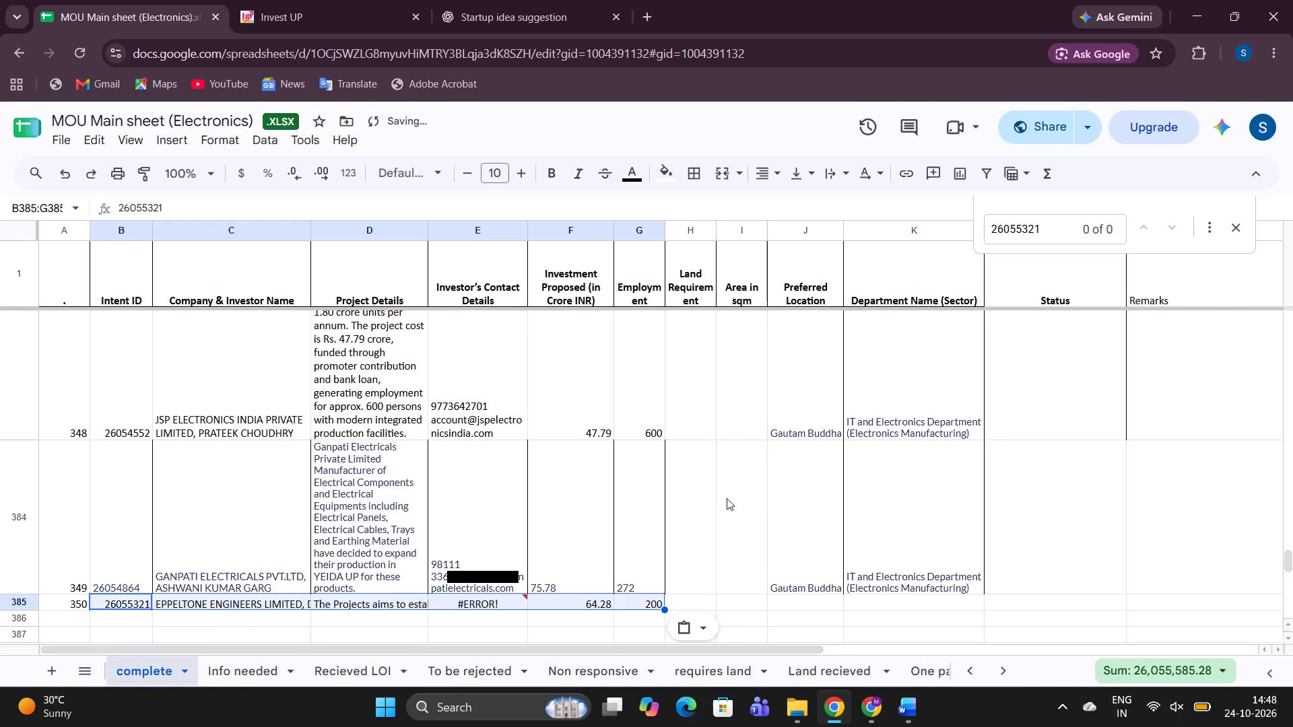
Wrap the text in the pasted Eppeltone cells B385 to G385.
{"action": "left_click", "coordinate": [704, 628]}
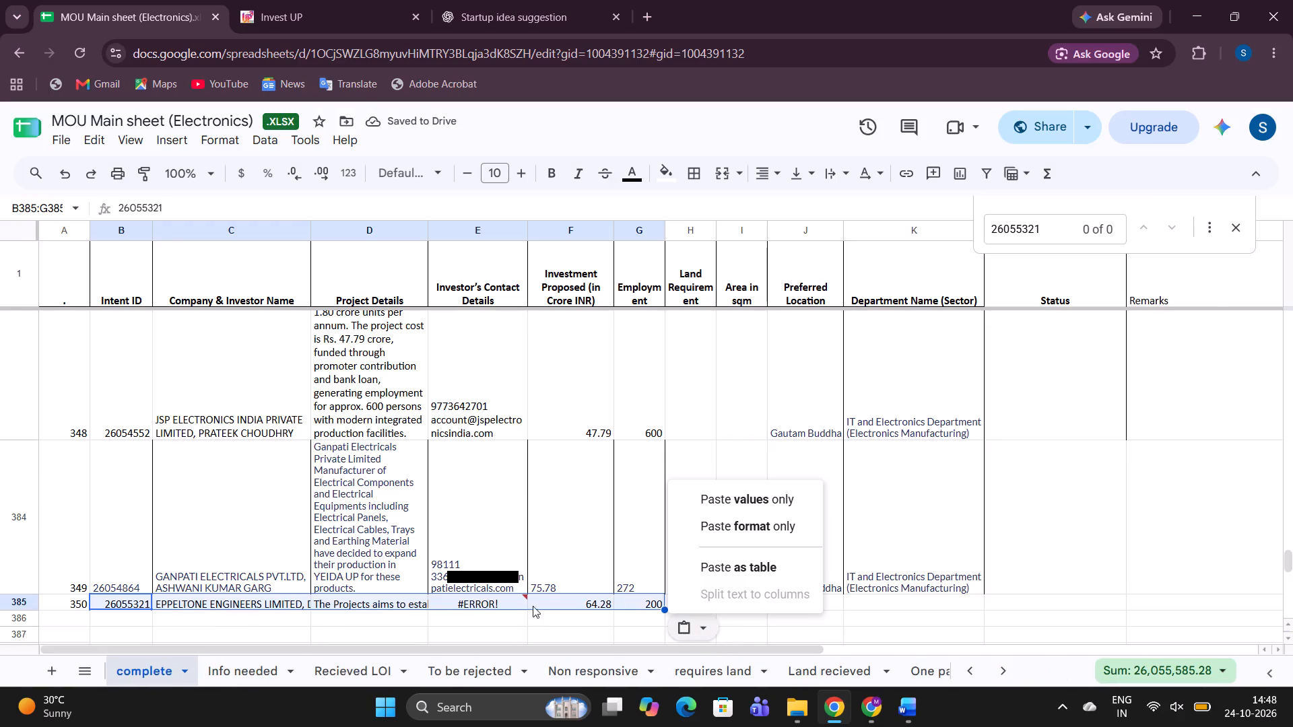
{"action": "left_click", "coordinate": [838, 173]}
{"action": "left_click", "coordinate": [860, 204]}
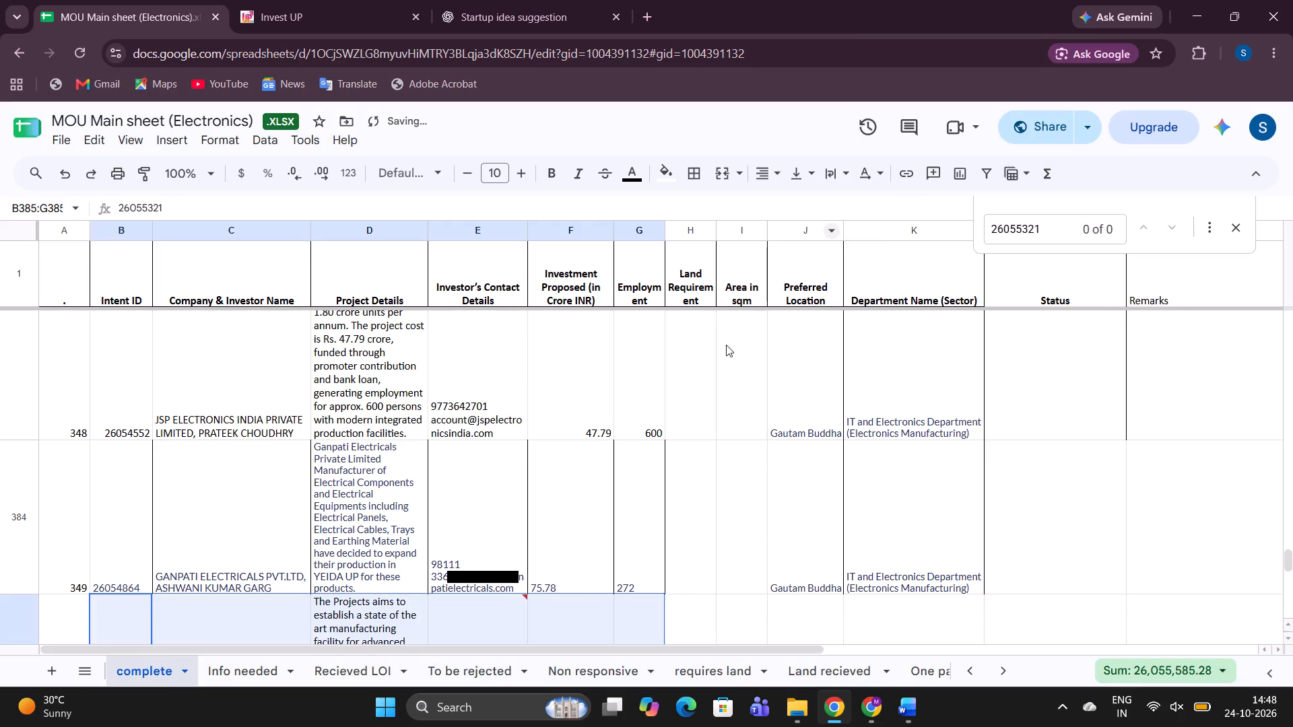
Correct Eppeltone's contact details in E385 by removing the leading equals sign and prefix characters and putting the e-mail on its own line.
{"action": "scroll", "coordinate": [625, 444], "scroll_direction": "down", "scroll_amount": 2}
{"action": "double_click", "coordinate": [469, 403]}
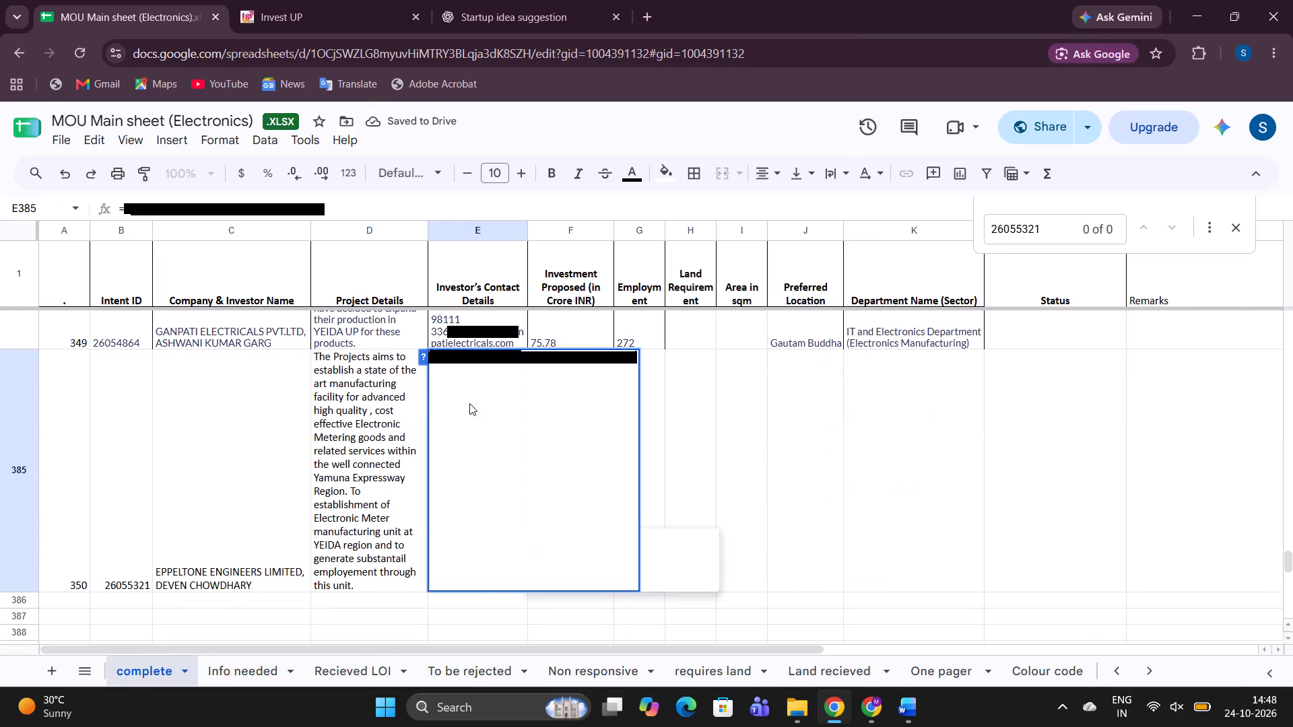
{"action": "left_click", "coordinate": [453, 360]}
{"action": "key", "text": "BackSpace"}
{"action": "key", "text": "BackSpace"}
{"action": "key", "text": "BackSpace"}
{"action": "key", "text": "BackSpace"}
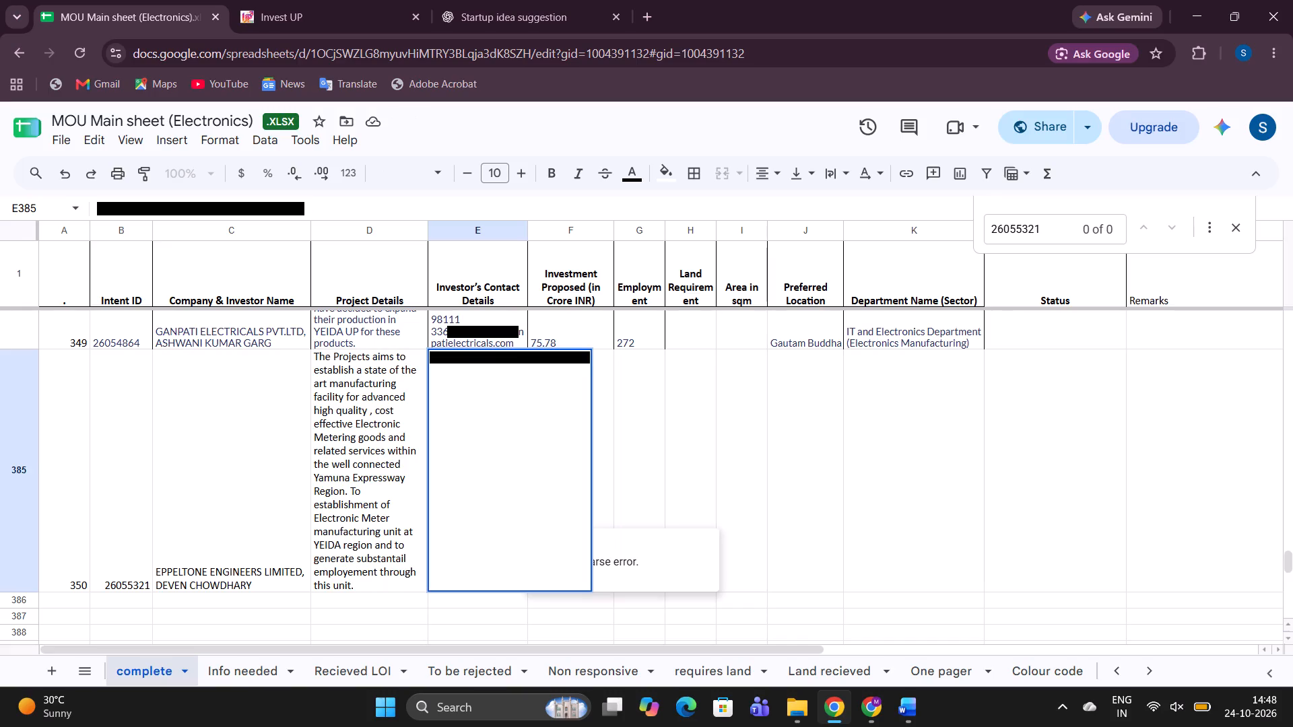
{"action": "left_click", "coordinate": [486, 356]}
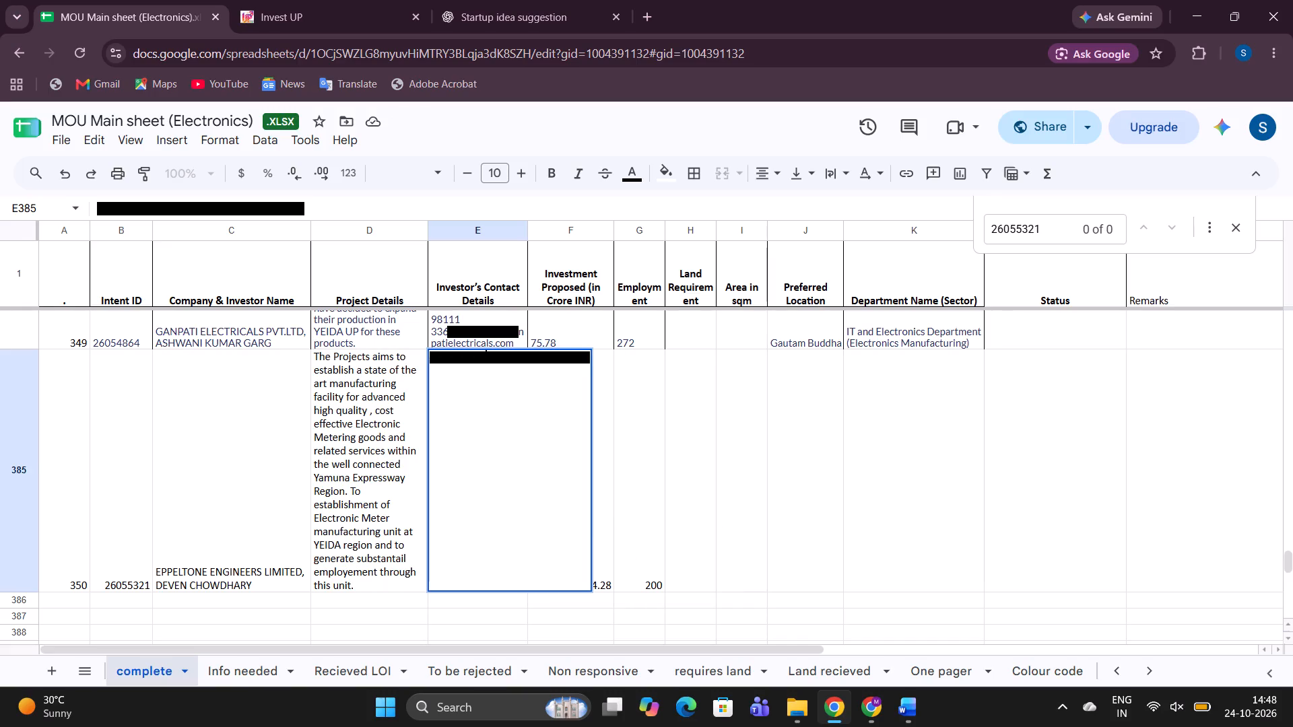
{"action": "key", "text": "alt+Return"}
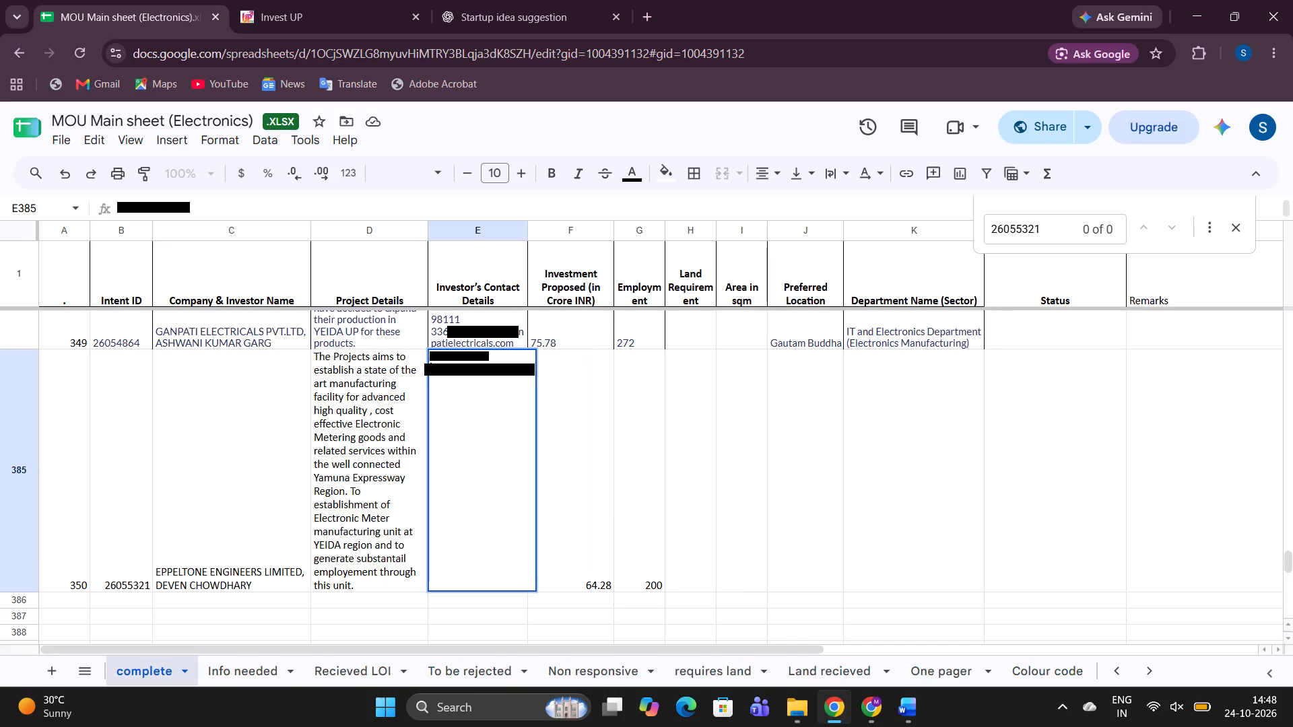
{"action": "left_click", "coordinate": [809, 440]}
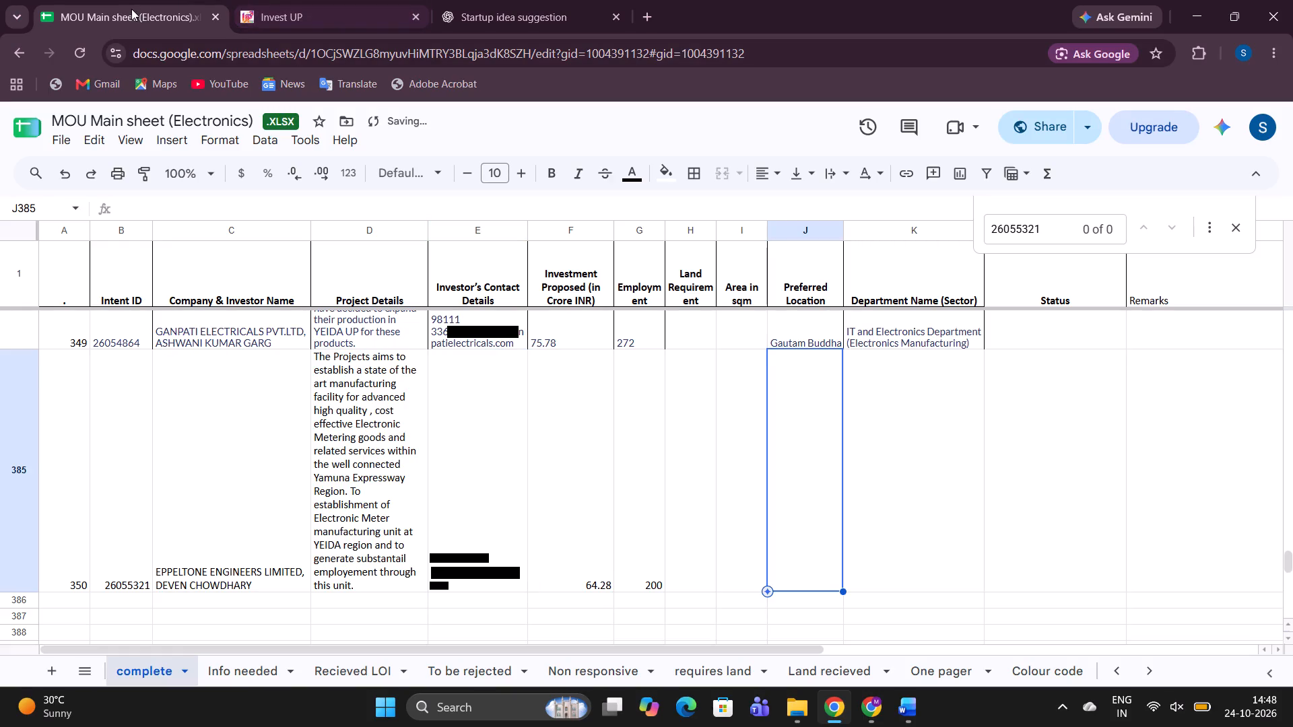
Copy Eppeltone's Gautam Buddha Nagar location and IT and Electronics department from the Invest UP portal into J385 and K385 as values only.
{"action": "left_click", "coordinate": [131, 9]}
{"action": "left_click", "coordinate": [259, 22]}
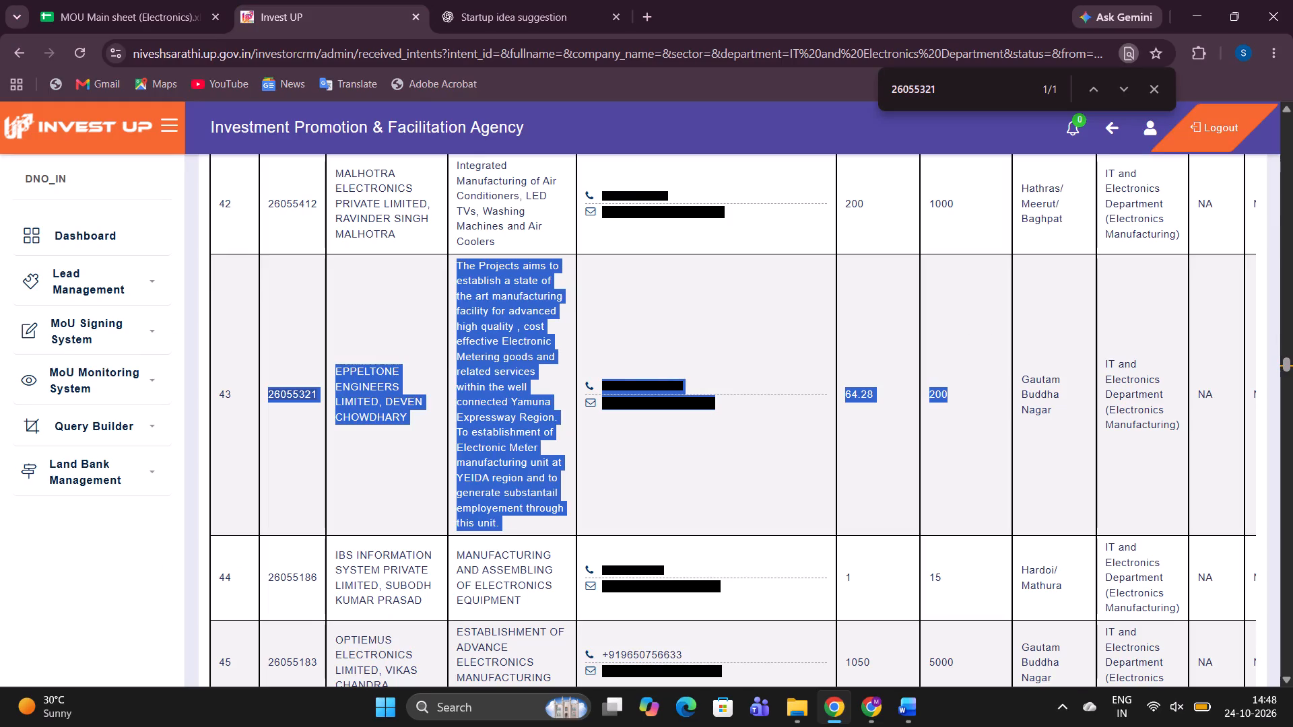
{"action": "left_click_drag", "start_coordinate": [1022, 379], "coordinate": [1196, 421]}
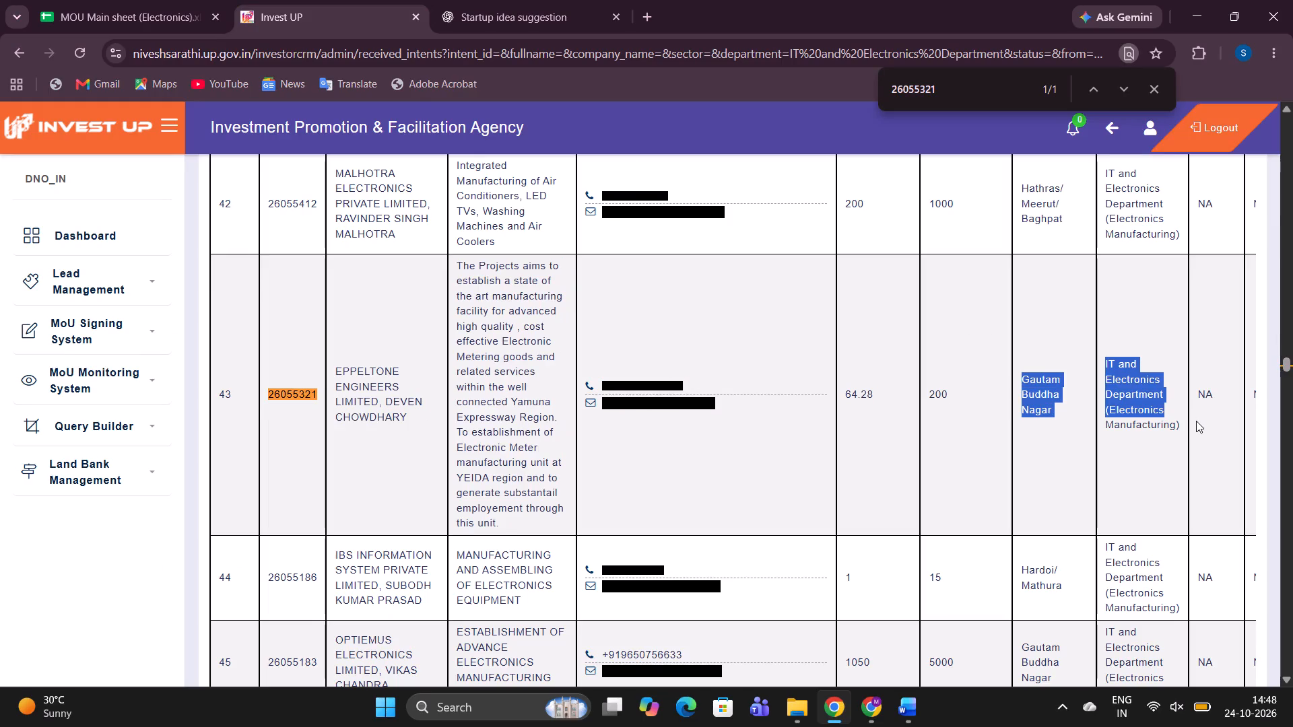
{"action": "key", "text": "ctrl+c"}
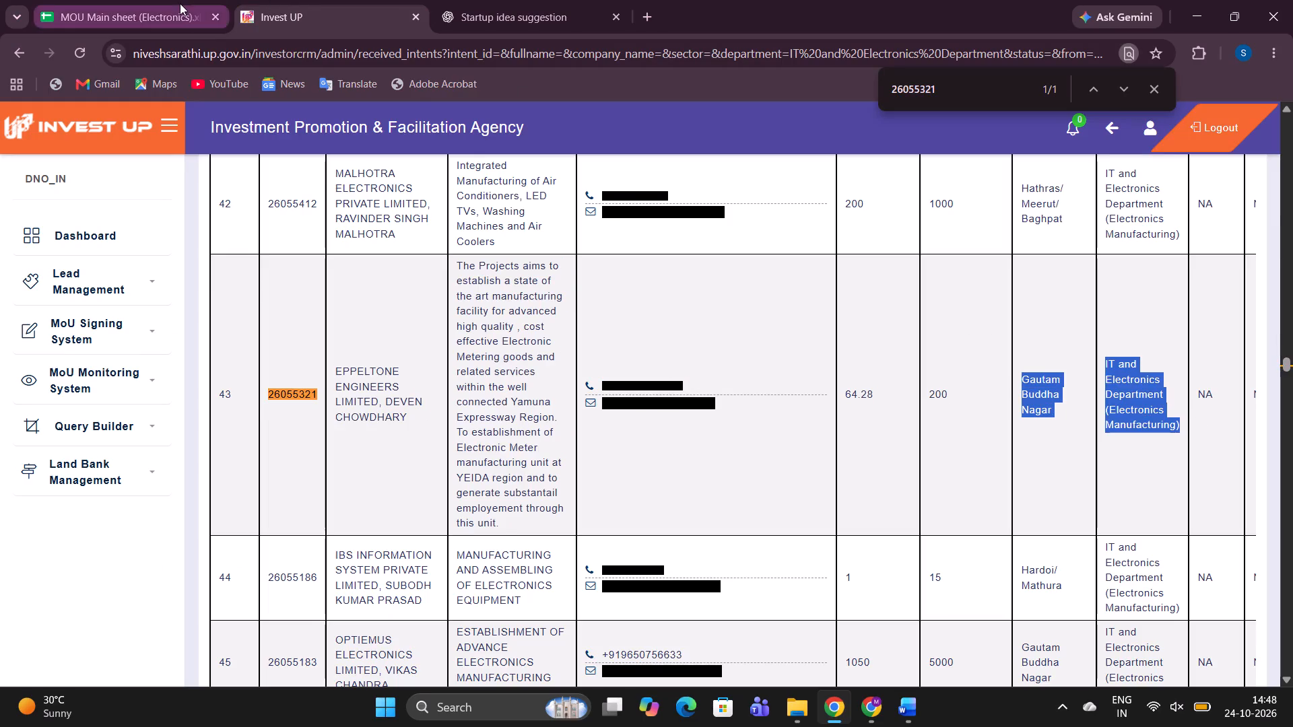
{"action": "left_click", "coordinate": [180, 3]}
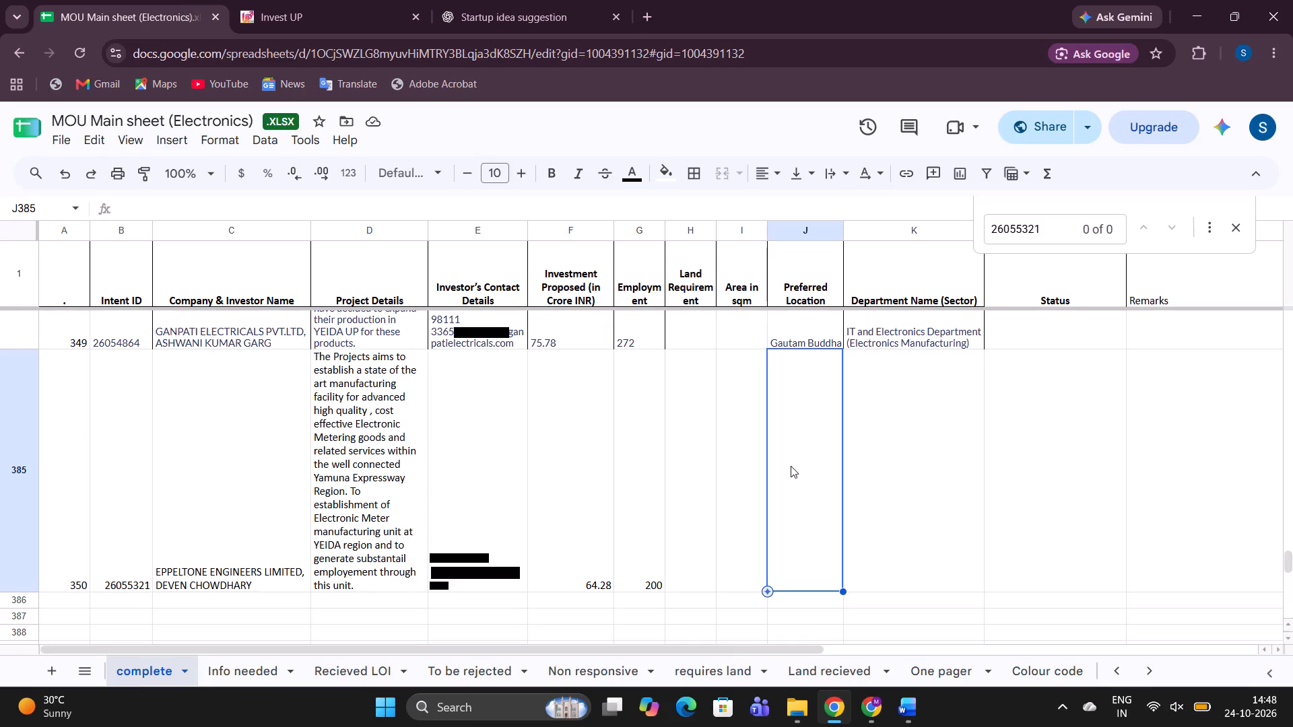
{"action": "key", "text": "ctrl+v"}
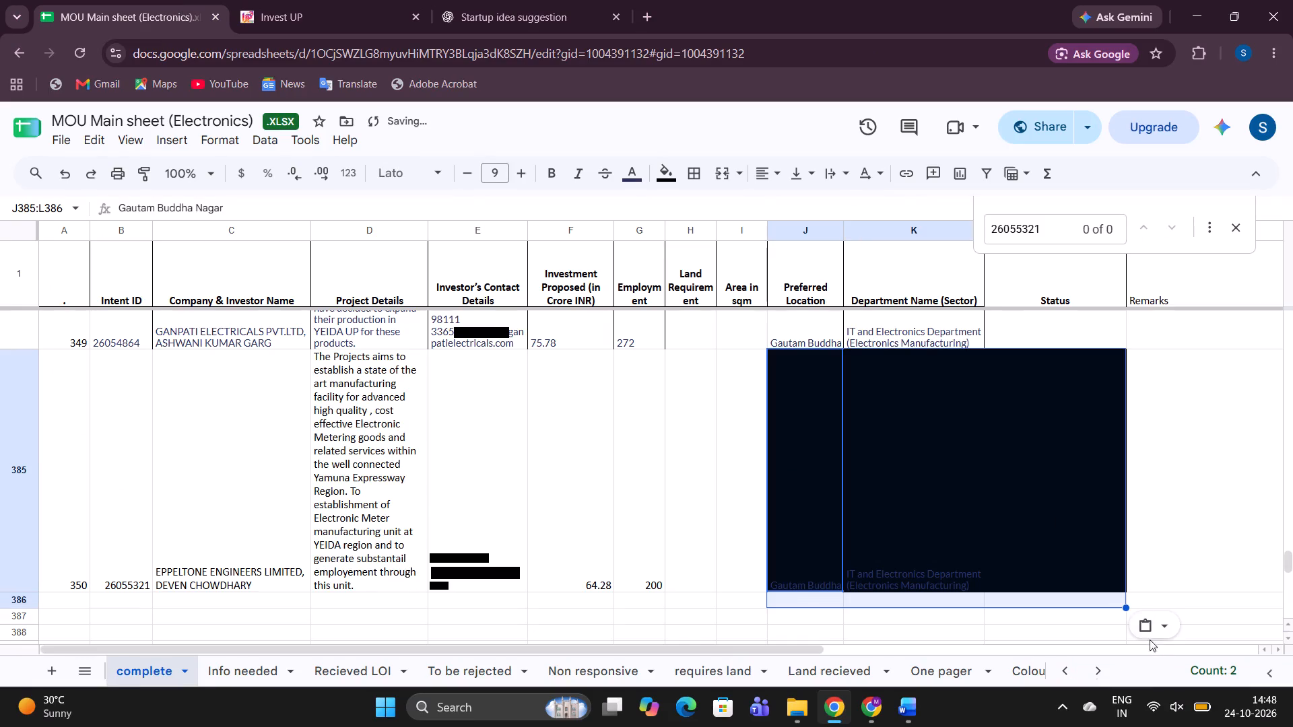
{"action": "left_click", "coordinate": [1150, 631]}
{"action": "left_click", "coordinate": [1172, 490]}
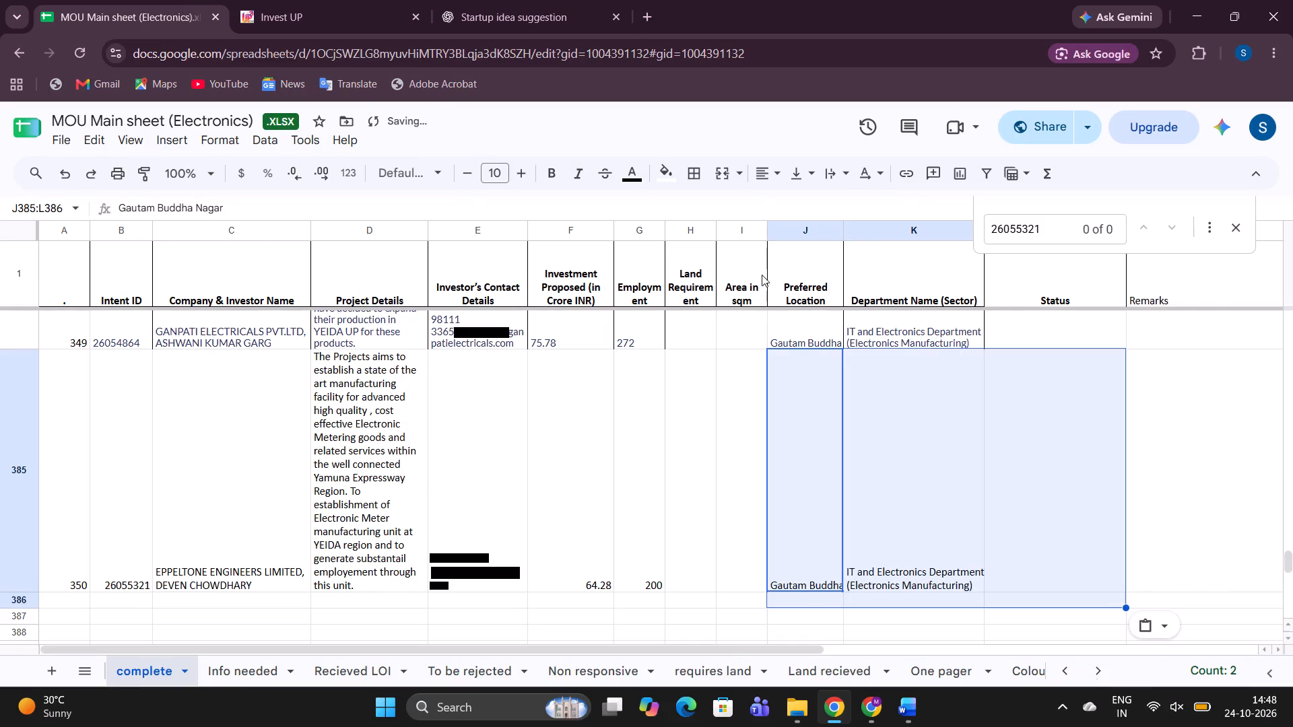
Wrap the text in the pasted location and department cells of the Eppeltone row.
{"action": "left_click", "coordinate": [823, 168]}
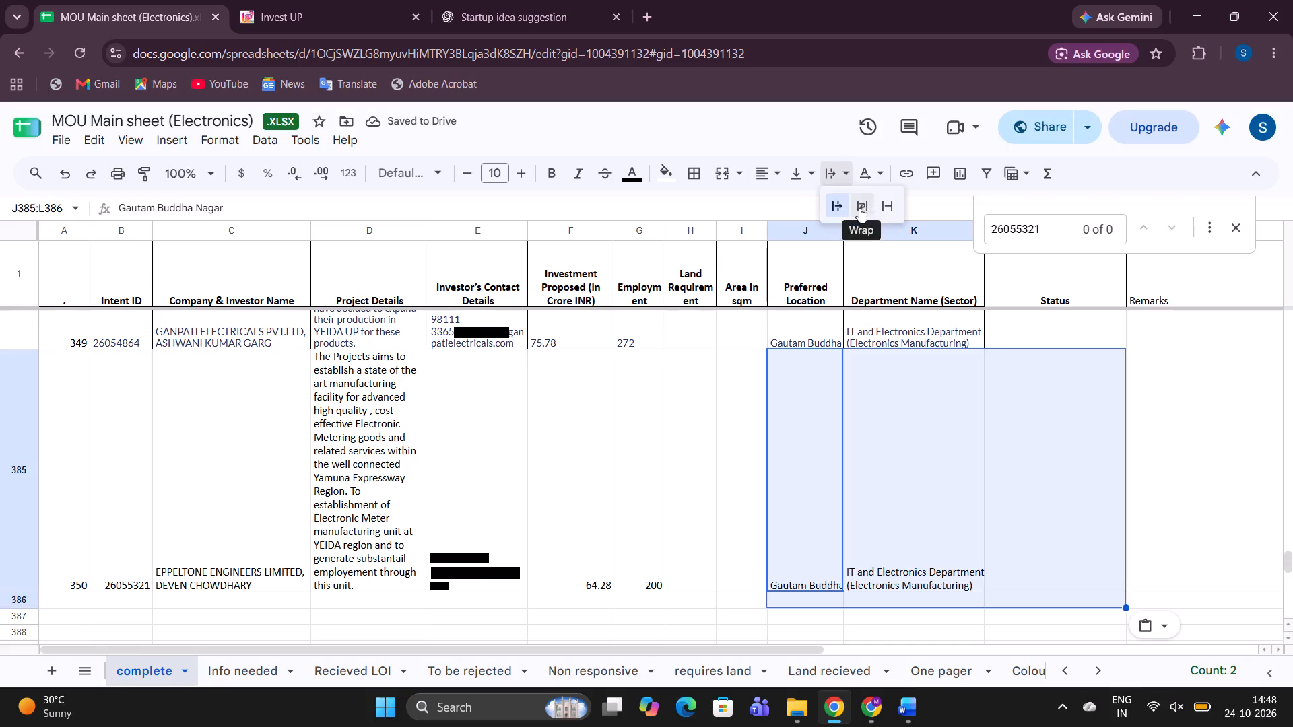
{"action": "left_click", "coordinate": [859, 208]}
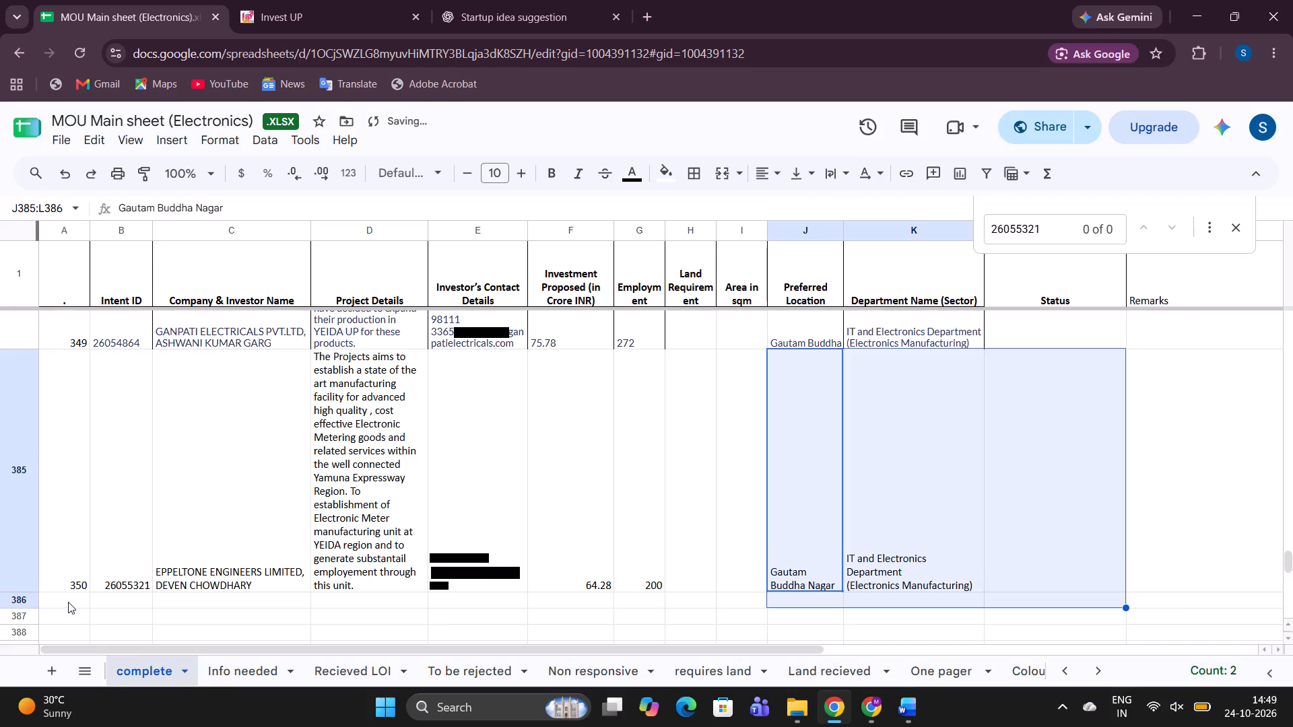
Enter serial number 351 in column A of the row below the Eppeltone record.
{"action": "left_click", "coordinate": [69, 602]}
{"action": "type", "text": "351"}
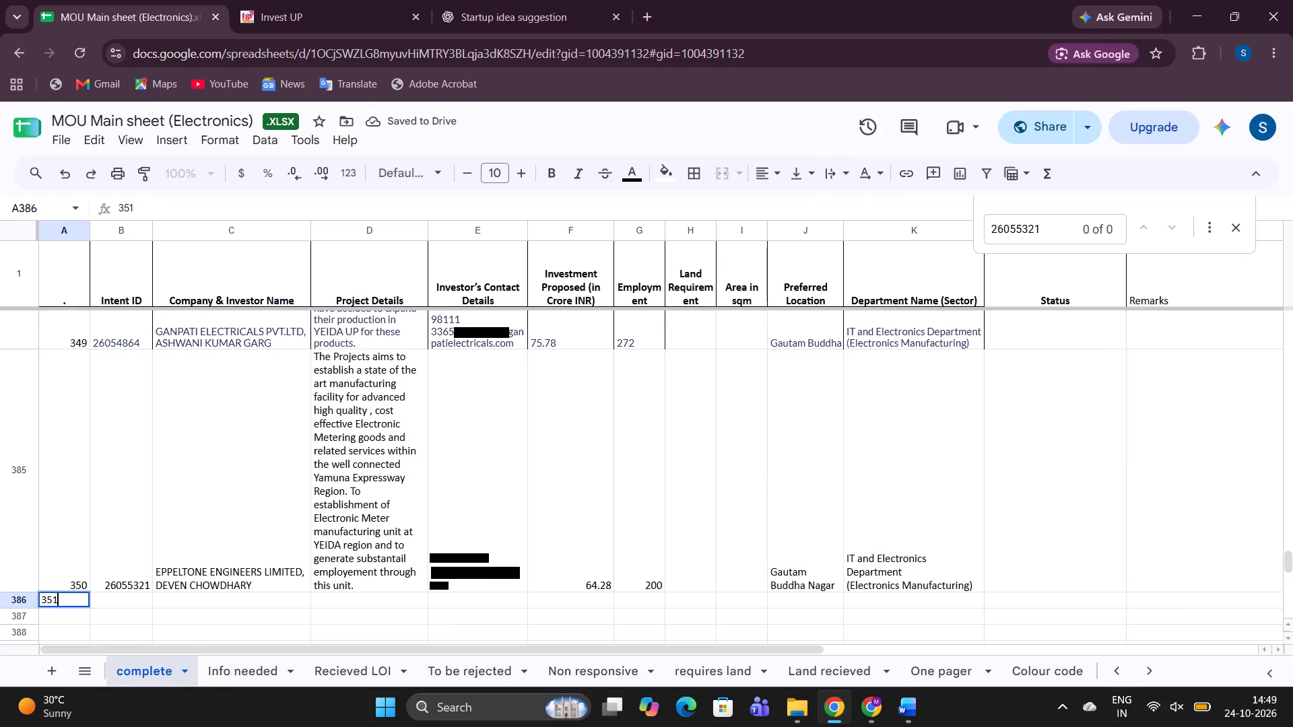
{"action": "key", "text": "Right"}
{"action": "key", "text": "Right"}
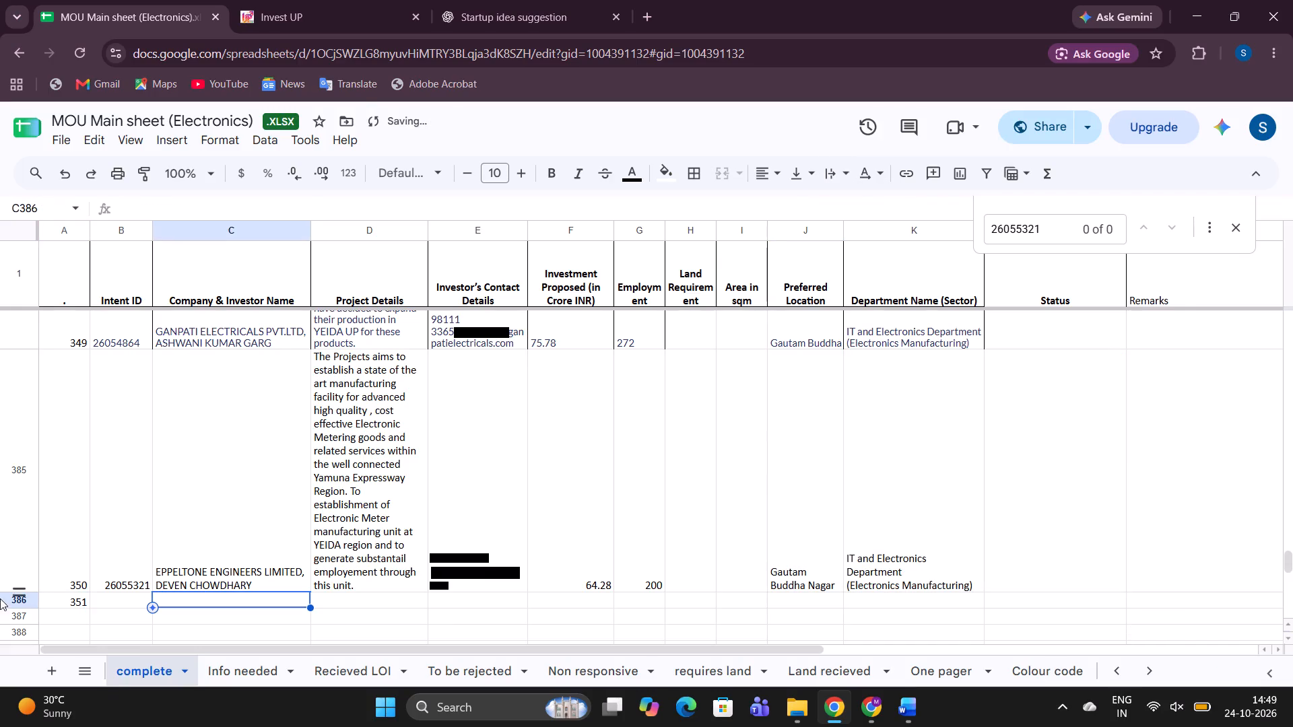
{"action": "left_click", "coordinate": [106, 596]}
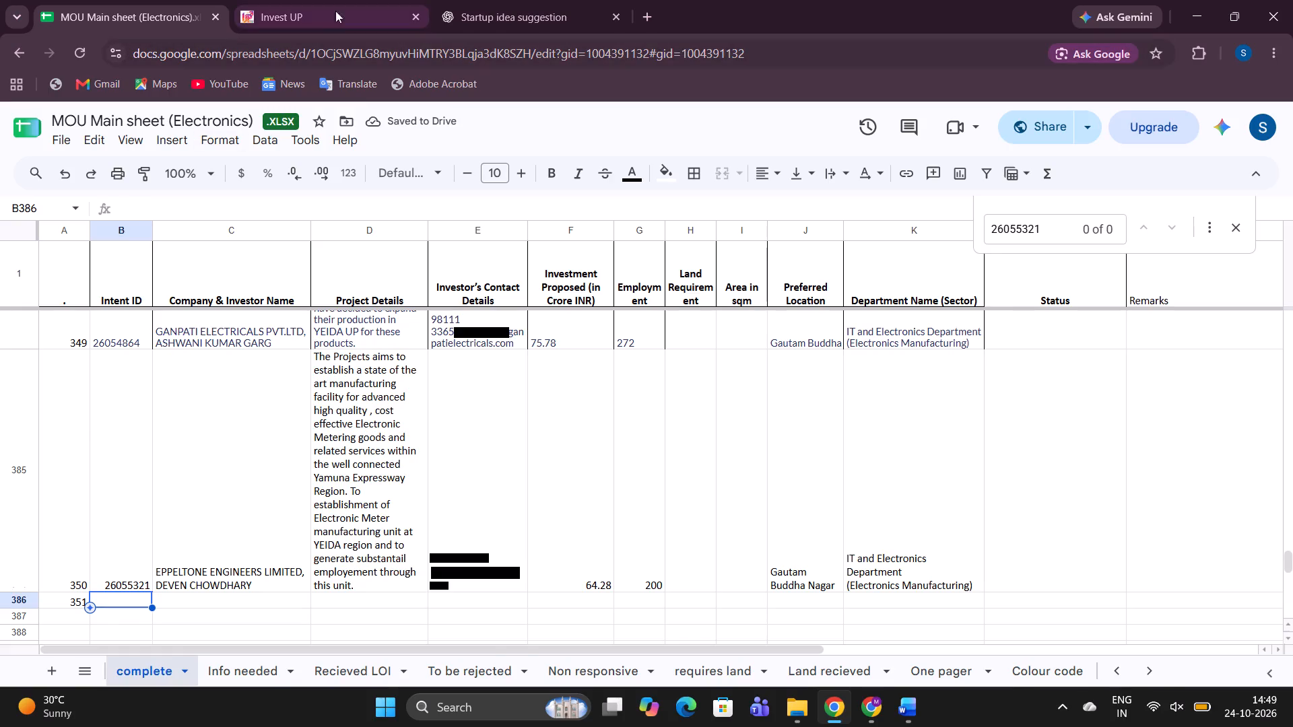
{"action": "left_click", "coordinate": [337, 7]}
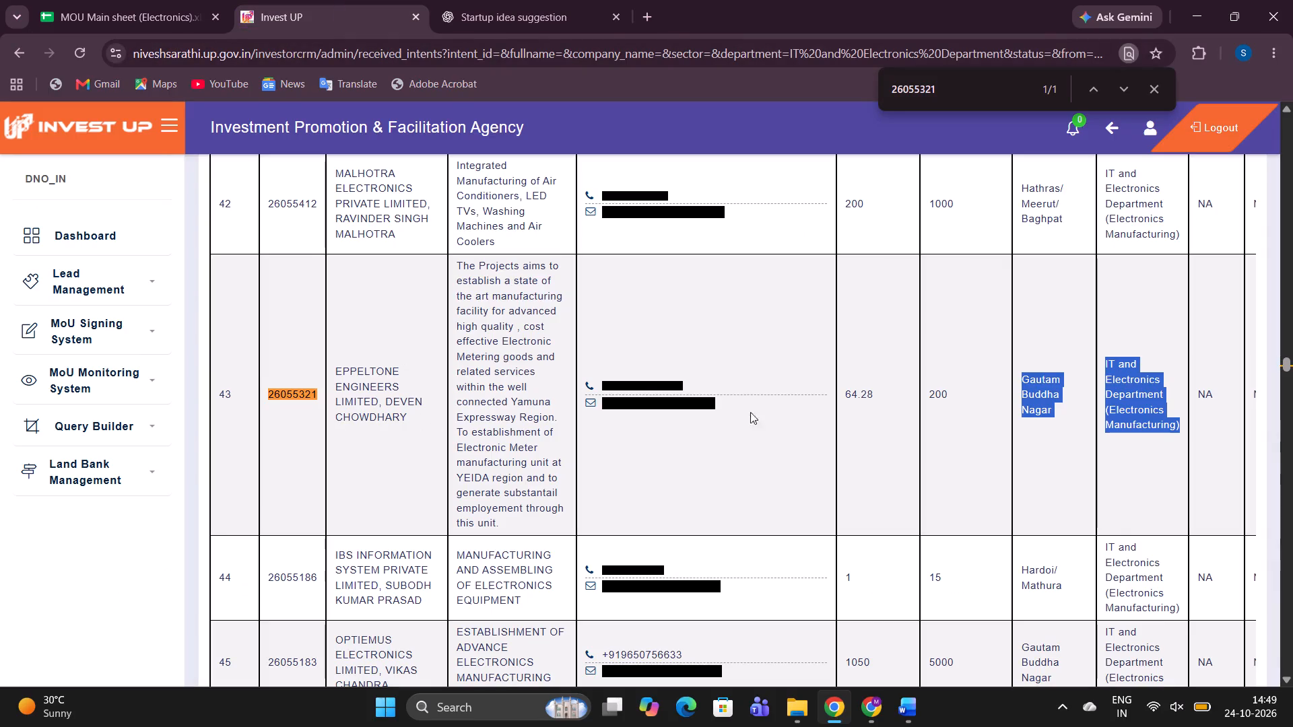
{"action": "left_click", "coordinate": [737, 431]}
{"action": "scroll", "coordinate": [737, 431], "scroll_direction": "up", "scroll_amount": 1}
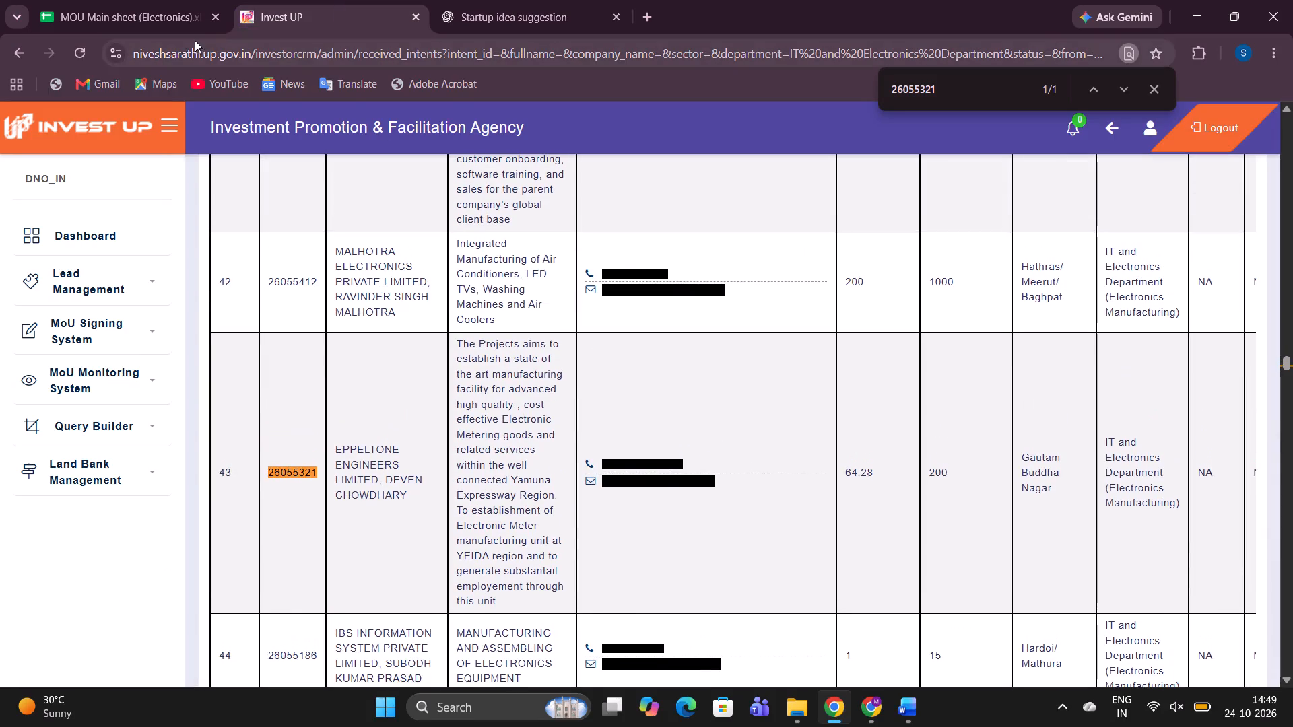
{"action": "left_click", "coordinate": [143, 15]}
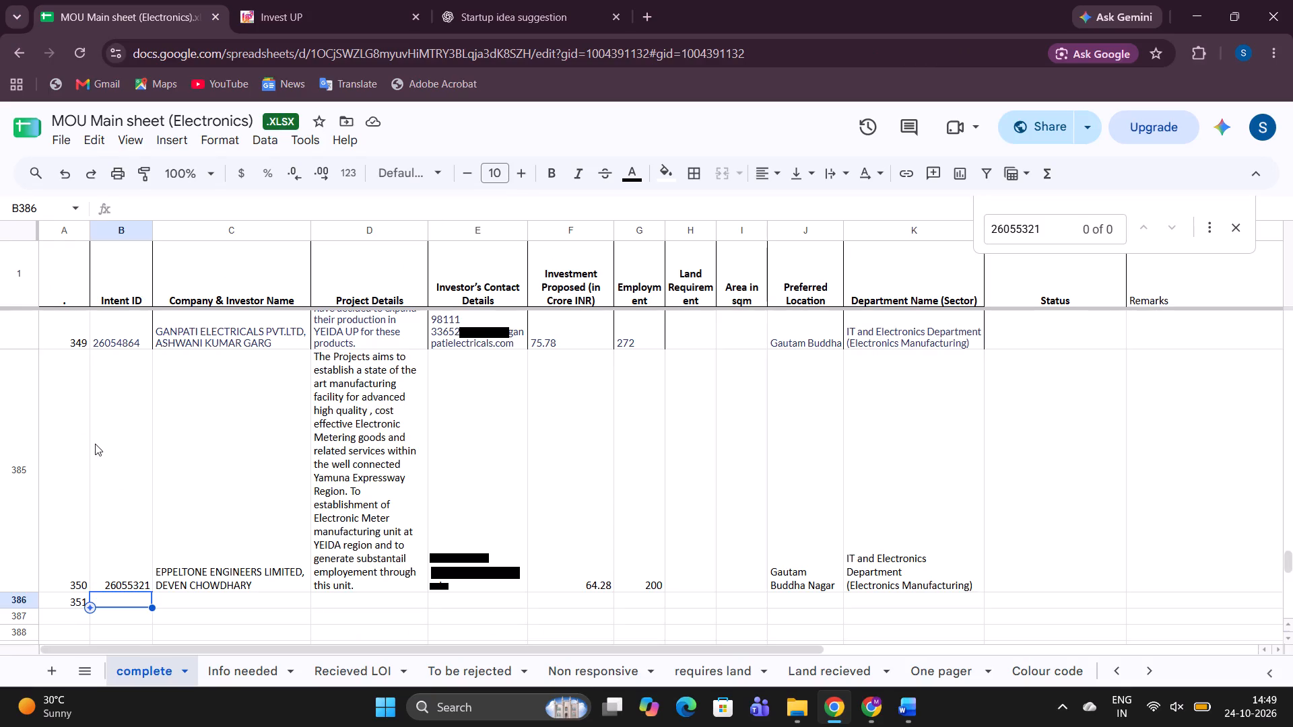
Copy Eppeltone's record B385:K385 from the complete sheet to B10 of the One pager sheet and mark it yes in column N.
{"action": "left_click_drag", "start_coordinate": [117, 434], "coordinate": [834, 450]}
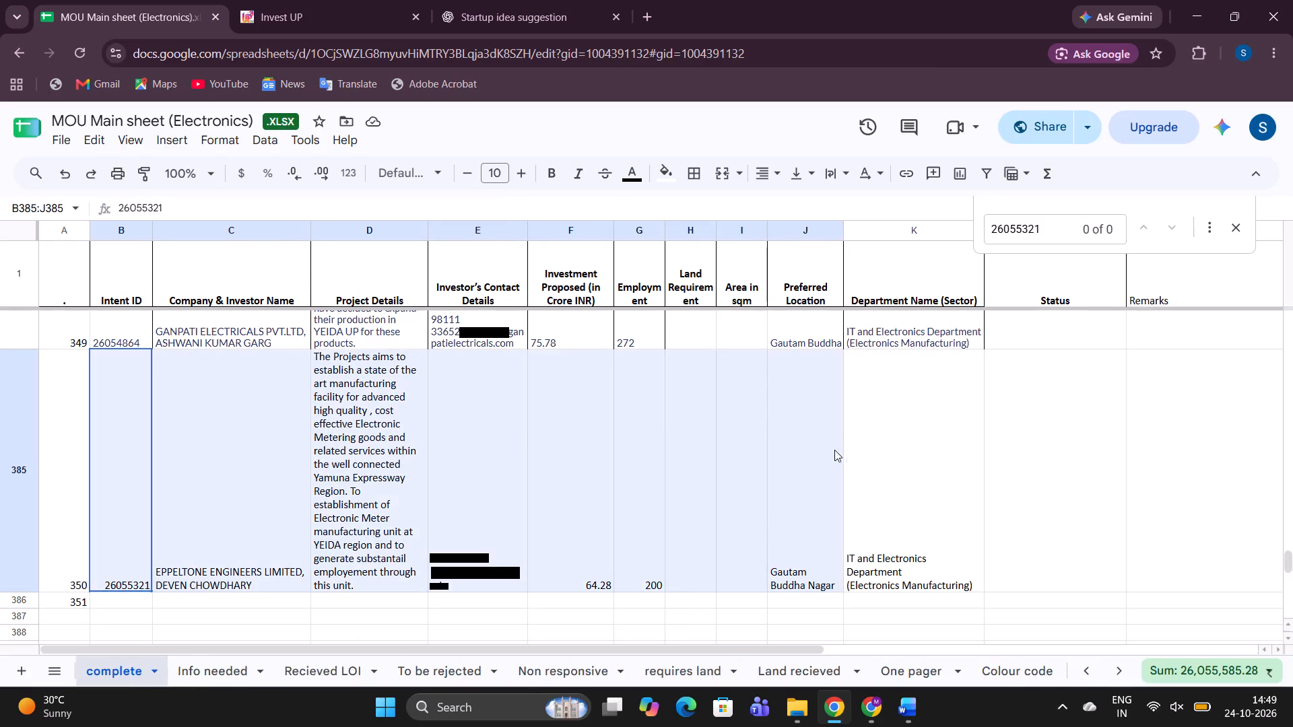
{"action": "left_click_drag", "start_coordinate": [834, 450], "coordinate": [848, 458]}
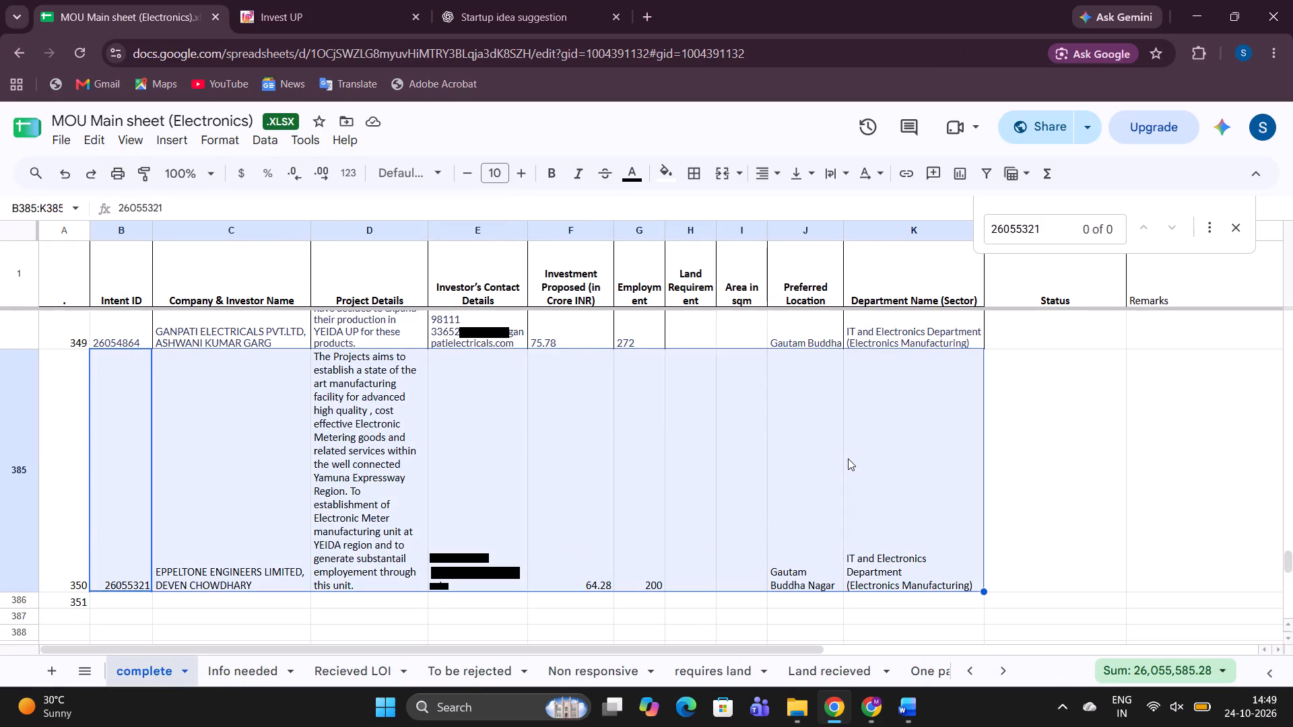
{"action": "key", "text": "ctrl+c"}
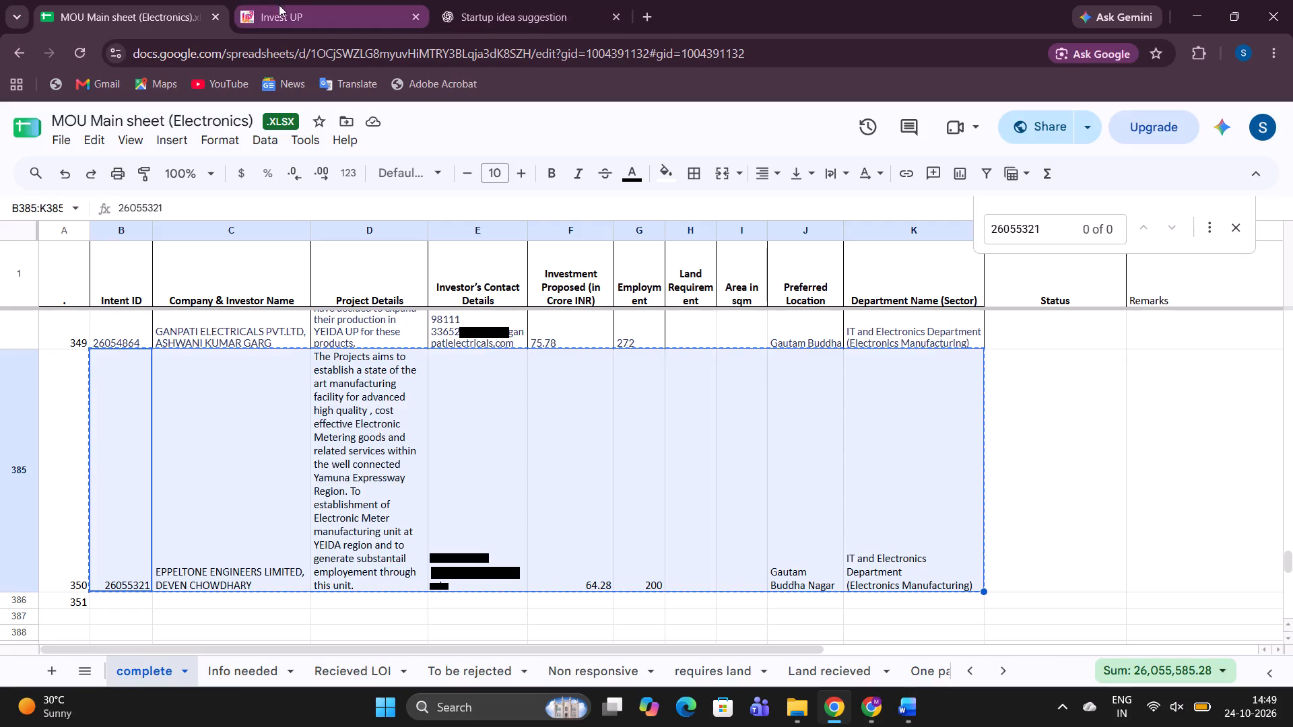
{"action": "left_click", "coordinate": [923, 672]}
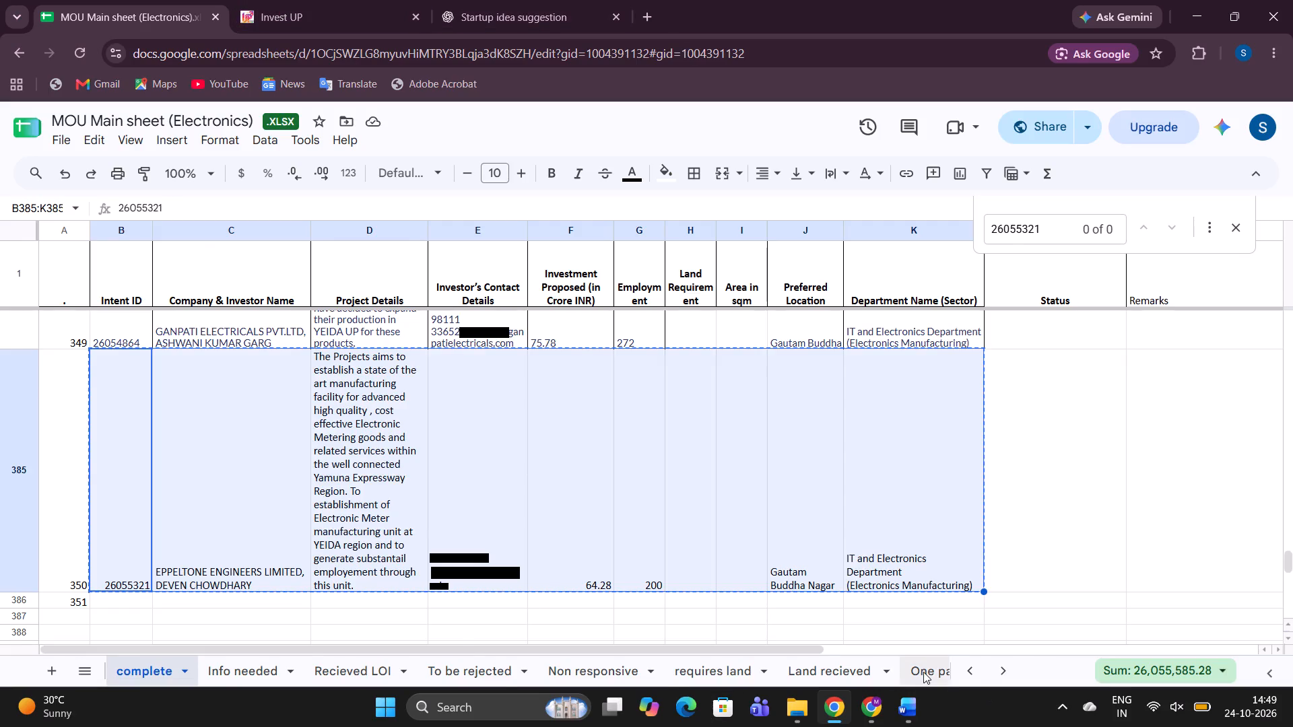
{"action": "key", "text": "ctrl+v"}
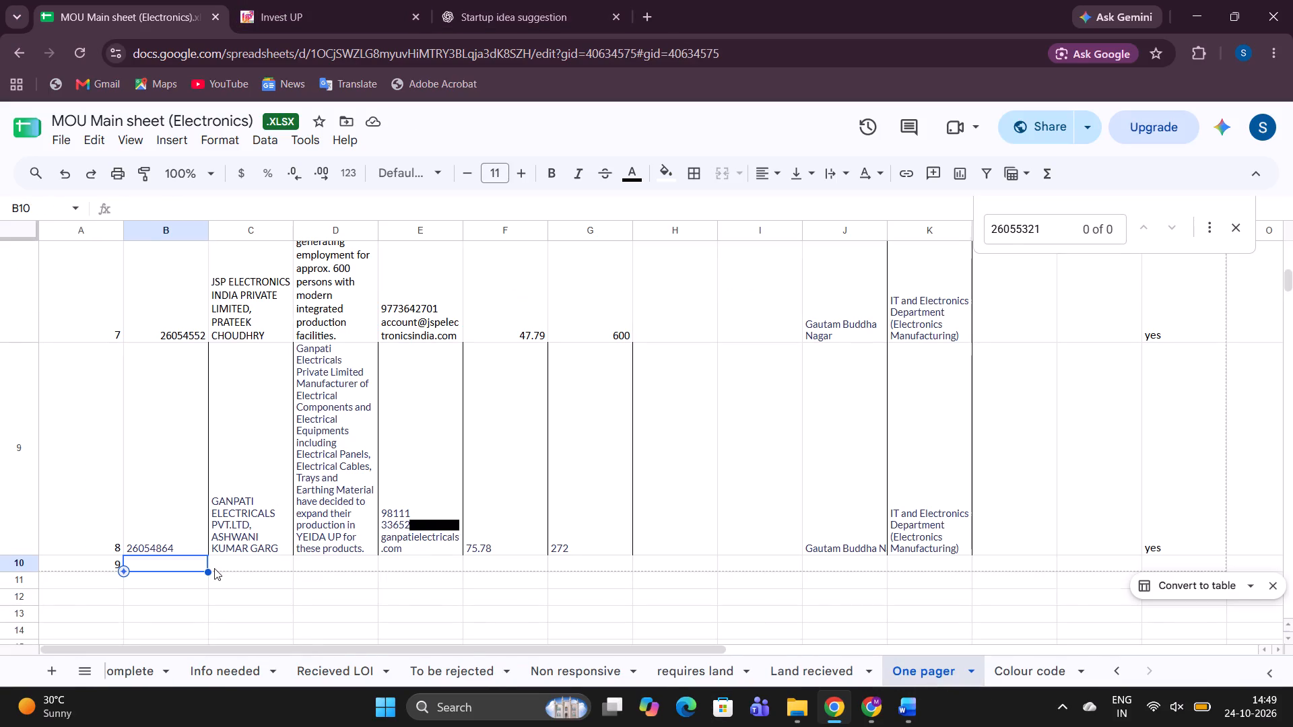
{"action": "left_click", "coordinate": [1192, 608]}
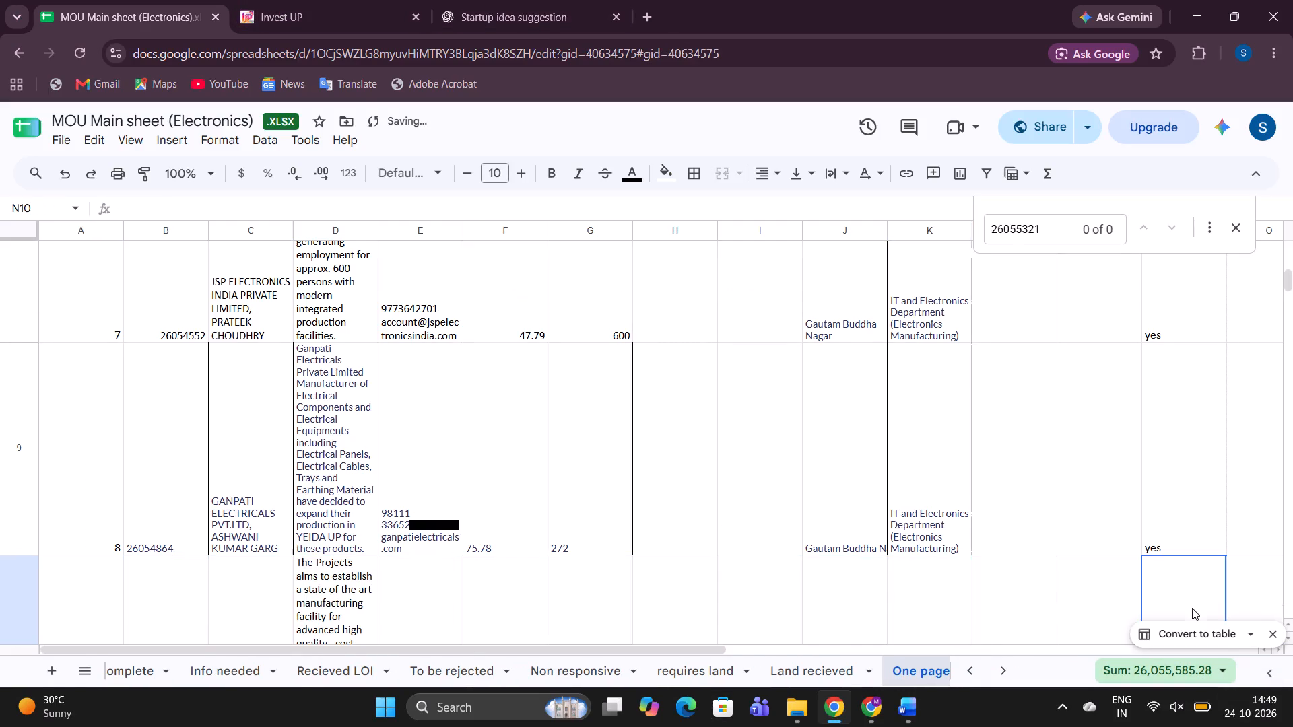
{"action": "type", "text": "yes"}
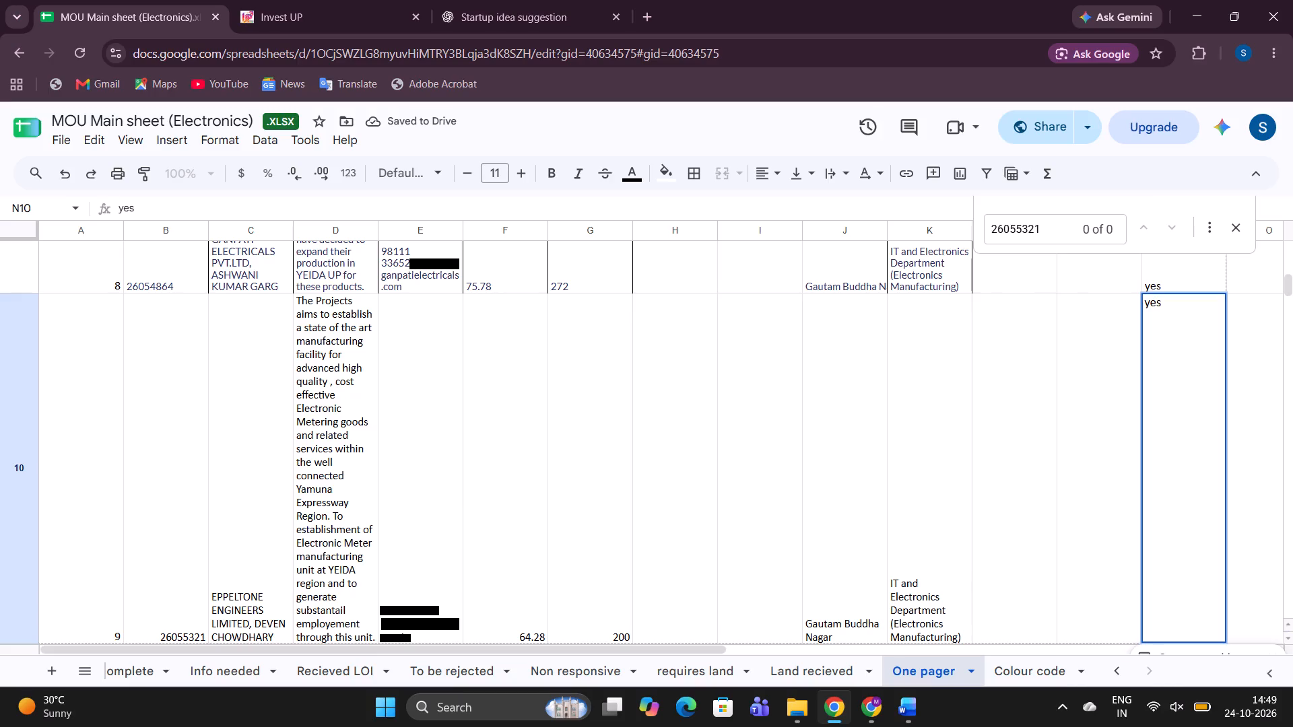
Enter serial number 10 in A11, below the Eppeltone row of the One pager sheet.
{"action": "scroll", "coordinate": [386, 539], "scroll_direction": "down", "scroll_amount": 2}
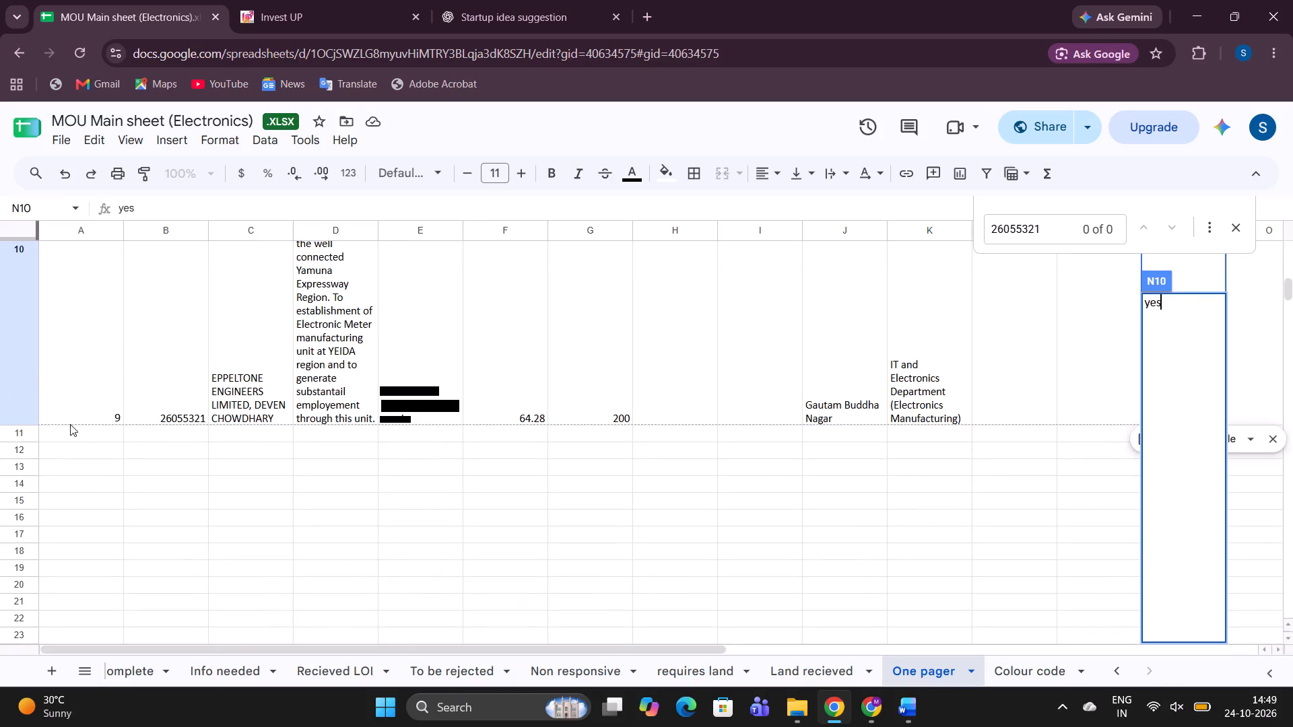
{"action": "left_click", "coordinate": [75, 441]}
{"action": "type", "text": "10"}
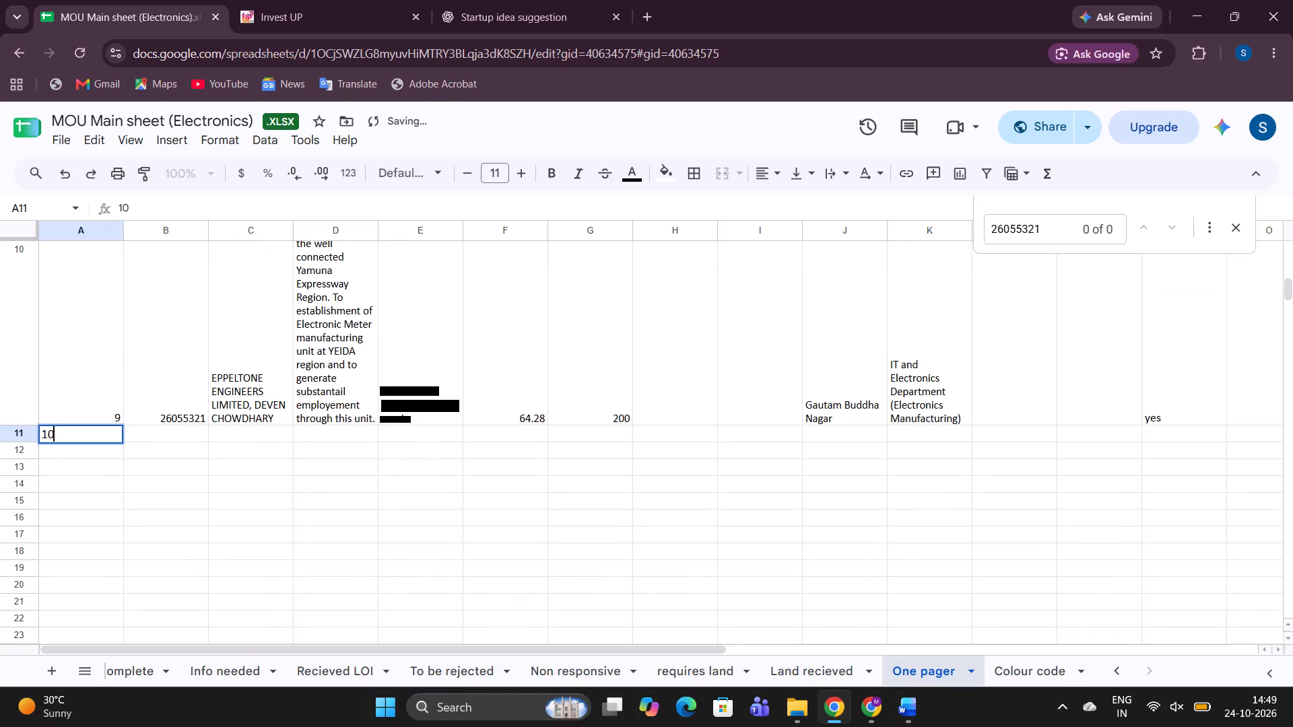
{"action": "key", "text": "Right"}
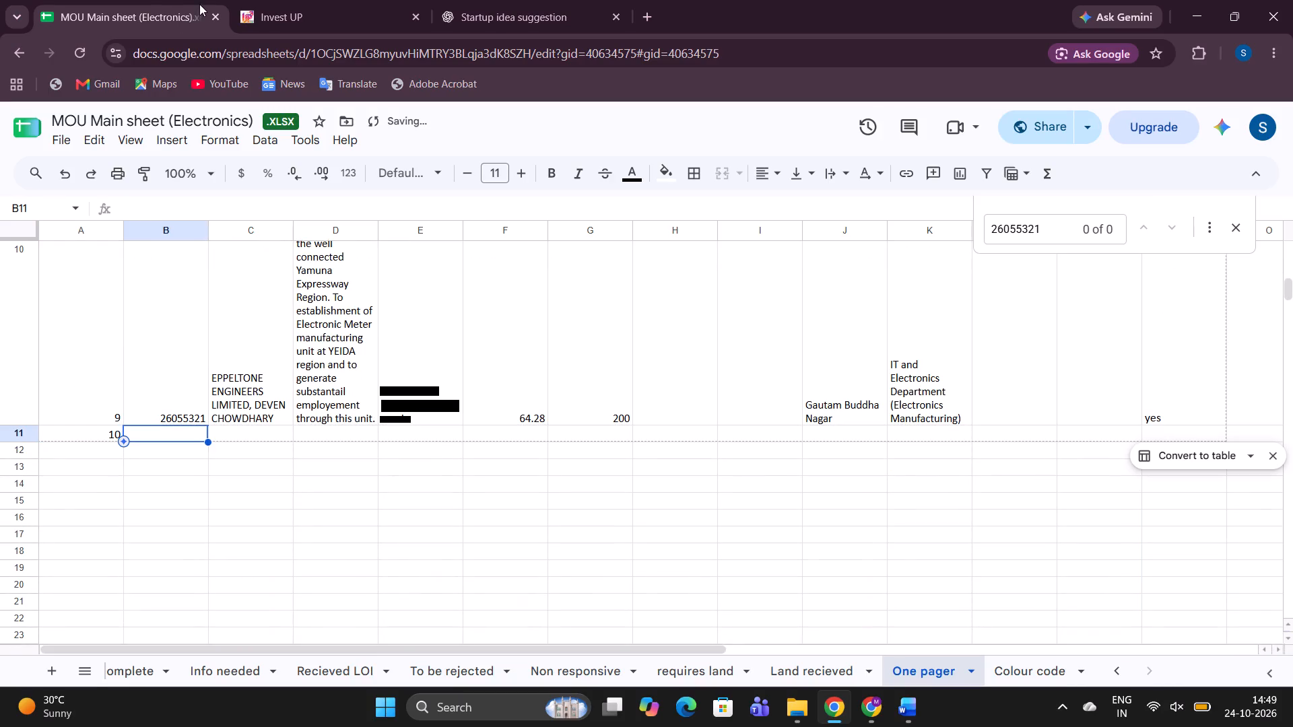
Close the finished Eppeltone Engineers one pager document in Word.
{"action": "left_click", "coordinate": [324, 10]}
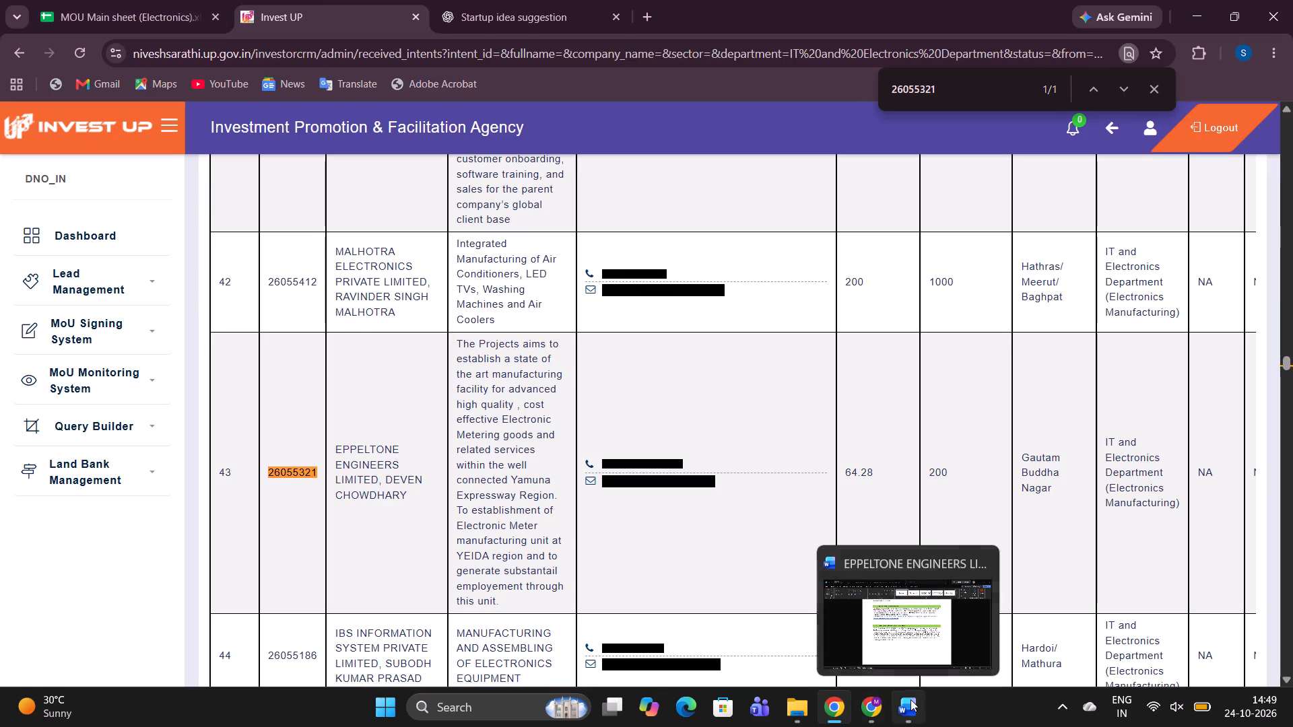
{"action": "left_click", "coordinate": [985, 565]}
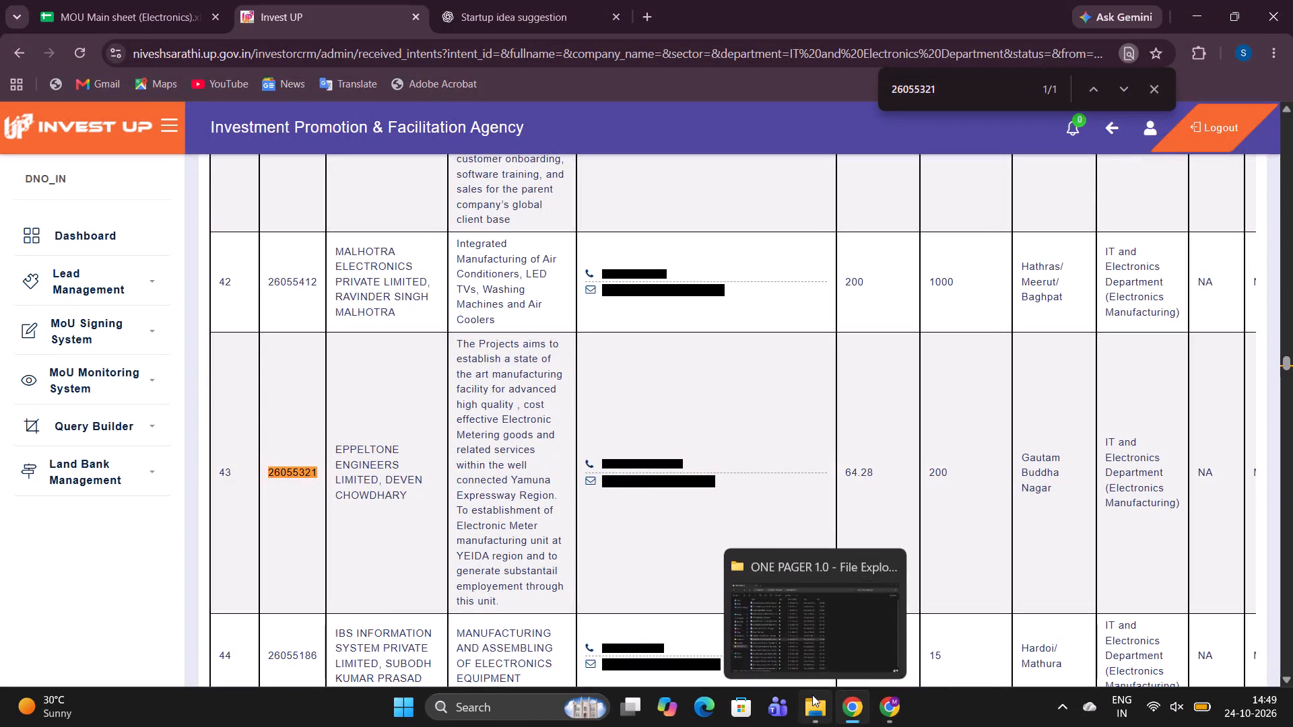
Open the Dhanashree Electronics Ltd one pager from the ONE PAGER 1.0 folder and copy its Intent ID 26054241.
{"action": "left_click", "coordinate": [812, 695]}
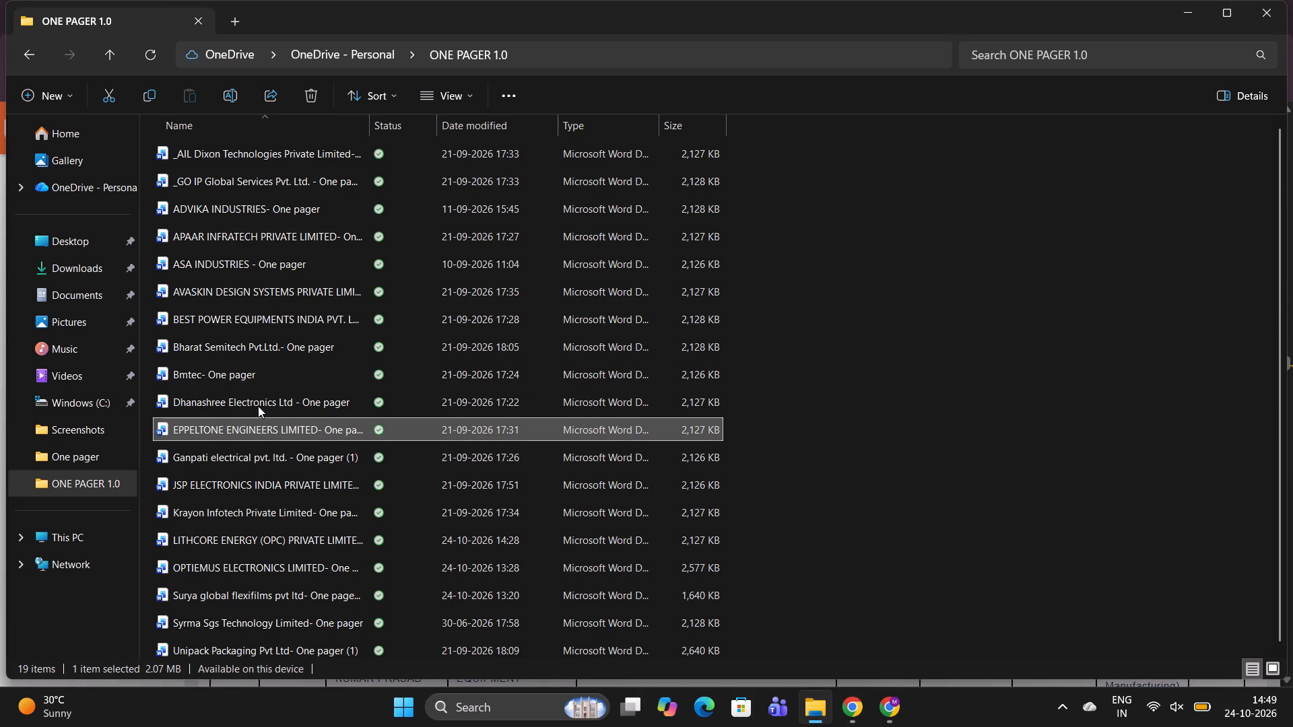
{"action": "double_click", "coordinate": [258, 406]}
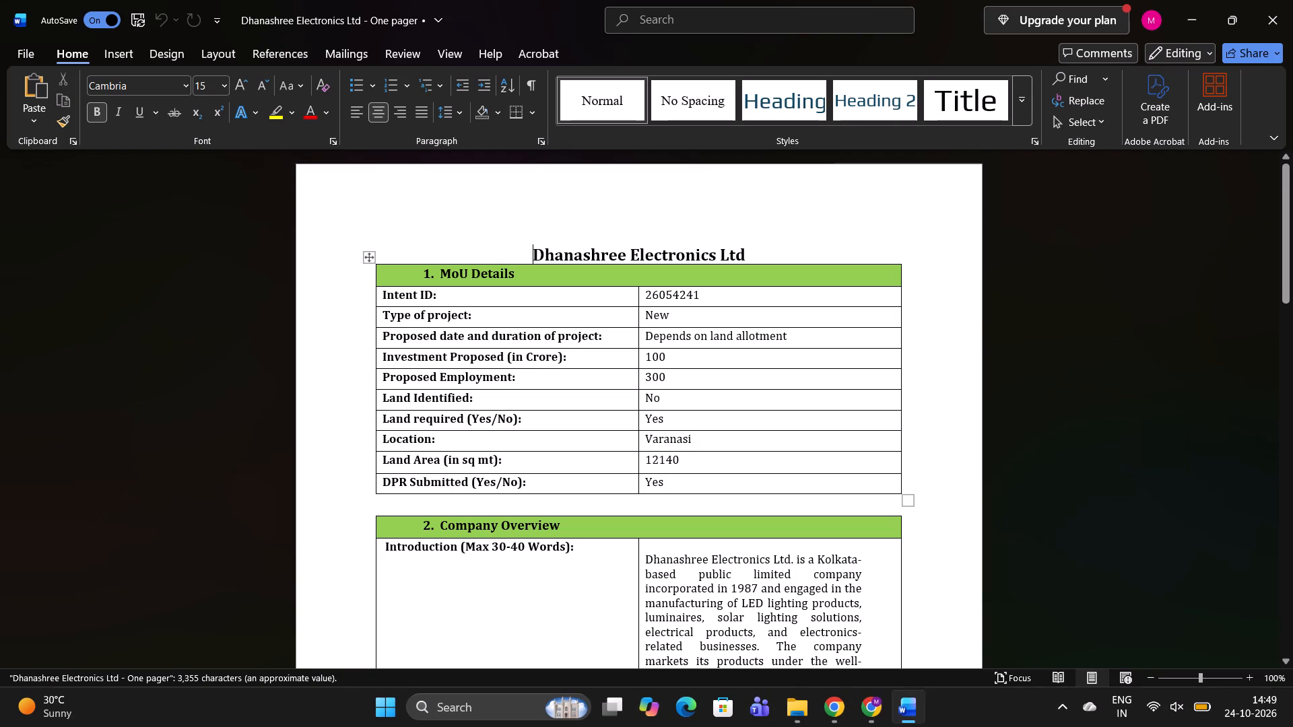
{"action": "left_click_drag", "start_coordinate": [700, 291], "coordinate": [659, 296]}
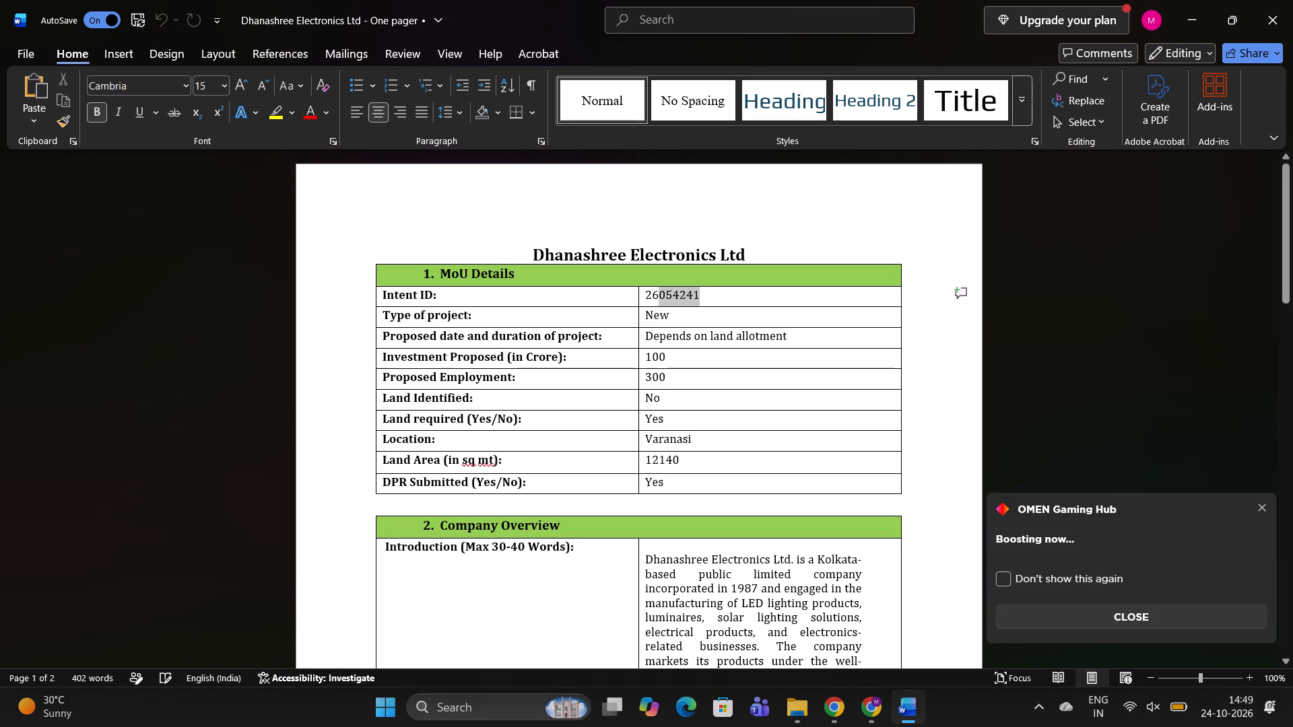
{"action": "left_click_drag", "start_coordinate": [659, 296], "coordinate": [646, 296]}
{"action": "key", "text": "ctrl+c"}
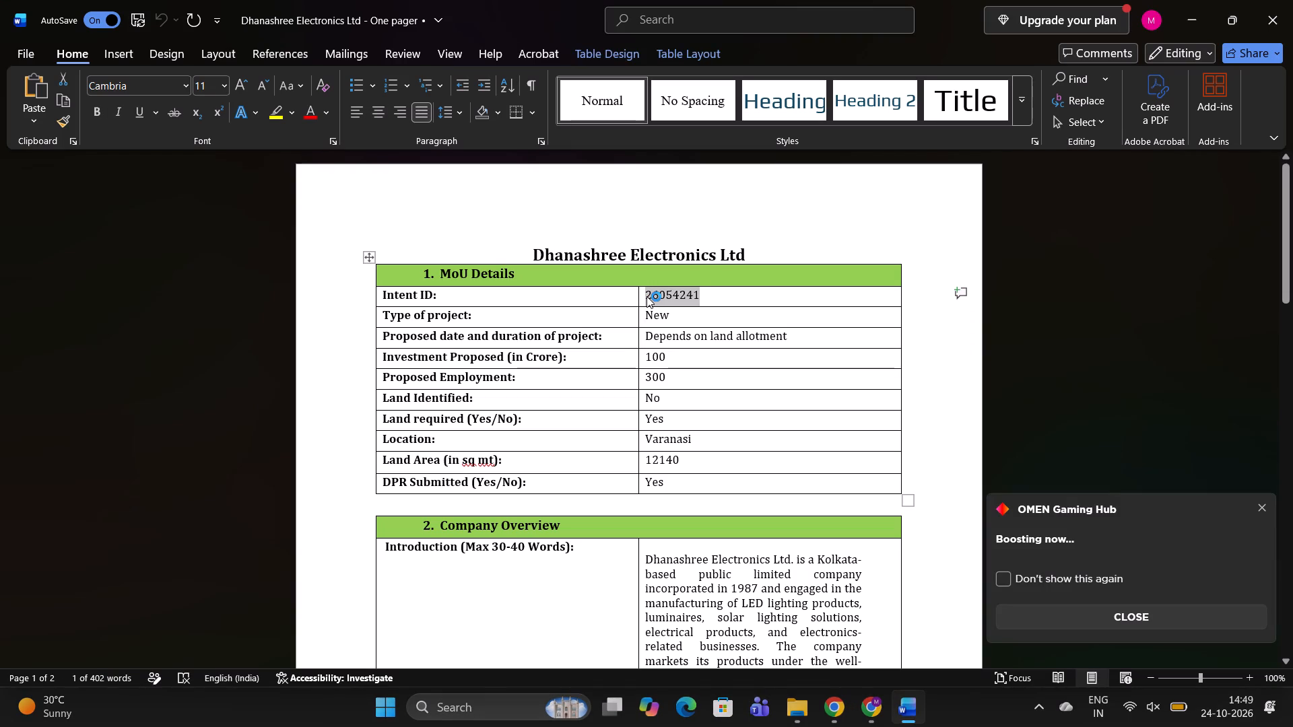
Search the Invest UP received intents page in Chrome for Intent ID 26054241.
{"action": "left_click", "coordinate": [841, 714]}
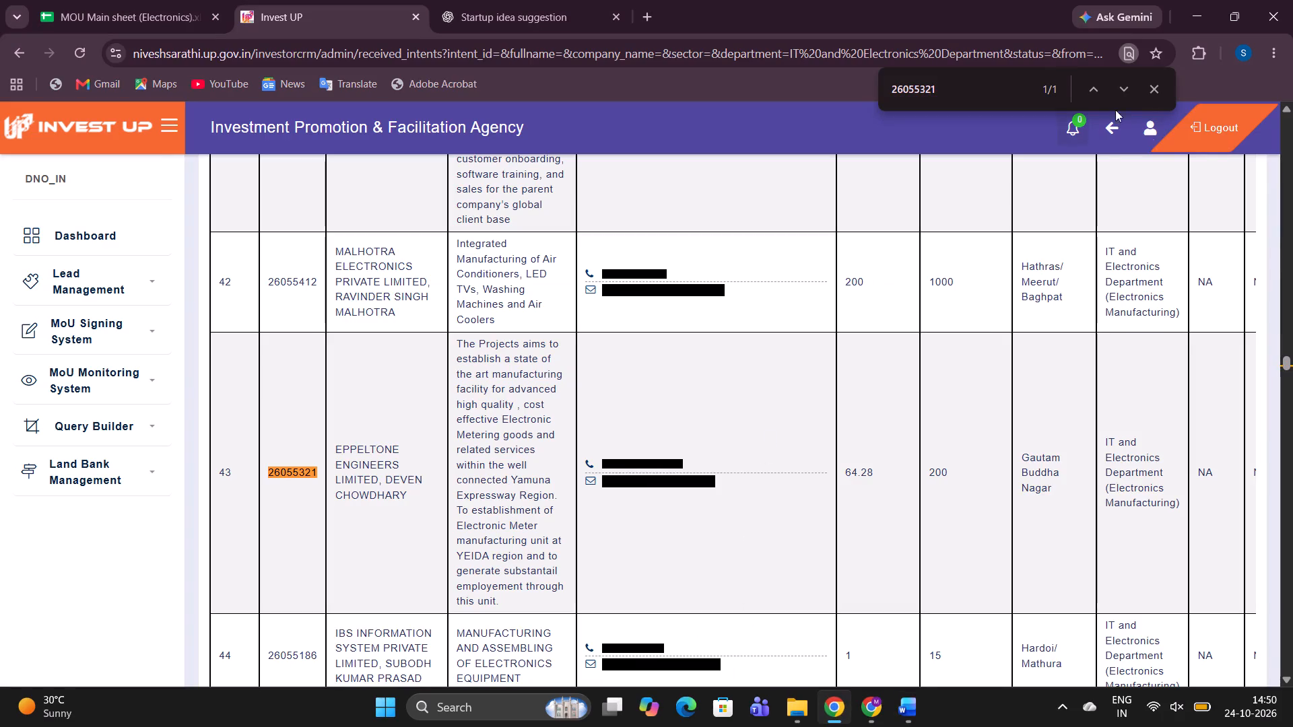
{"action": "left_click", "coordinate": [1156, 88]}
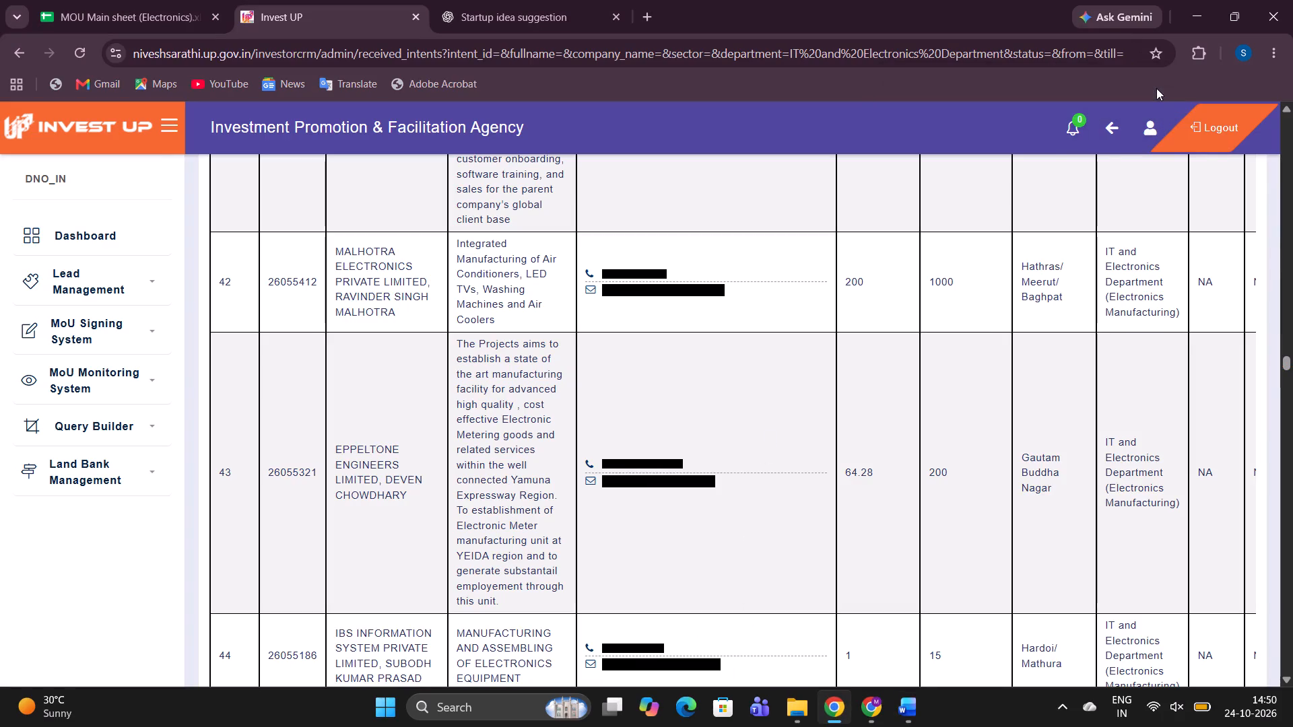
{"action": "key", "text": "ctrl+f"}
{"action": "key", "text": "BackSpace"}
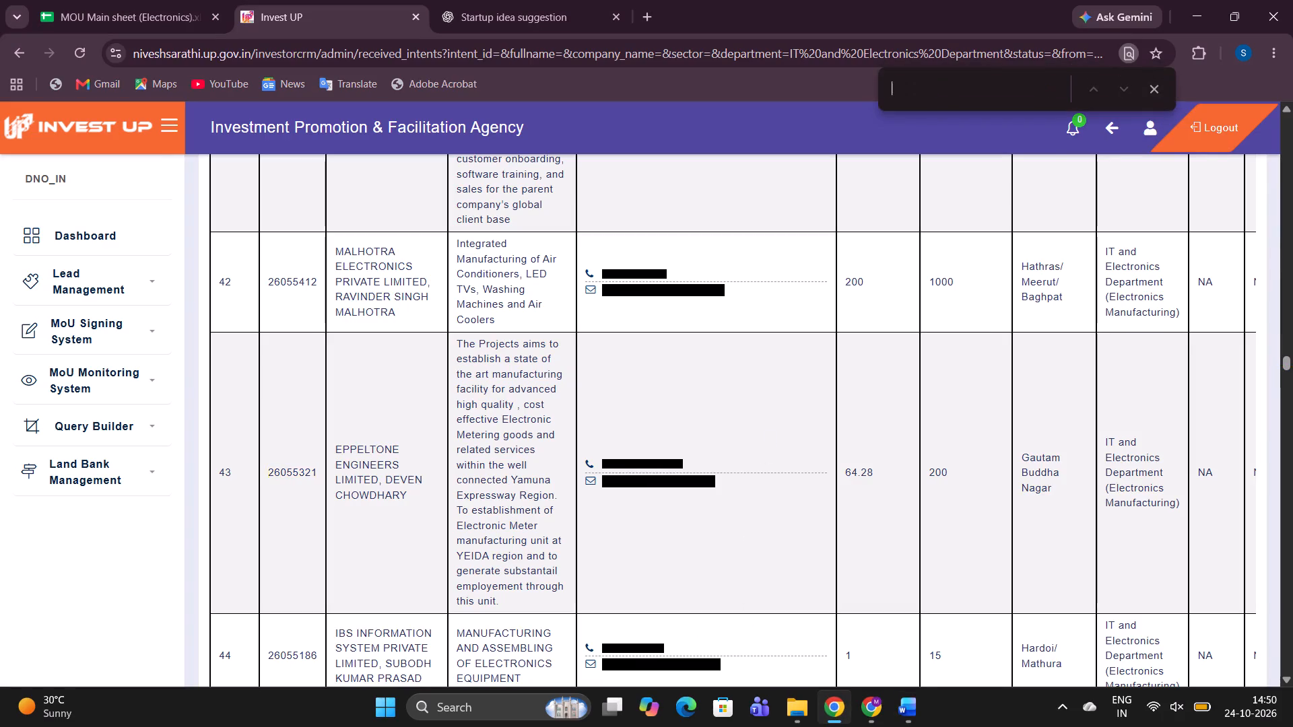
{"action": "key", "text": "ctrl+v"}
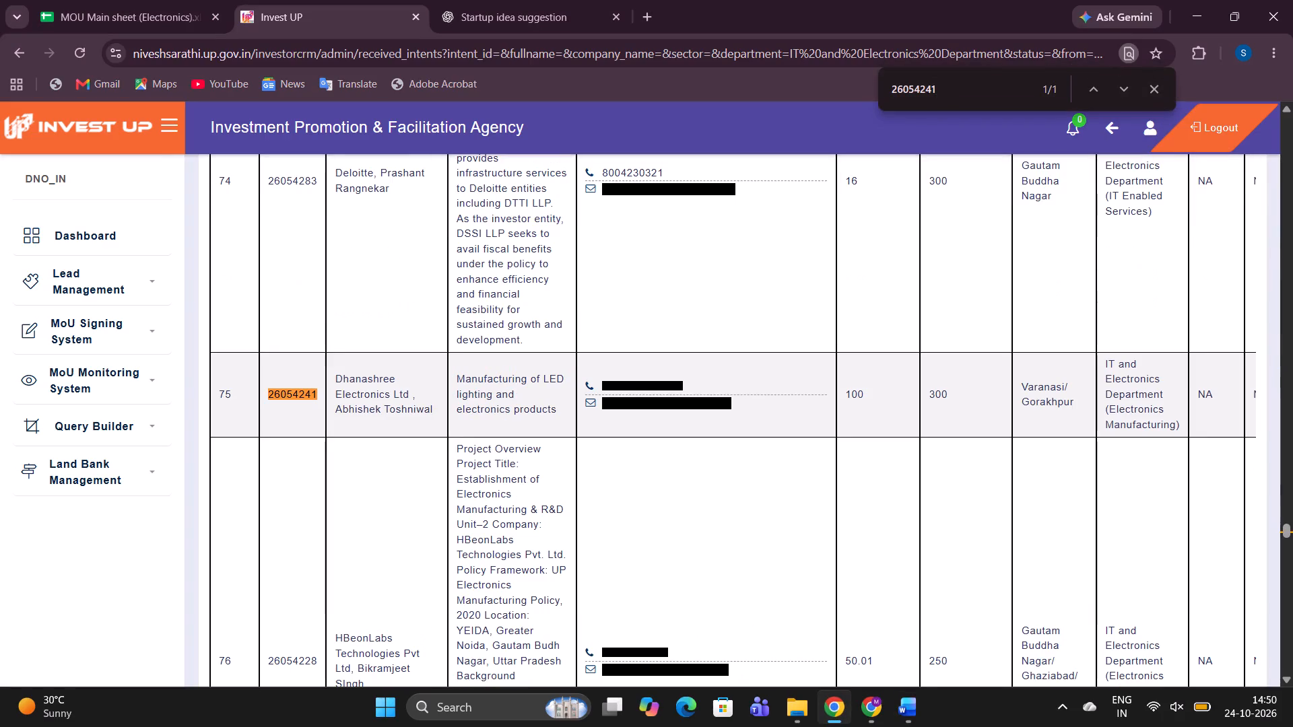
Search the complete sheet of MOU Main sheet (Electronics) for Intent ID 26054241.
{"action": "left_click", "coordinate": [128, 6]}
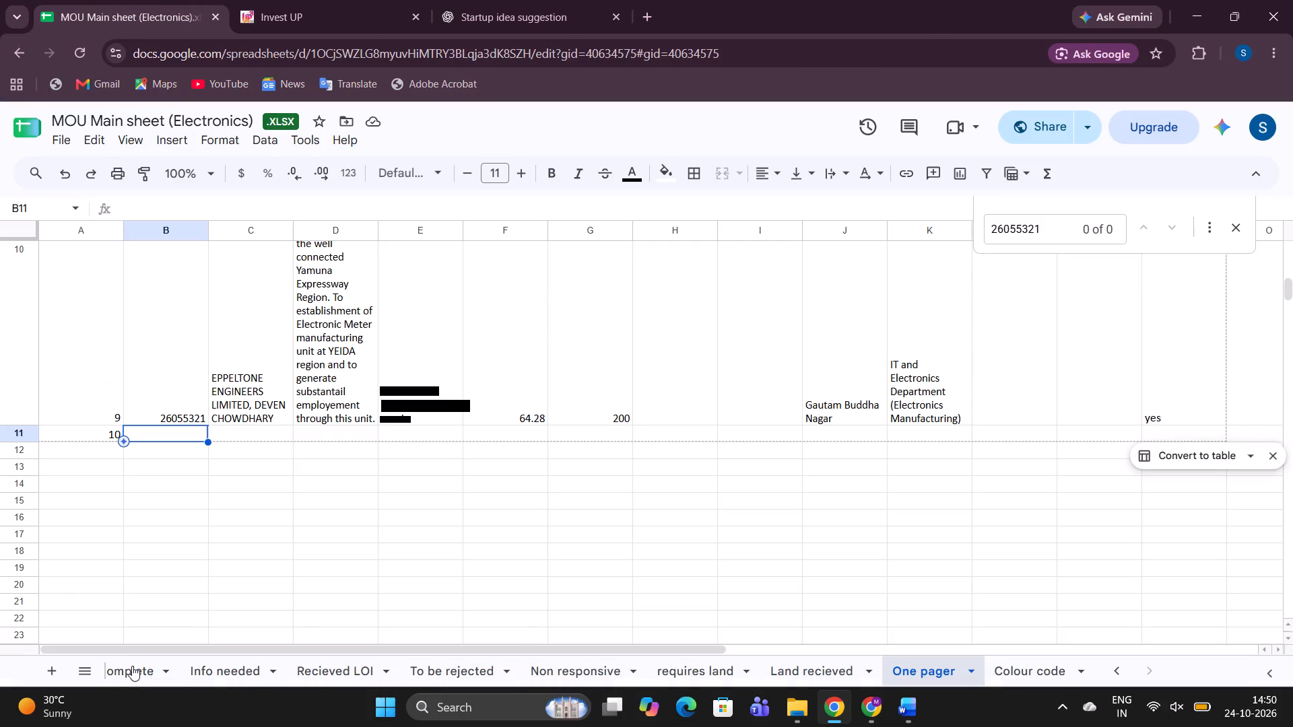
{"action": "left_click", "coordinate": [123, 683]}
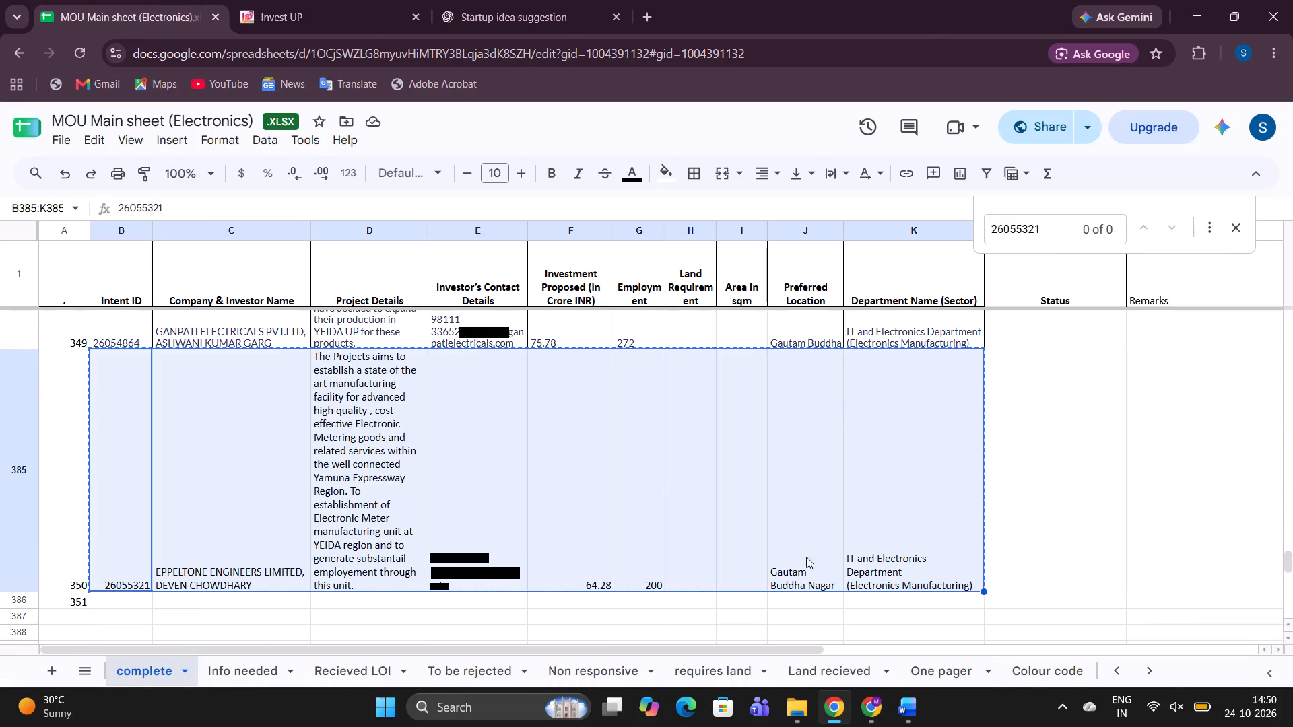
{"action": "left_click", "coordinate": [1034, 512]}
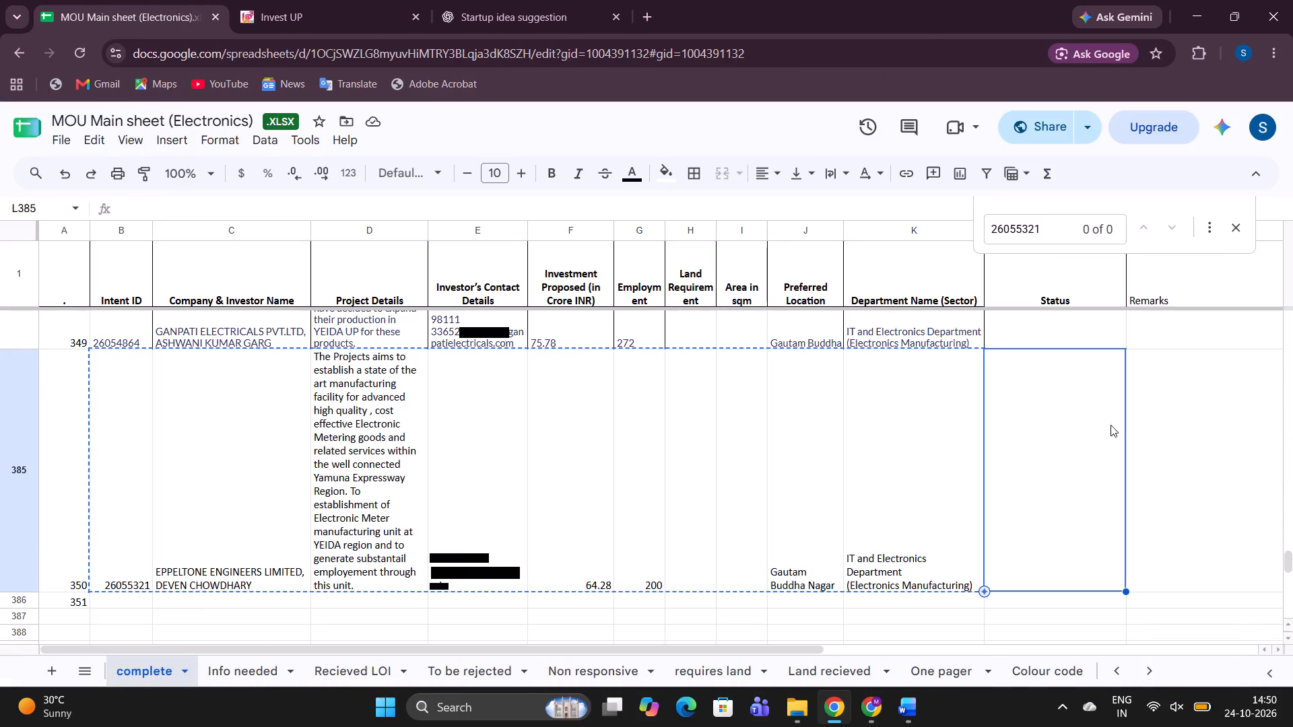
{"action": "left_click", "coordinate": [1226, 221]}
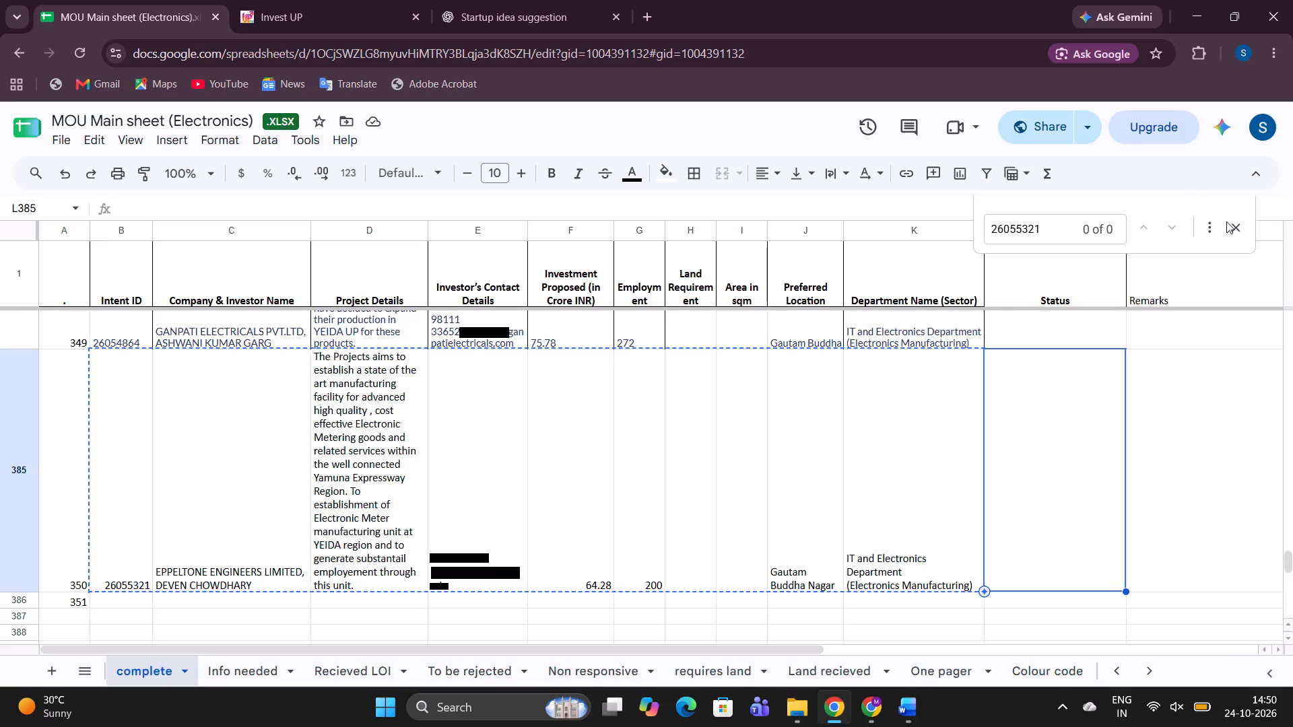
{"action": "left_click", "coordinate": [1232, 225]}
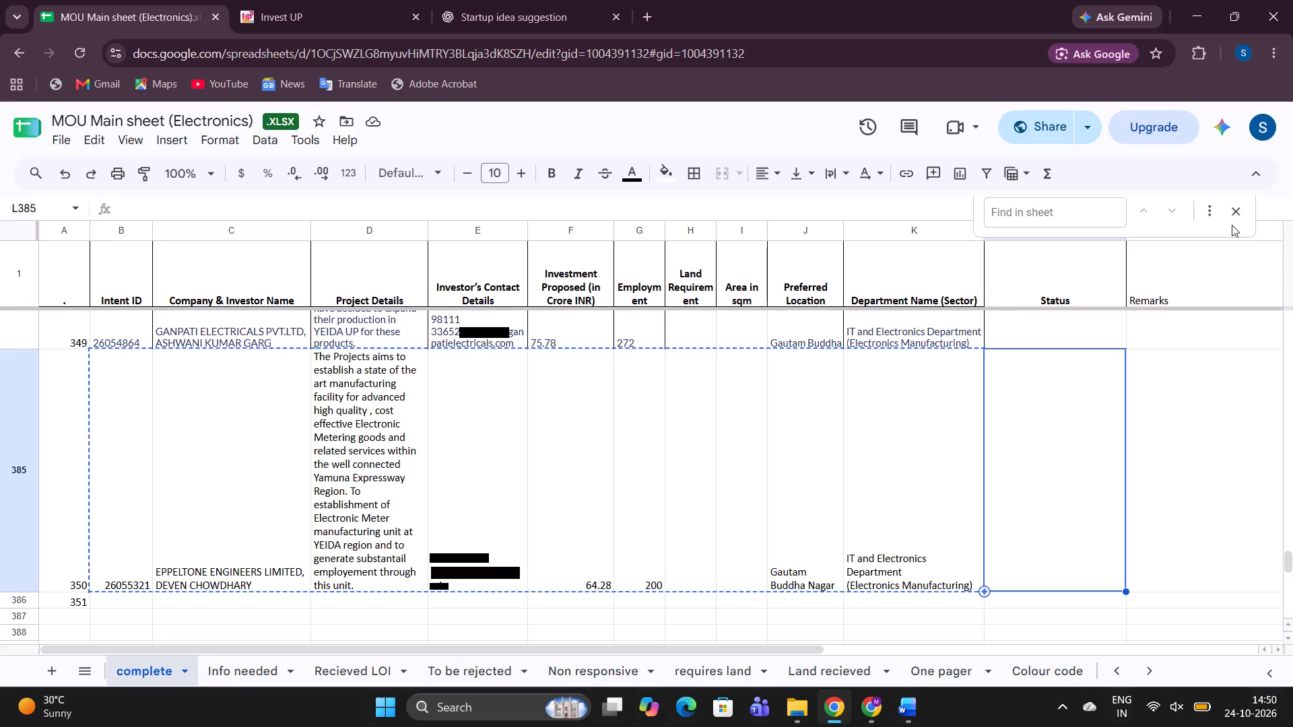
{"action": "key", "text": "ctrl+f"}
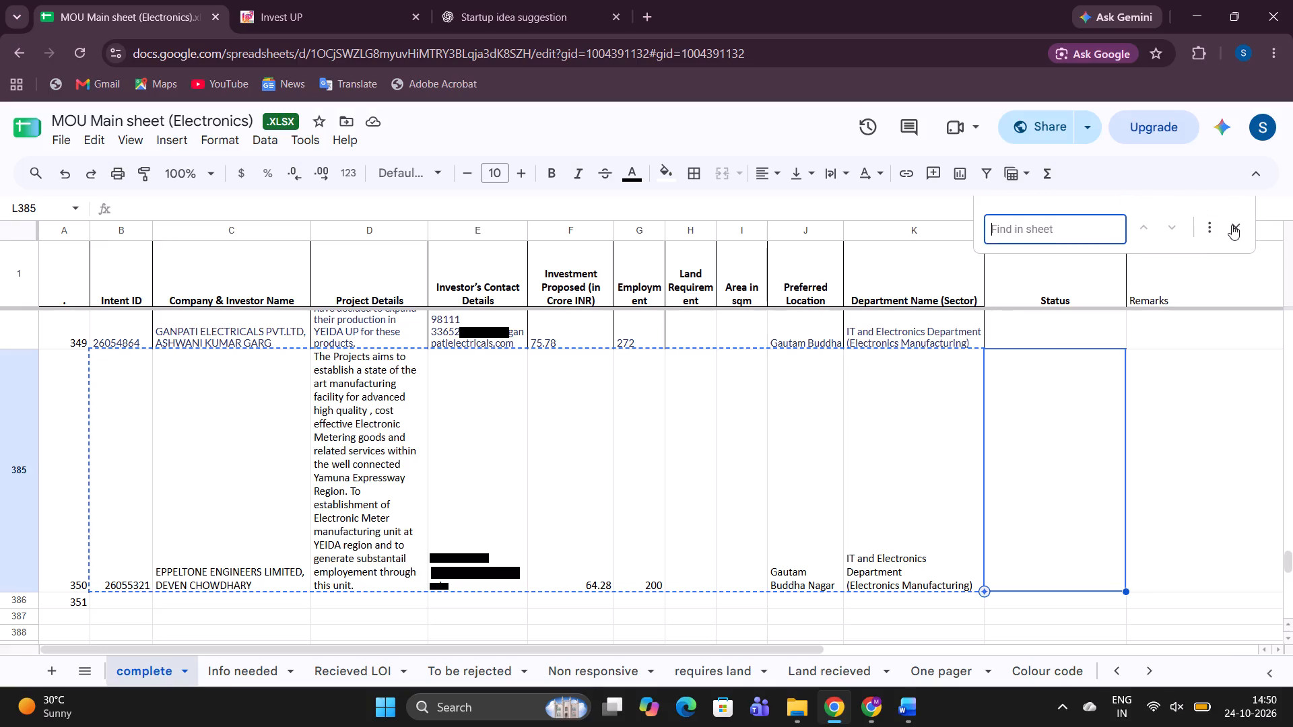
{"action": "key", "text": "ctrl+v"}
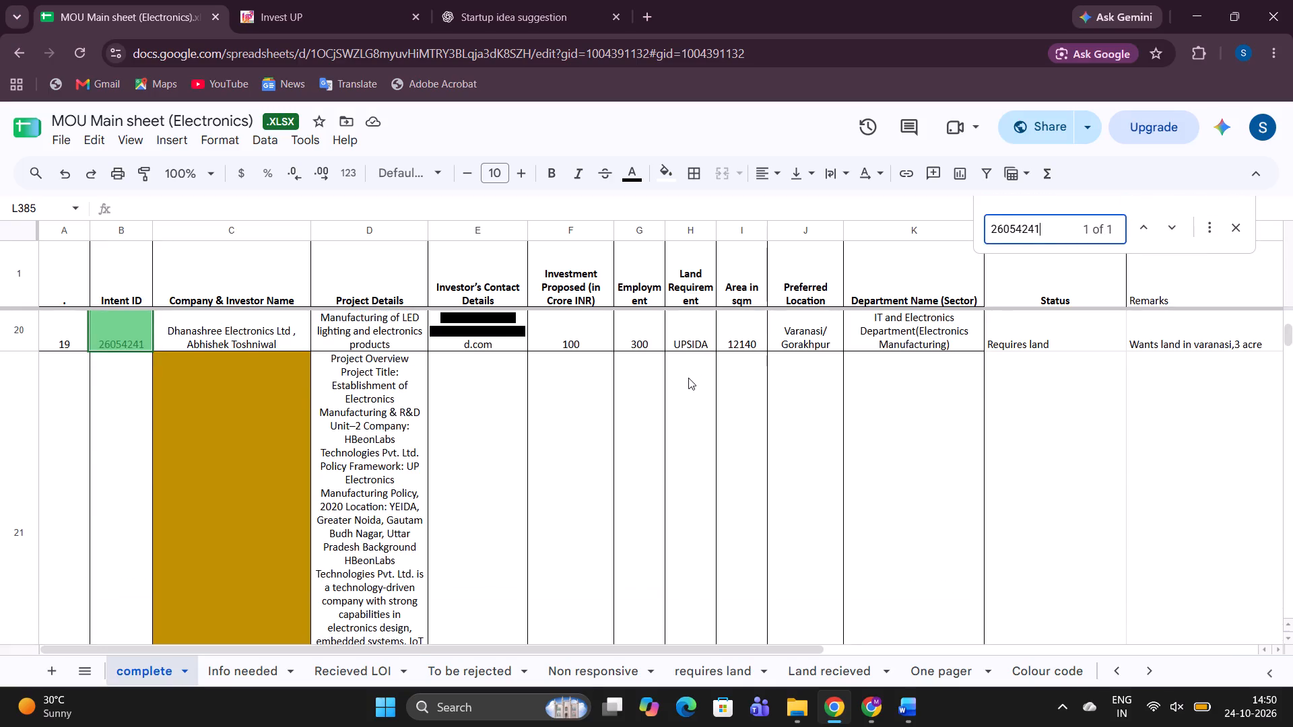
Copy the Dhanashree Electronics Ltd entry from Intent ID through Remarks in the complete sheet into row 11 of the One pager sheet.
{"action": "scroll", "coordinate": [688, 378], "scroll_direction": "up", "scroll_amount": 1}
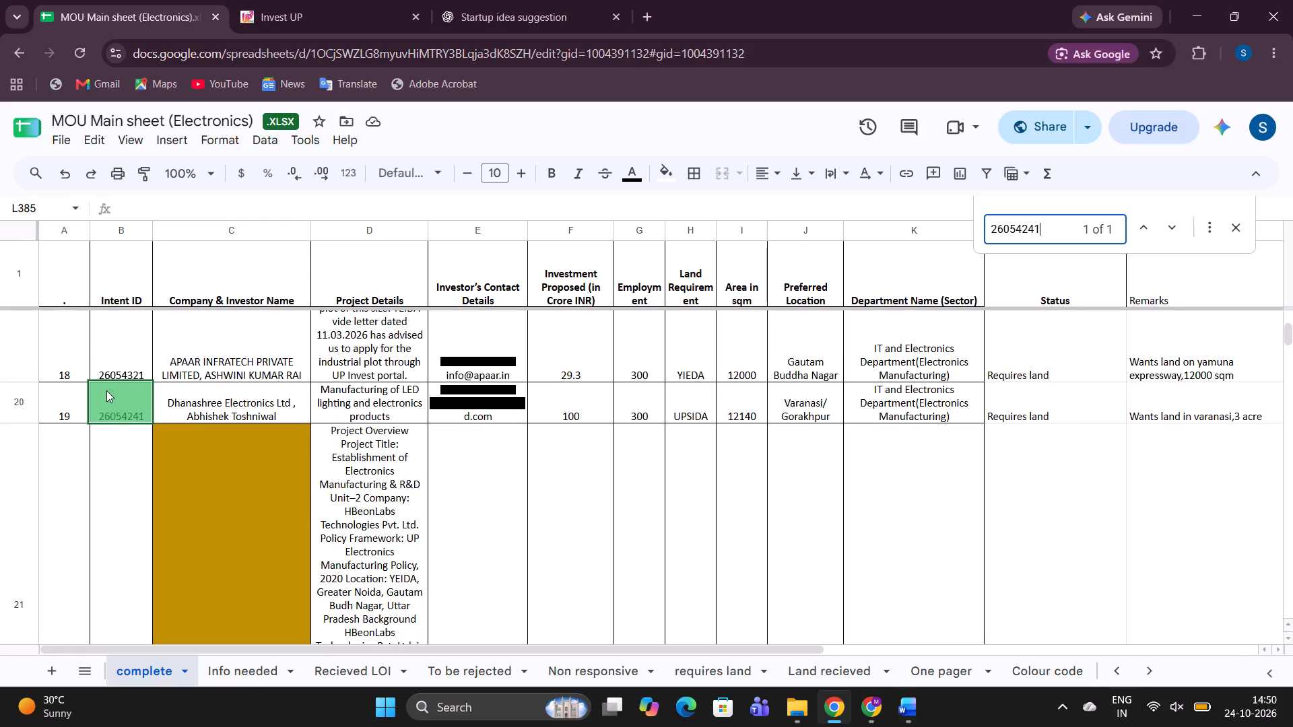
{"action": "left_click", "coordinate": [111, 404]}
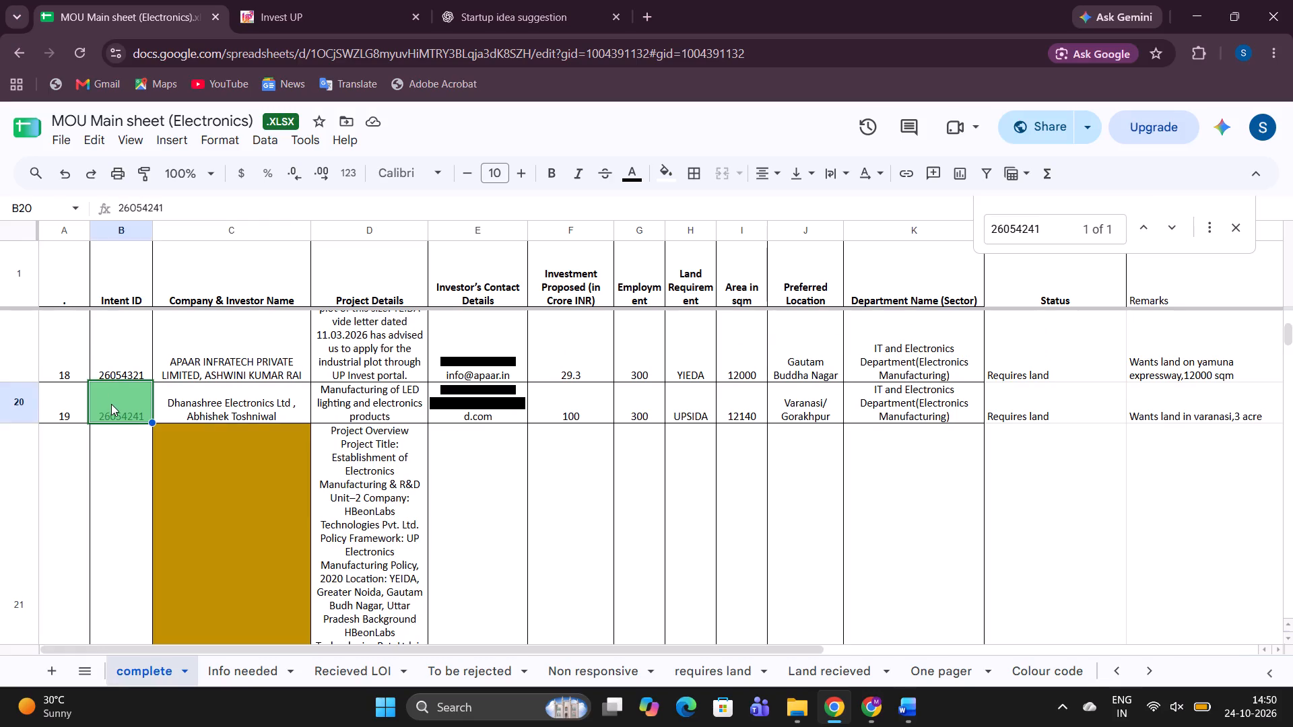
{"action": "left_click_drag", "start_coordinate": [125, 393], "coordinate": [446, 391]}
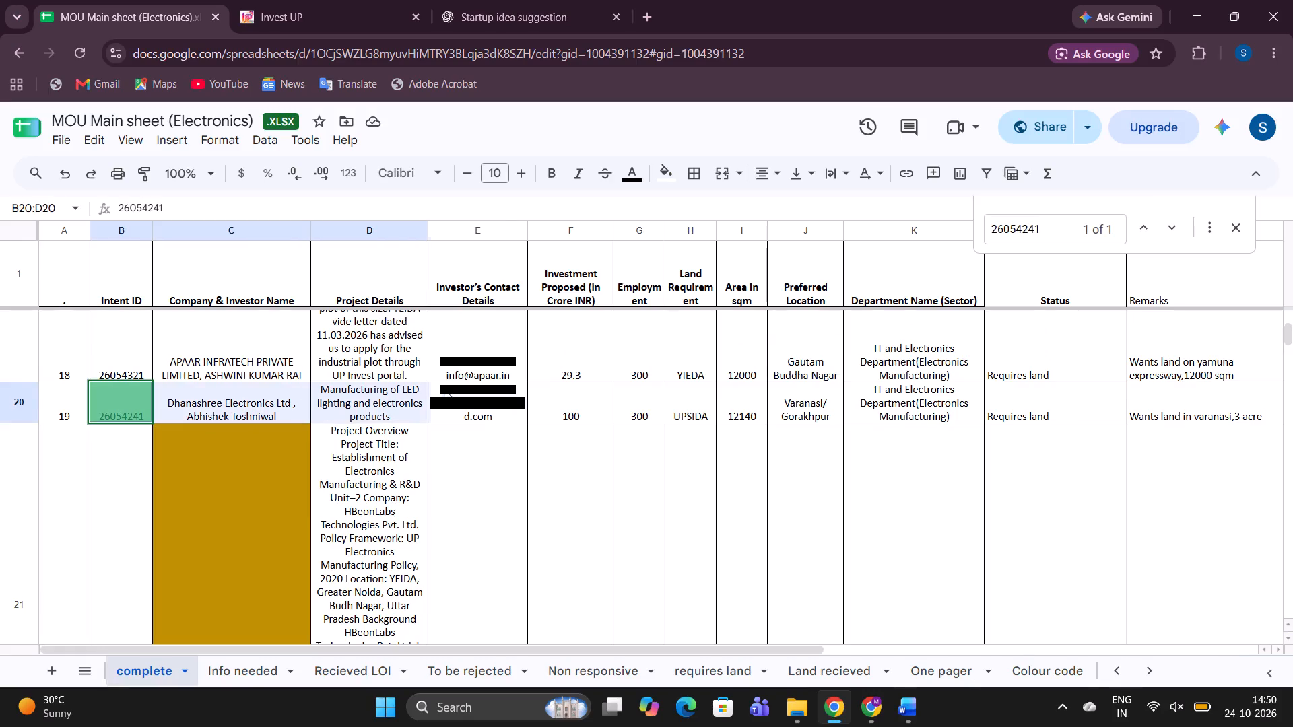
{"action": "left_click_drag", "start_coordinate": [446, 391], "coordinate": [985, 390]}
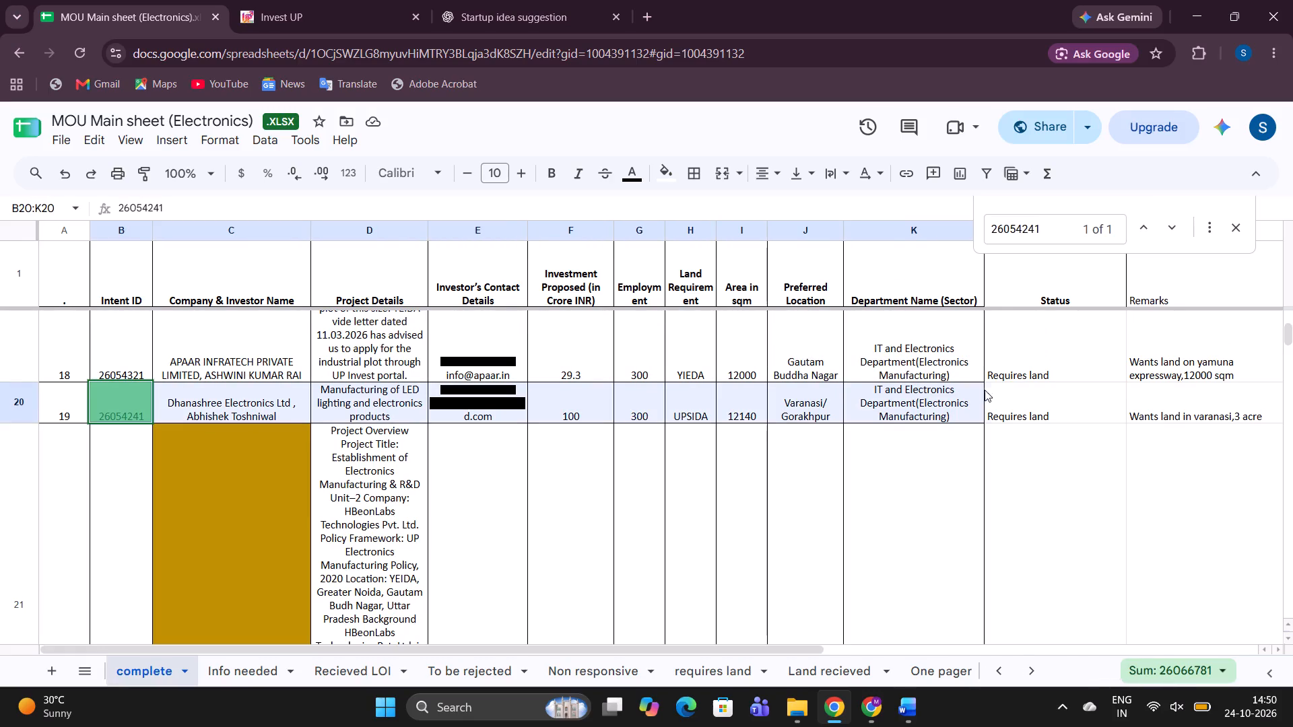
{"action": "left_click_drag", "start_coordinate": [985, 390], "coordinate": [1170, 388]}
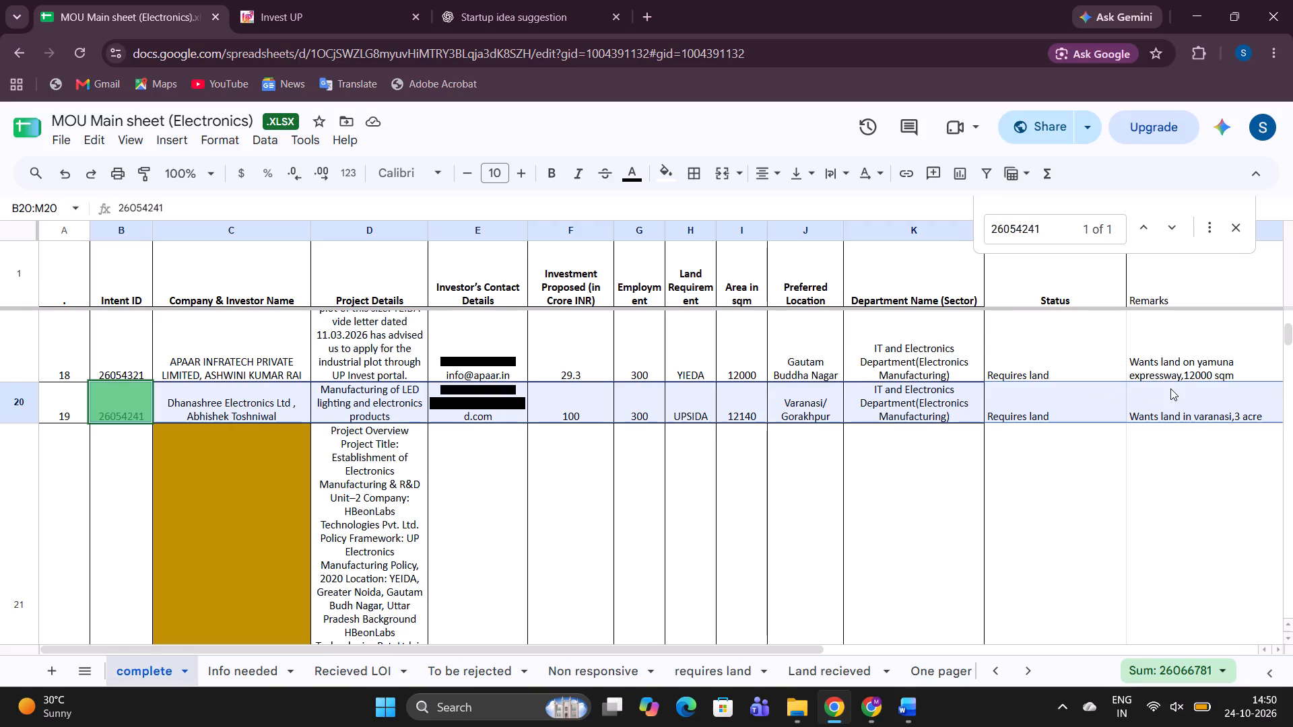
{"action": "key", "text": "ctrl+c"}
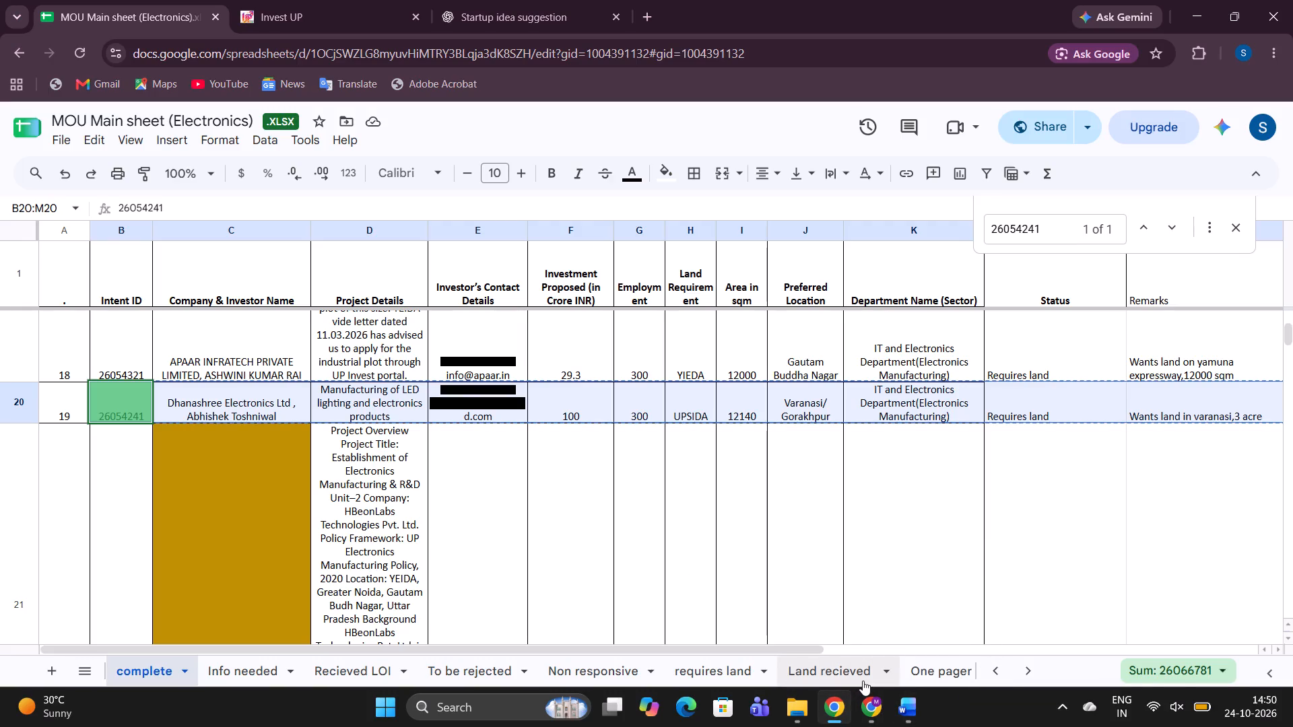
{"action": "left_click", "coordinate": [922, 666]}
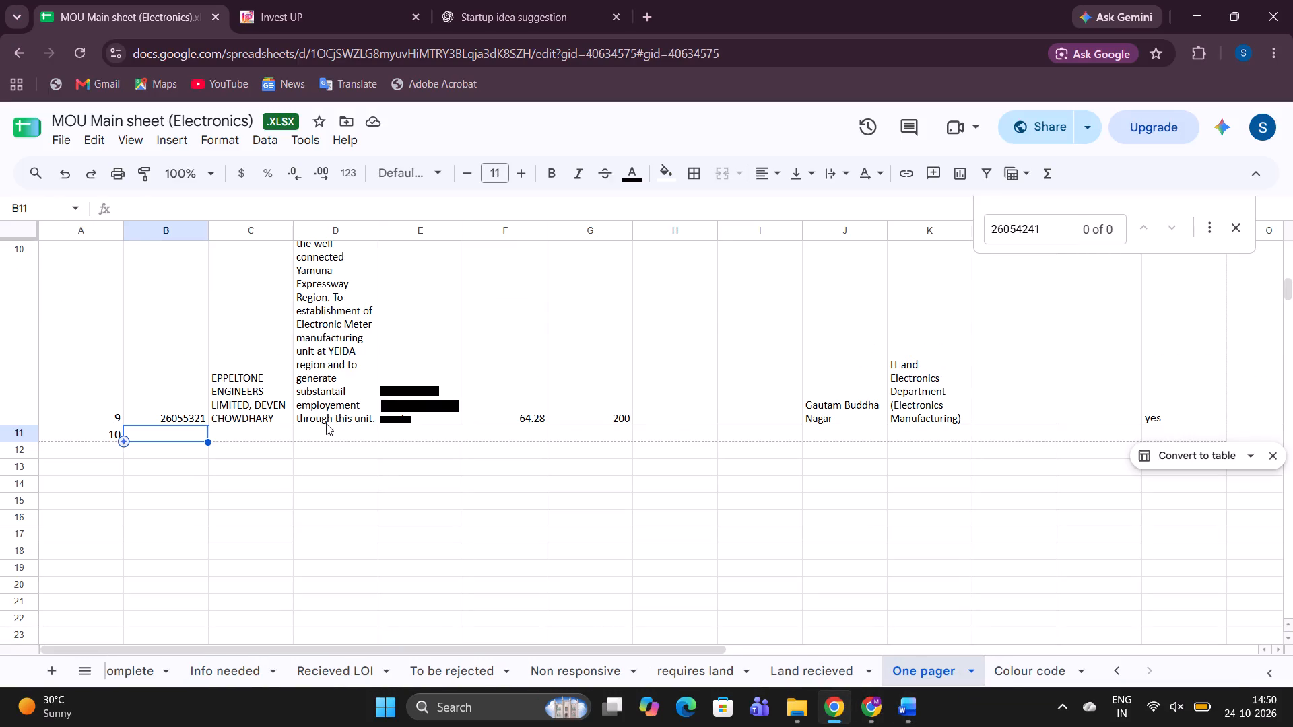
{"action": "key", "text": "ctrl+v"}
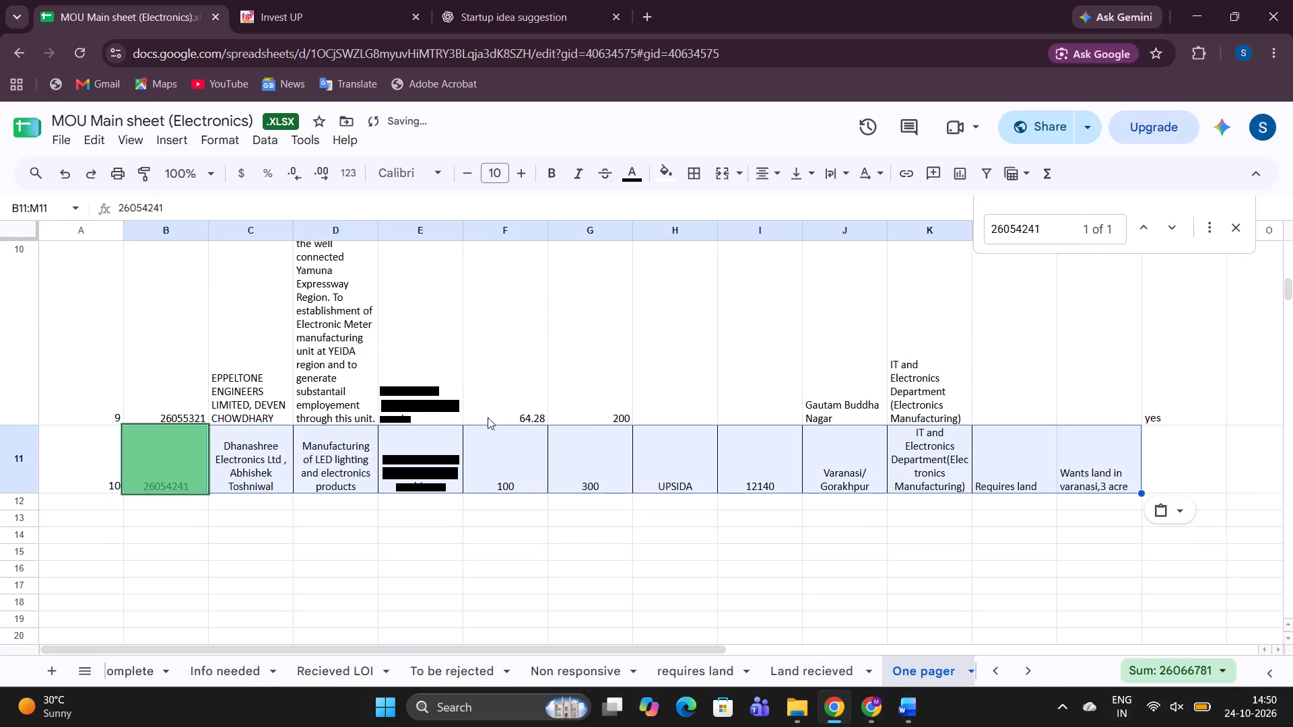
Enter yes in column N of the Dhanashree row and add serial number 11 in the row below.
{"action": "left_click", "coordinate": [1182, 452]}
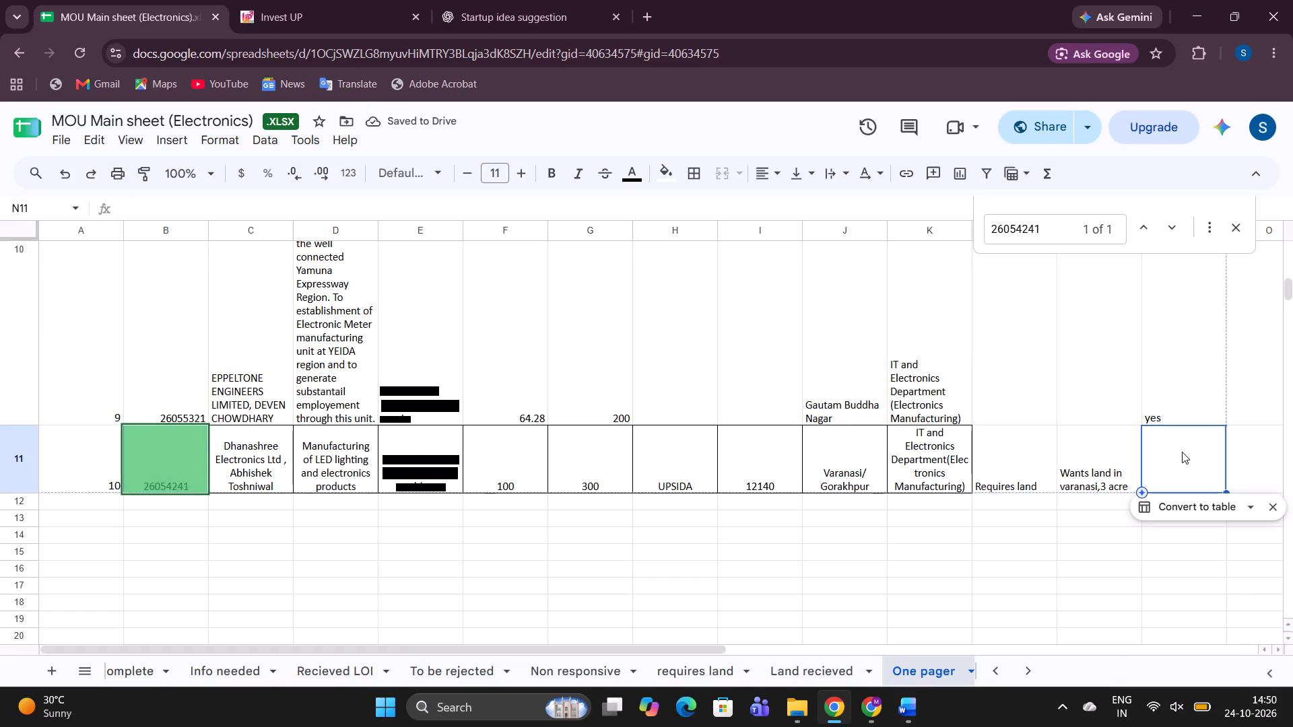
{"action": "type", "text": "yes"}
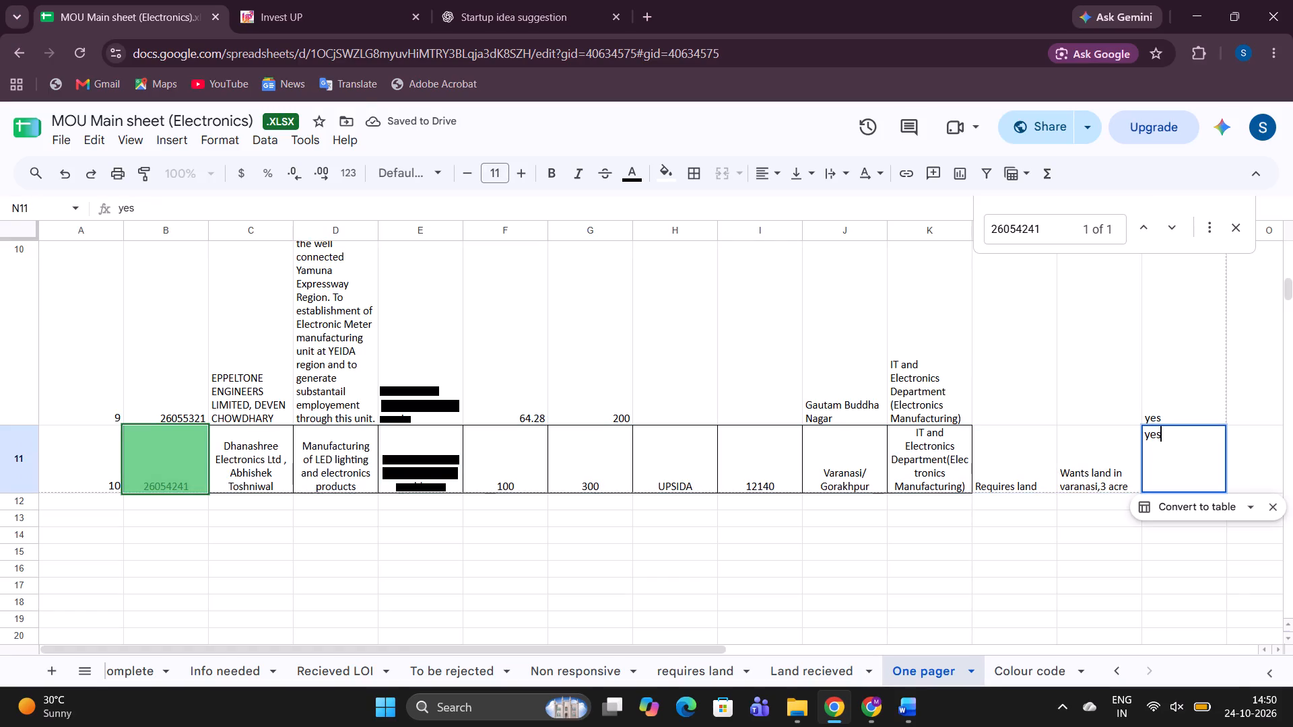
{"action": "left_click", "coordinate": [104, 499]}
{"action": "type", "text": "11"}
{"action": "key", "text": "Right"}
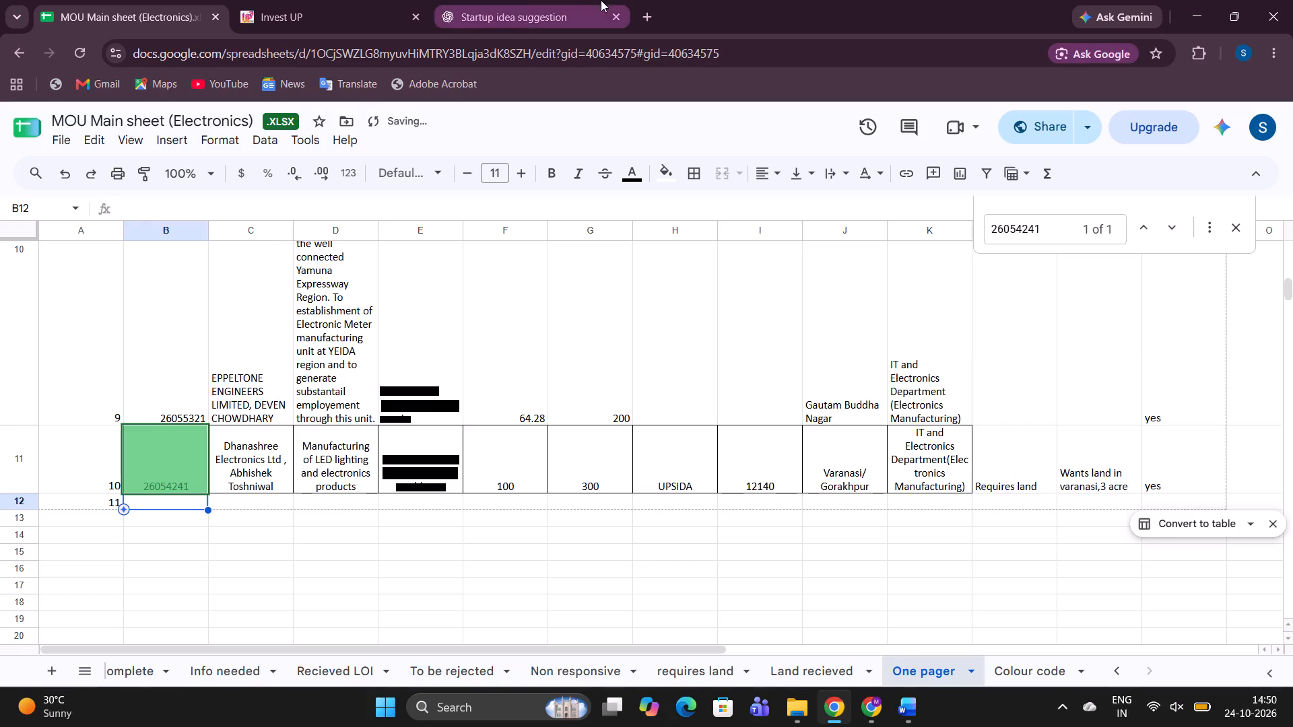
Return to the complete sheet and close the finished Dhanashree Electronics one pager document in Word.
{"action": "left_click", "coordinate": [165, 18]}
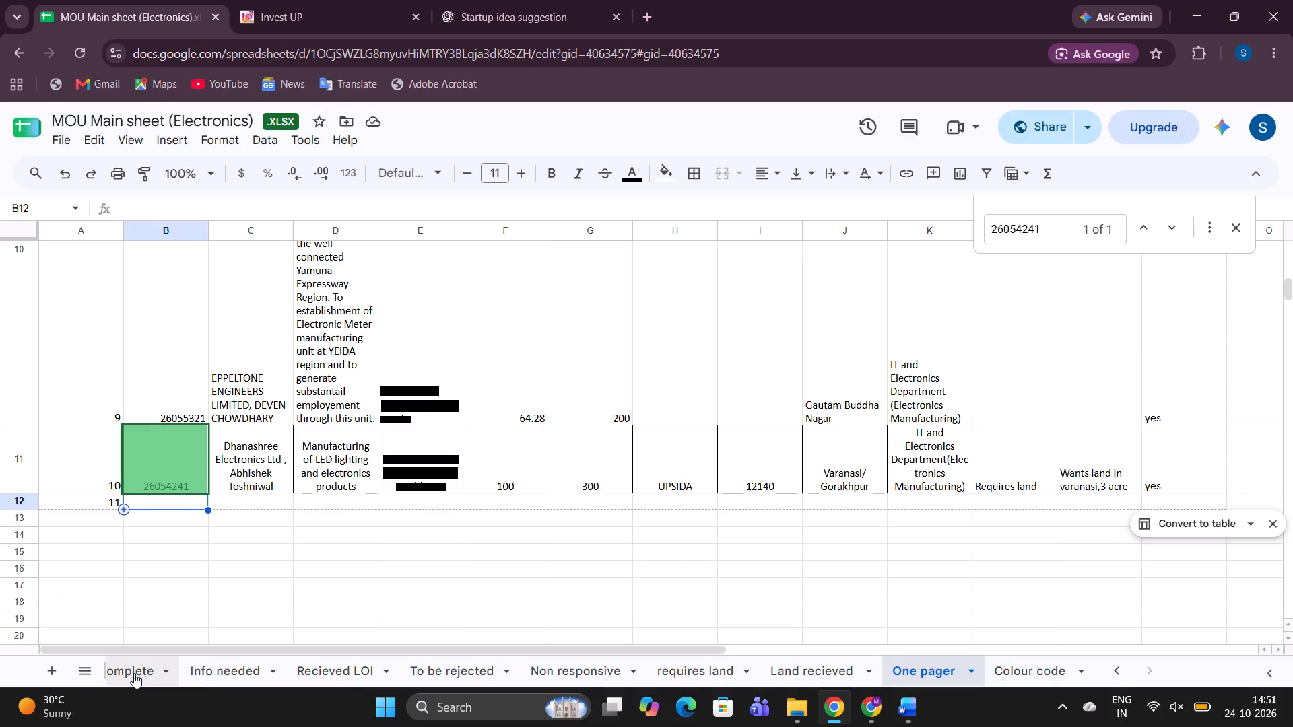
{"action": "left_click", "coordinate": [134, 673]}
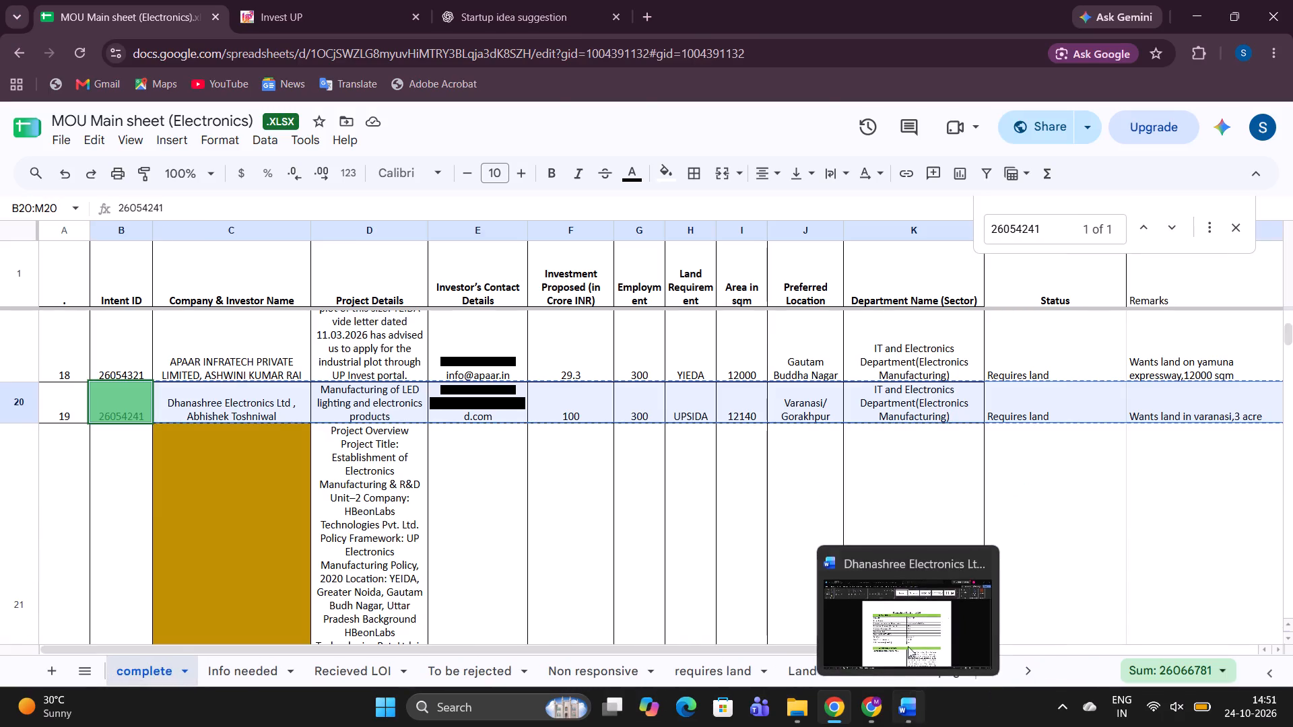
{"action": "left_click", "coordinate": [988, 563]}
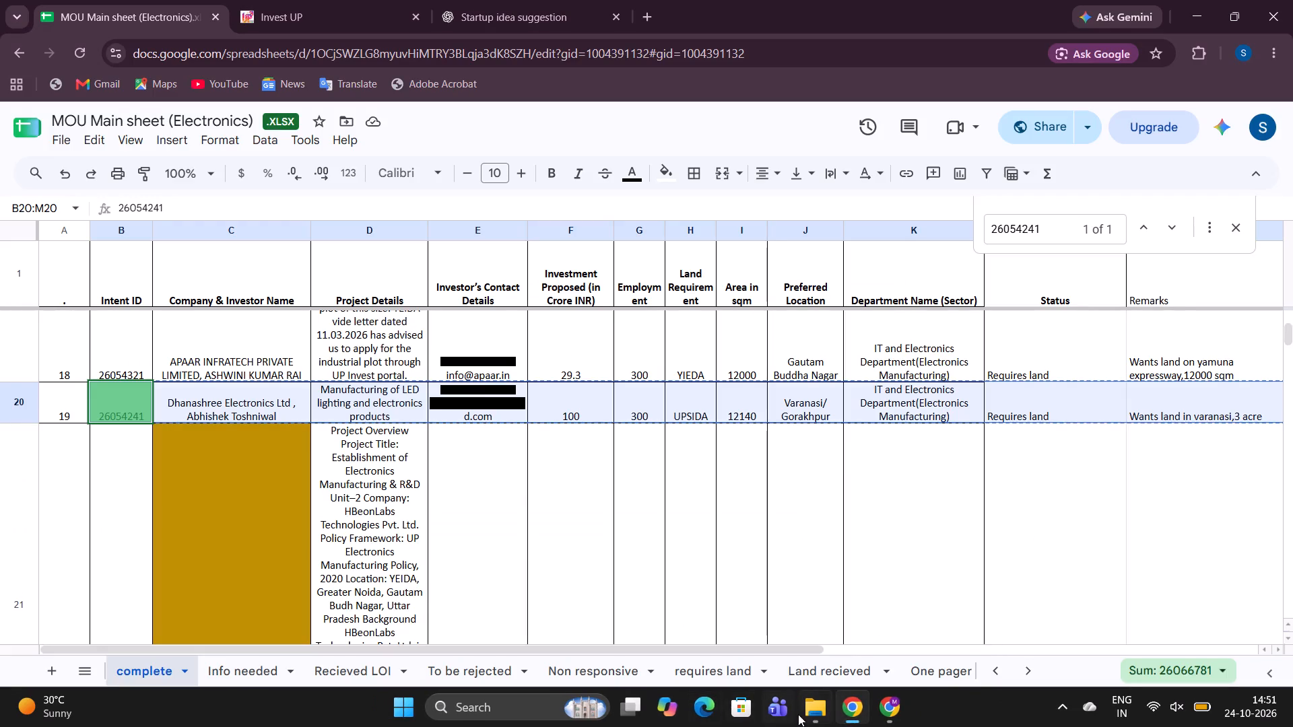
Open the Bmtec one pager from the ONE PAGER 1.0 folder and copy its Intent ID 26054463.
{"action": "left_click", "coordinate": [811, 710]}
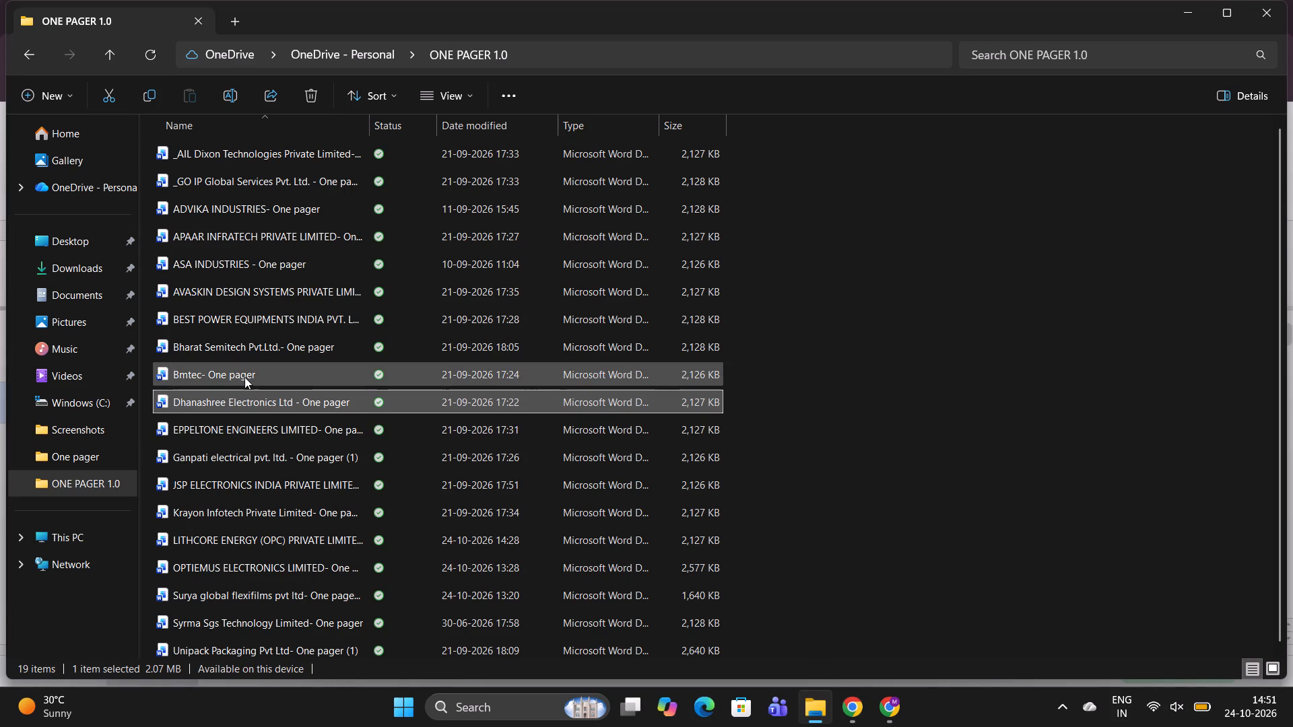
{"action": "double_click", "coordinate": [244, 377]}
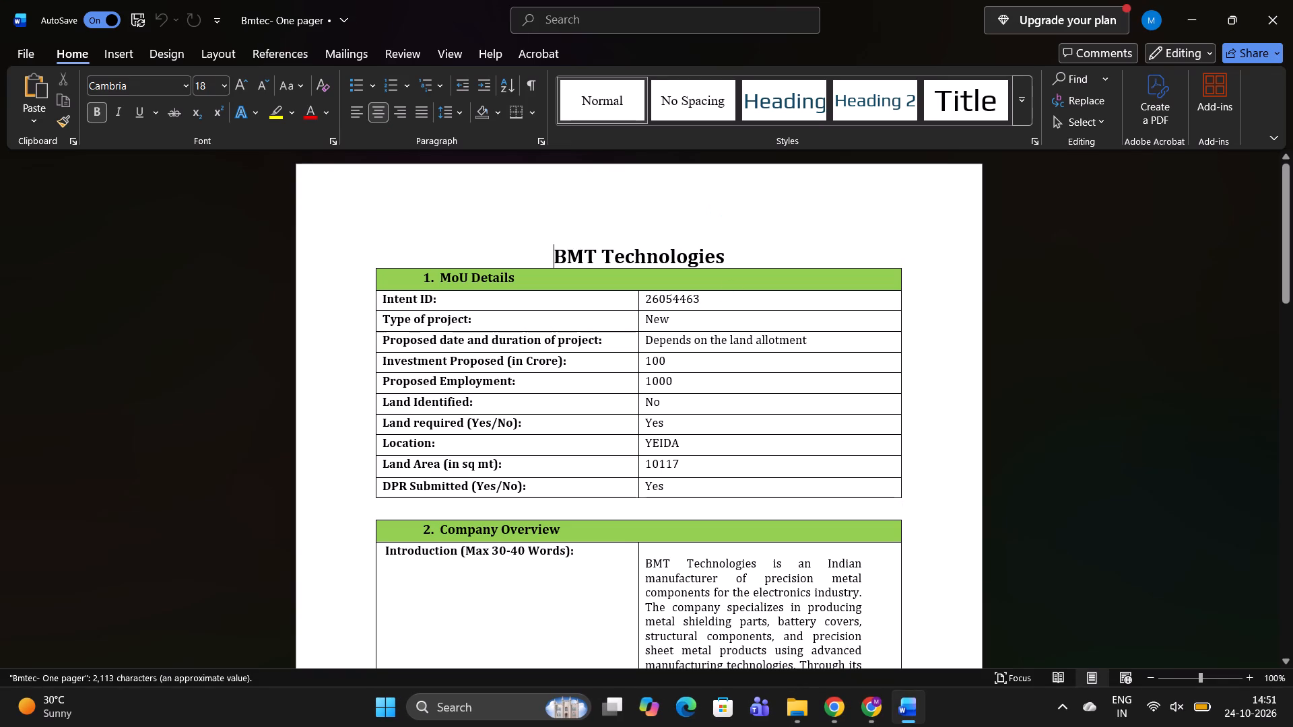
{"action": "left_click_drag", "start_coordinate": [717, 293], "coordinate": [646, 300]}
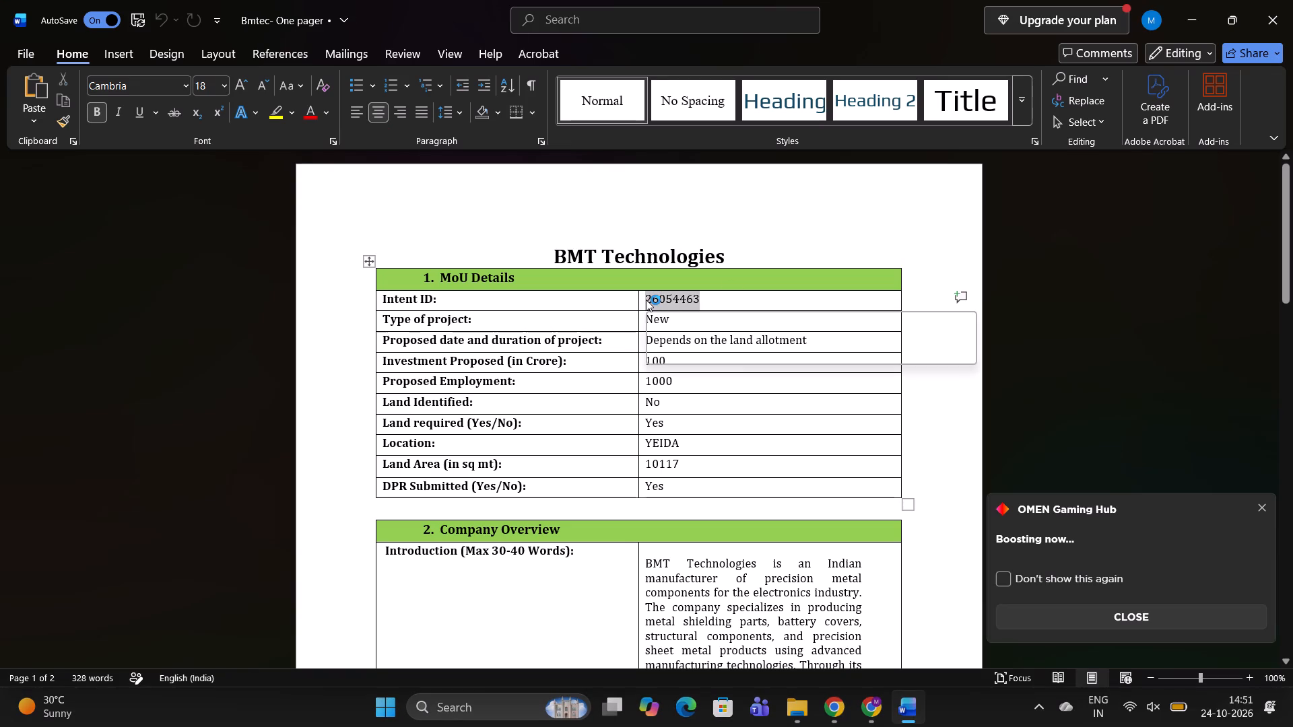
{"action": "key", "text": "ctrl+c"}
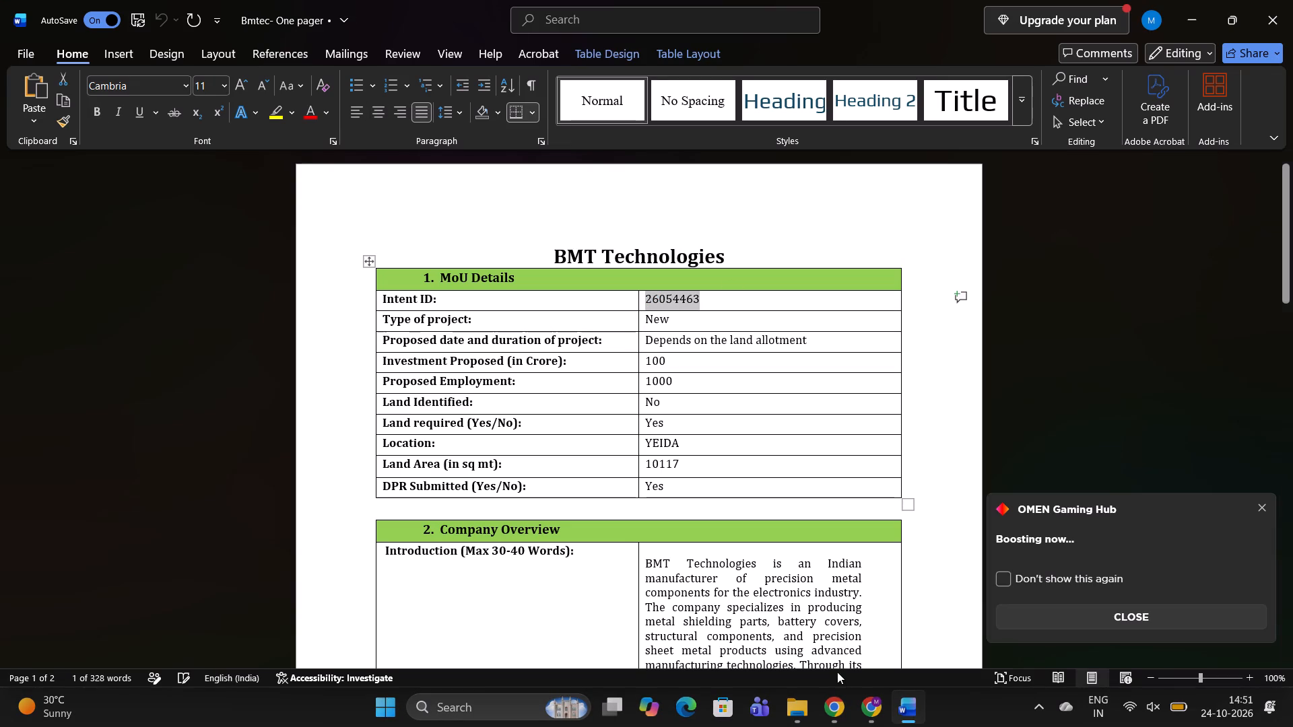
Switch to Chrome and search the complete sheet of MOU Main sheet (Electronics) for Intent ID 26054463.
{"action": "left_click", "coordinate": [834, 695]}
{"action": "left_click", "coordinate": [830, 584]}
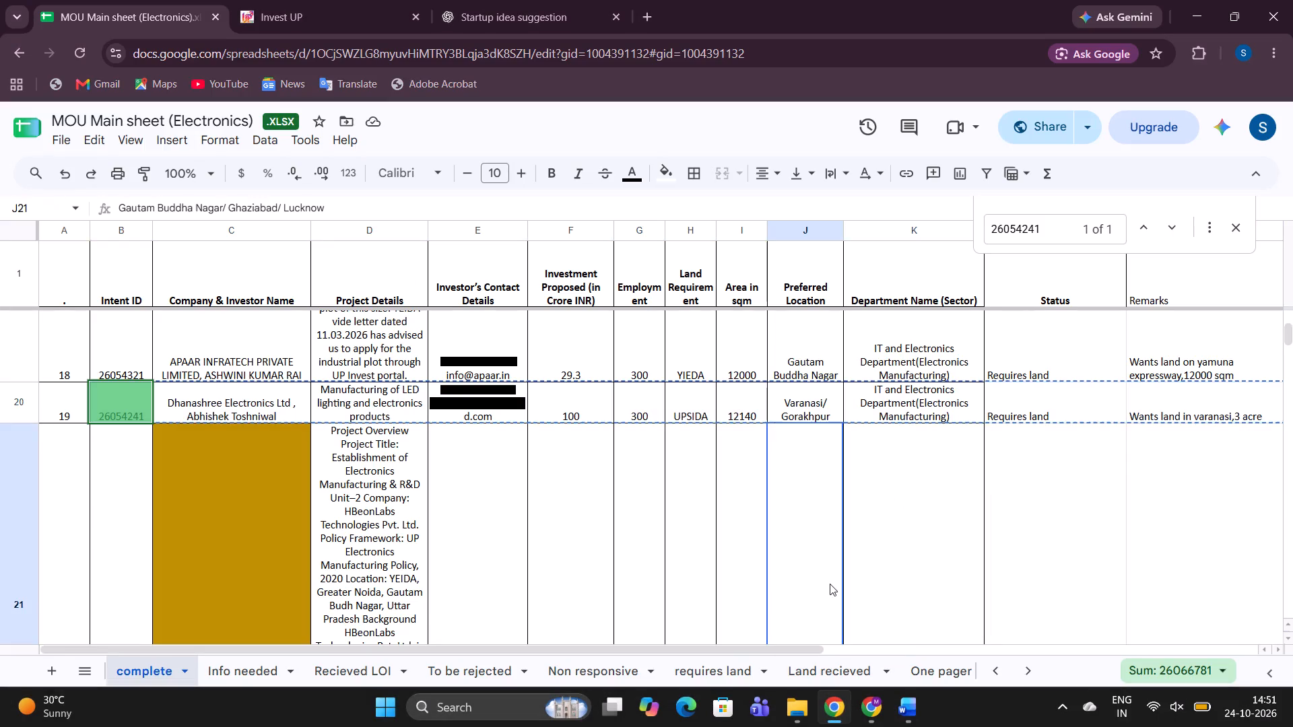
{"action": "left_click", "coordinate": [1235, 223]}
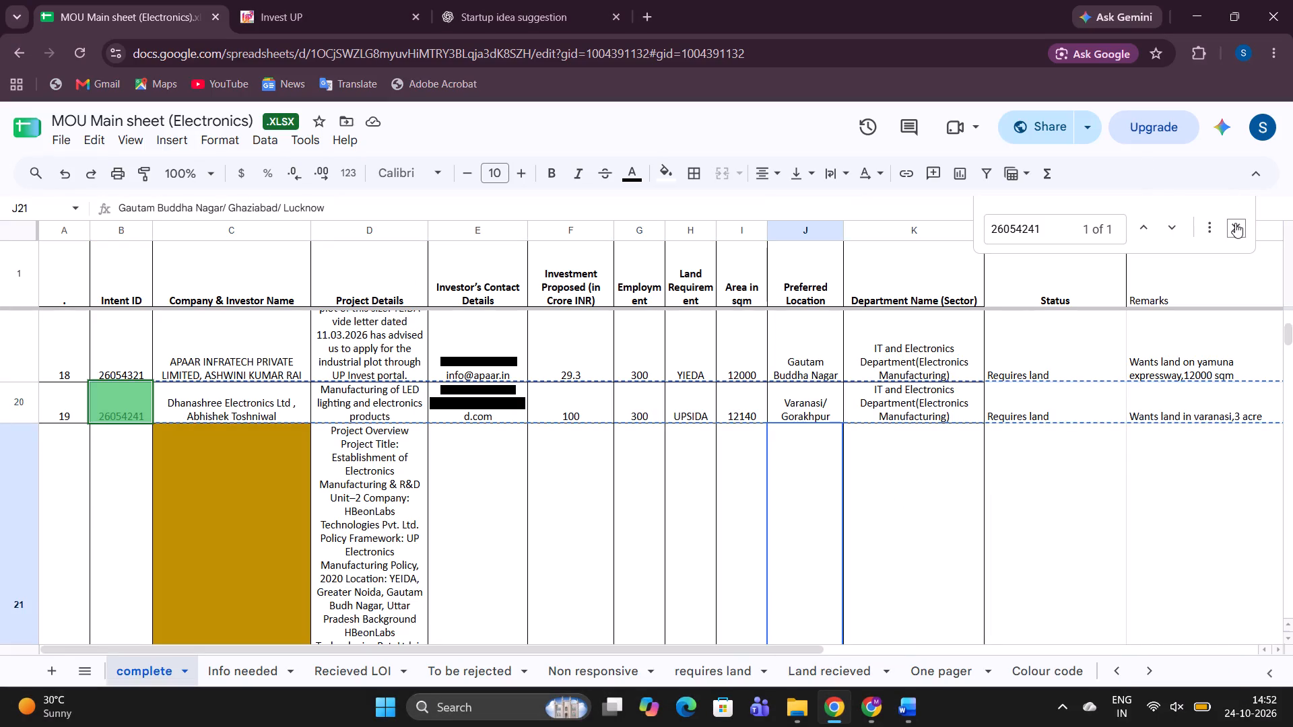
{"action": "key", "text": "ctrl+f"}
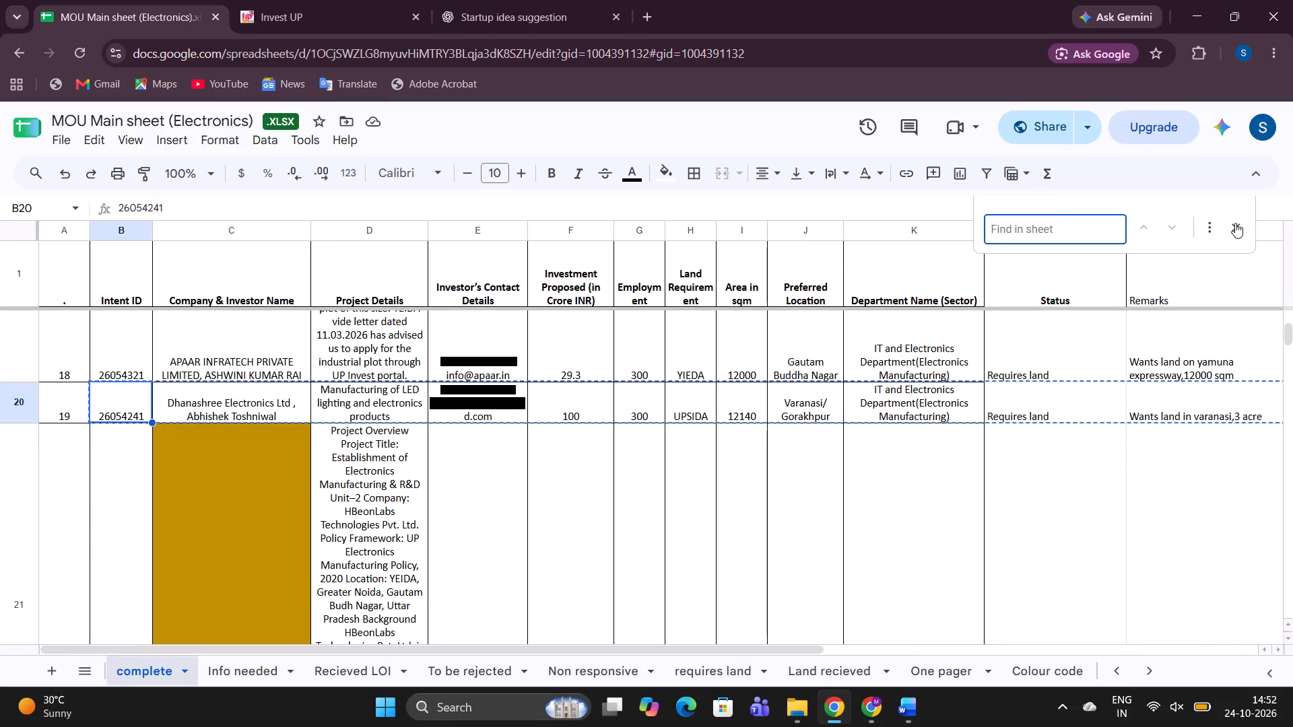
{"action": "key", "text": "ctrl+v"}
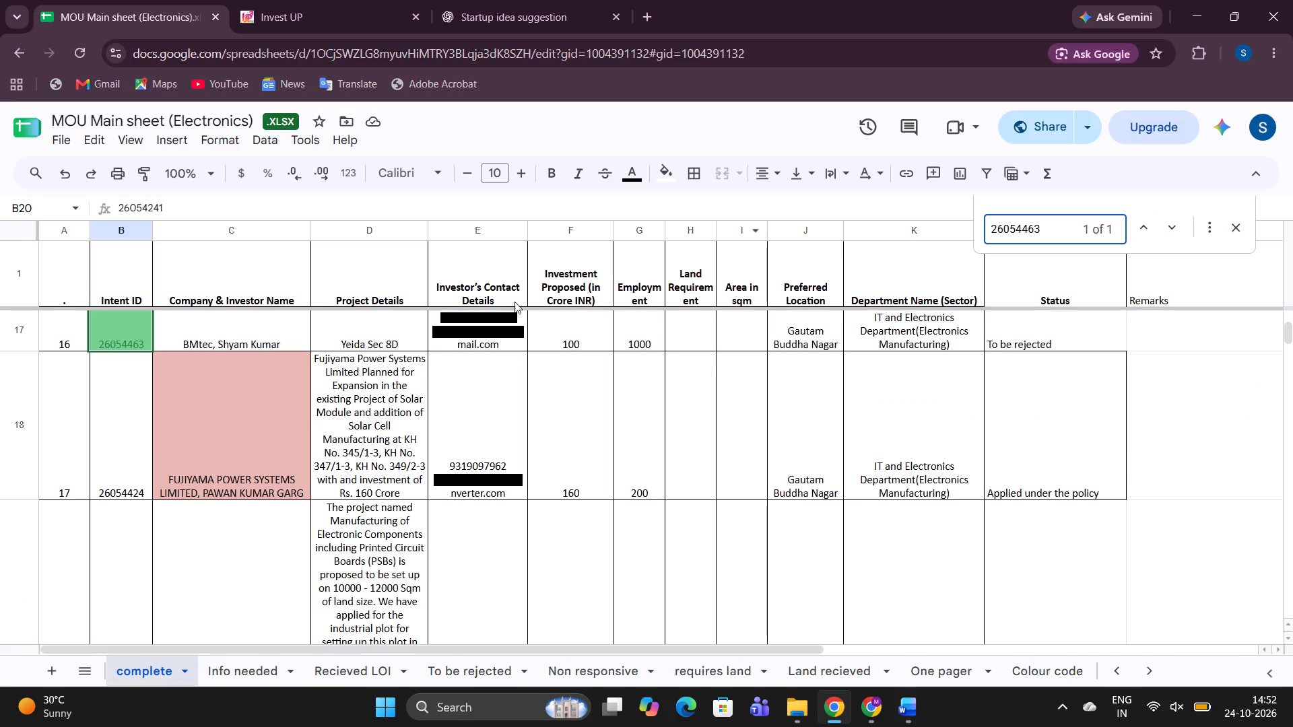
Copy the BMtec entry from Intent ID through Status in the complete sheet into row 12 of the One pager sheet.
{"action": "scroll", "coordinate": [160, 443], "scroll_direction": "up", "scroll_amount": 1}
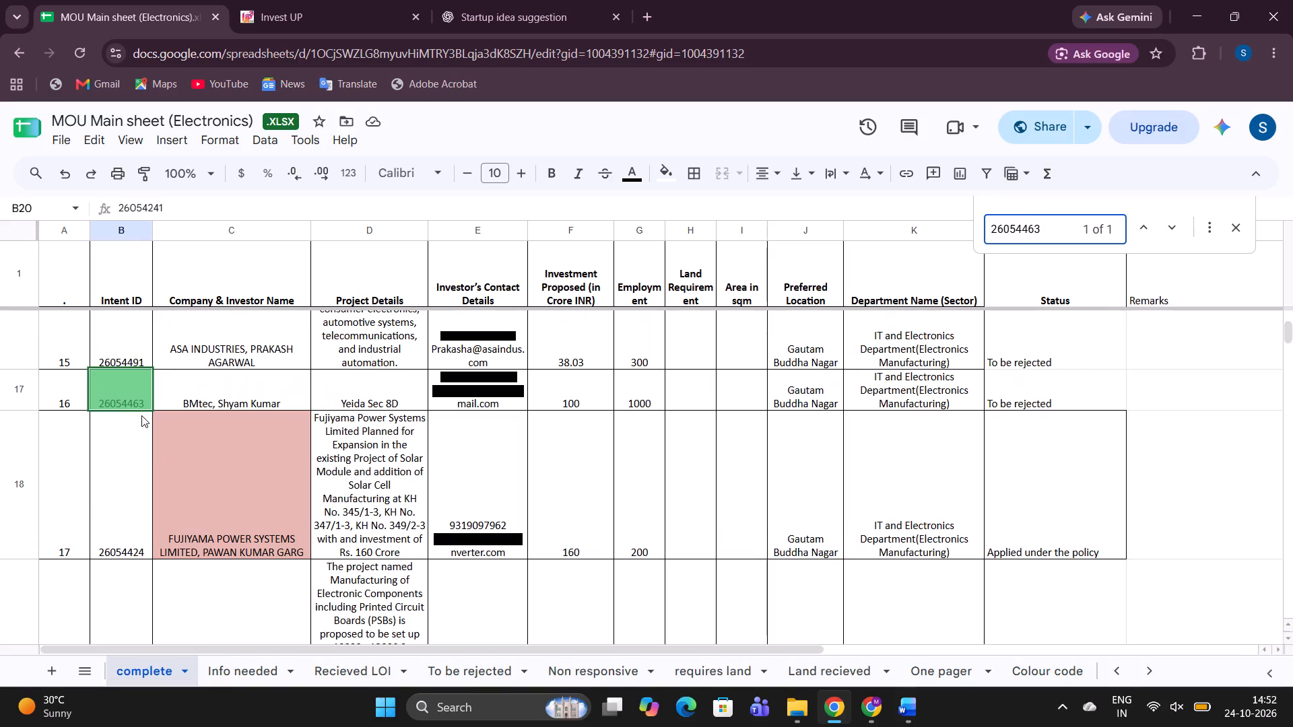
{"action": "left_click_drag", "start_coordinate": [133, 393], "coordinate": [787, 381]}
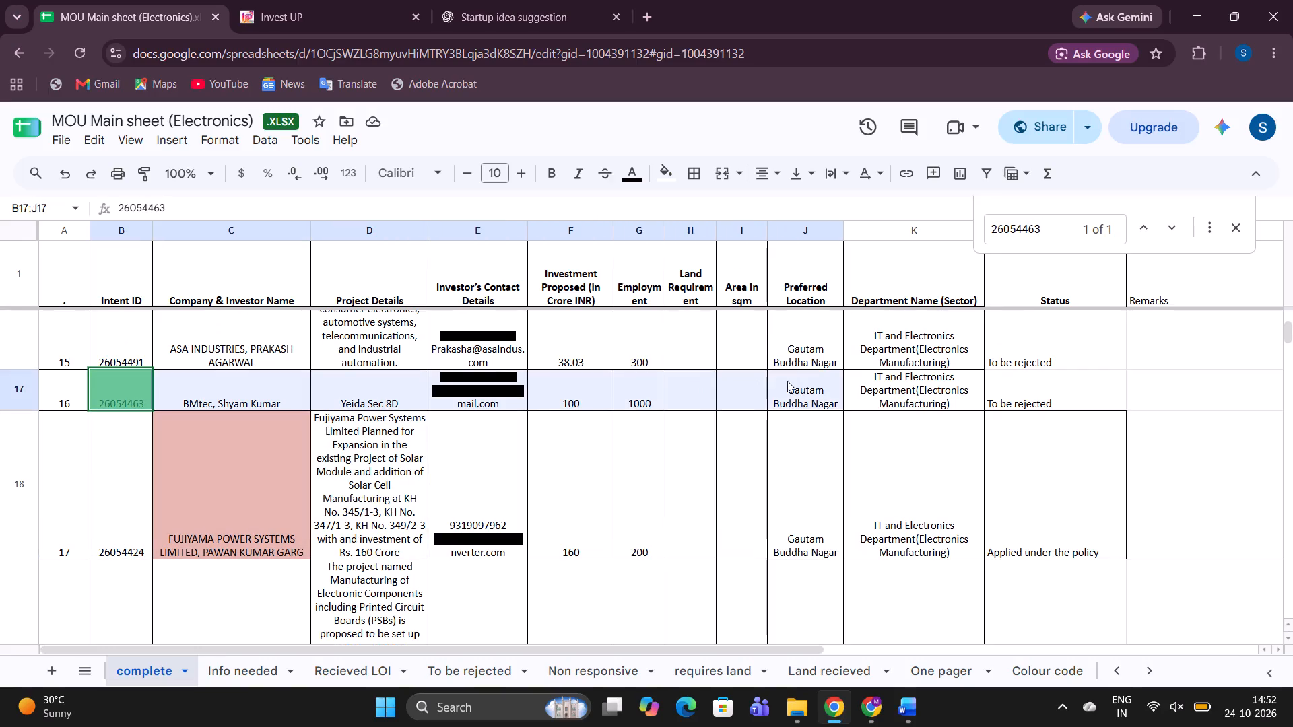
{"action": "left_click_drag", "start_coordinate": [787, 381], "coordinate": [1024, 386]}
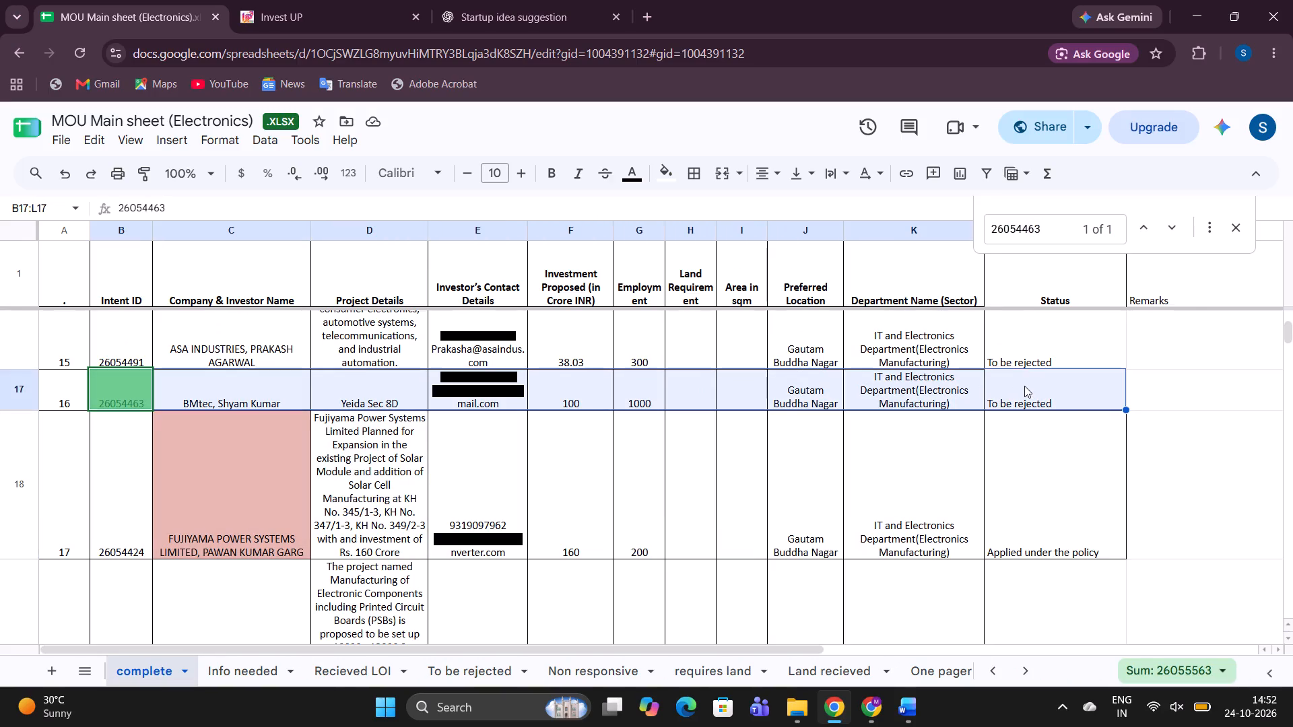
{"action": "key", "text": "ctrl+c"}
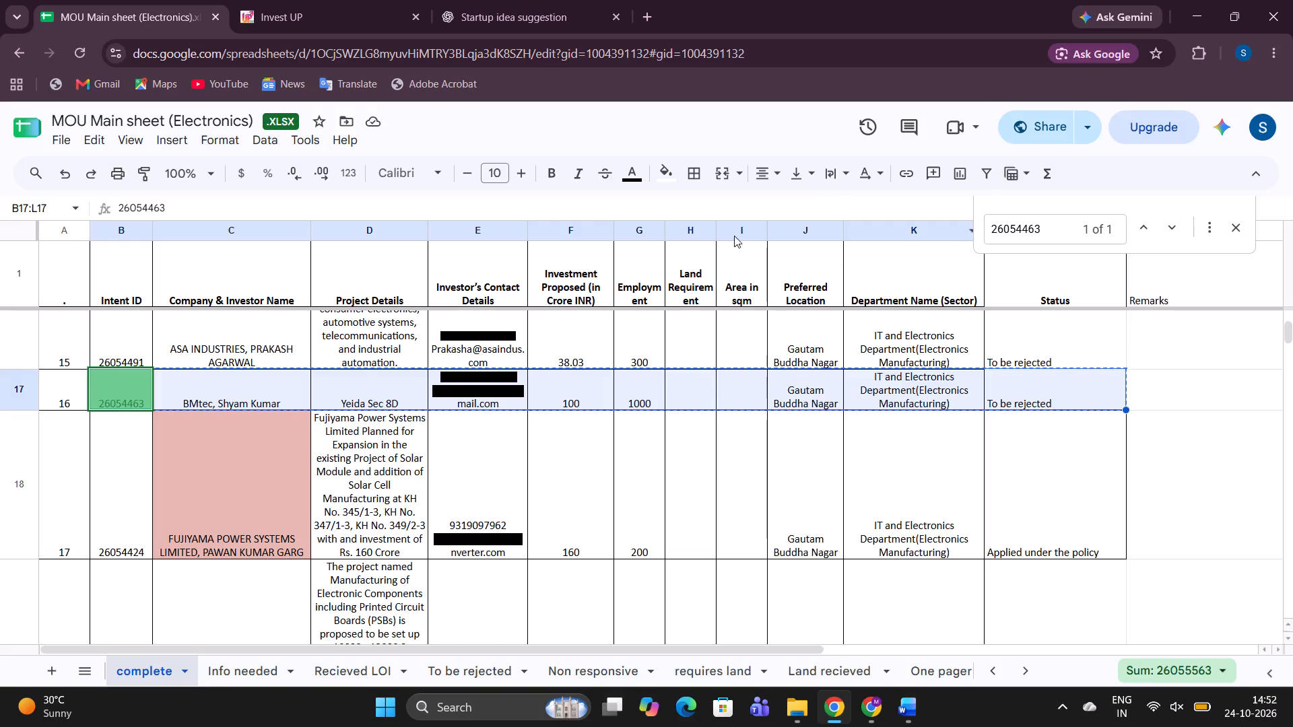
{"action": "left_click", "coordinate": [919, 673]}
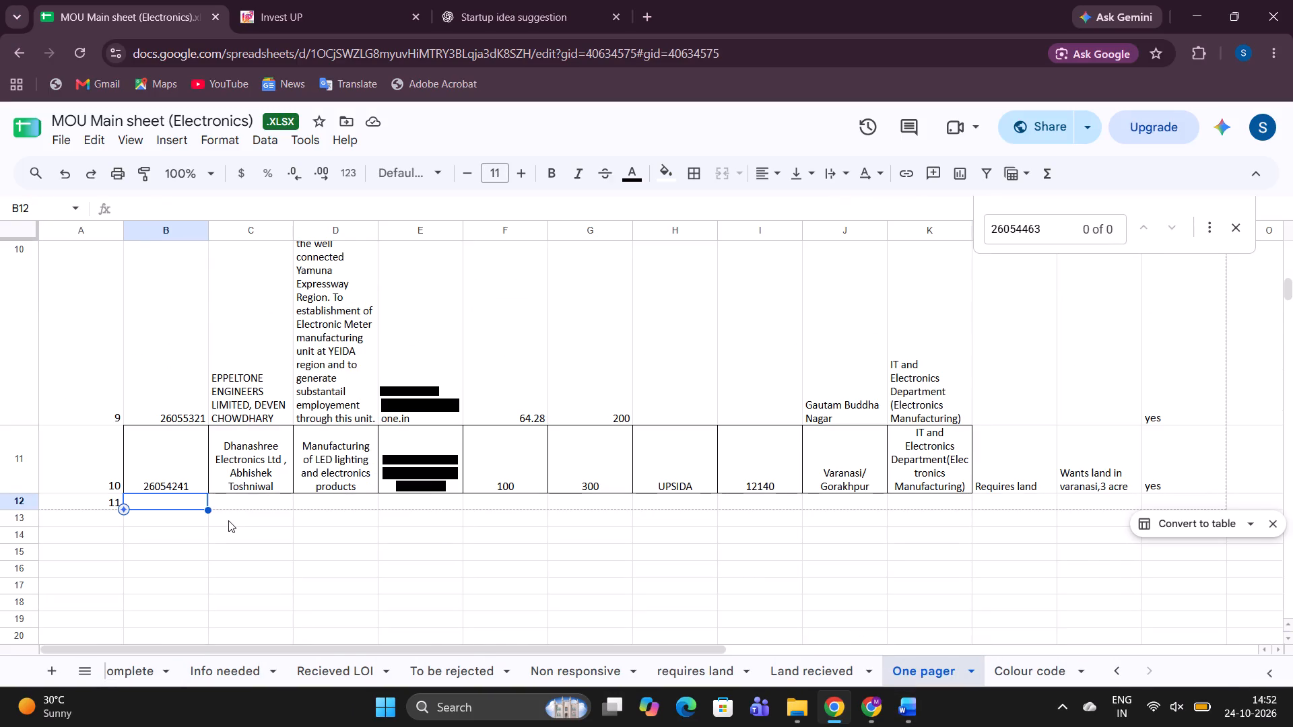
{"action": "key", "text": "ctrl+v"}
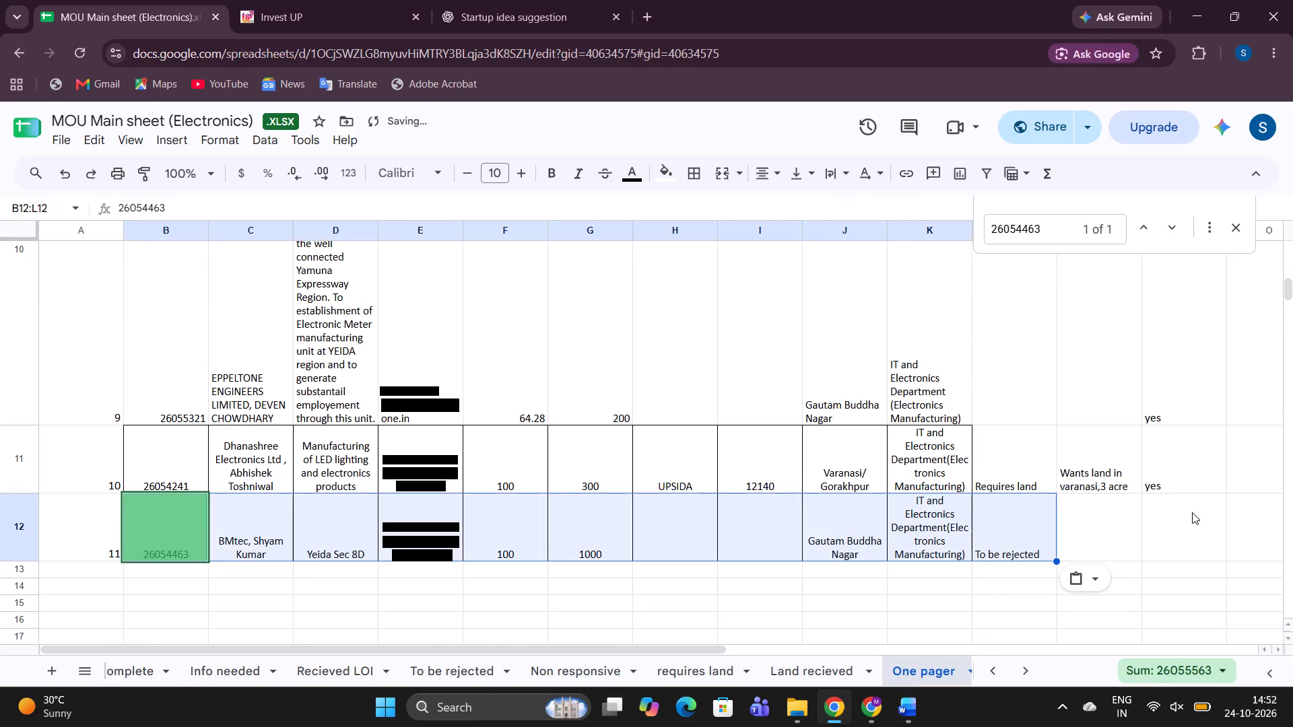
Enter yes in column N of the BMtec row and add serial number 12 in the row below.
{"action": "left_click", "coordinate": [1193, 522]}
{"action": "type", "text": "yes"}
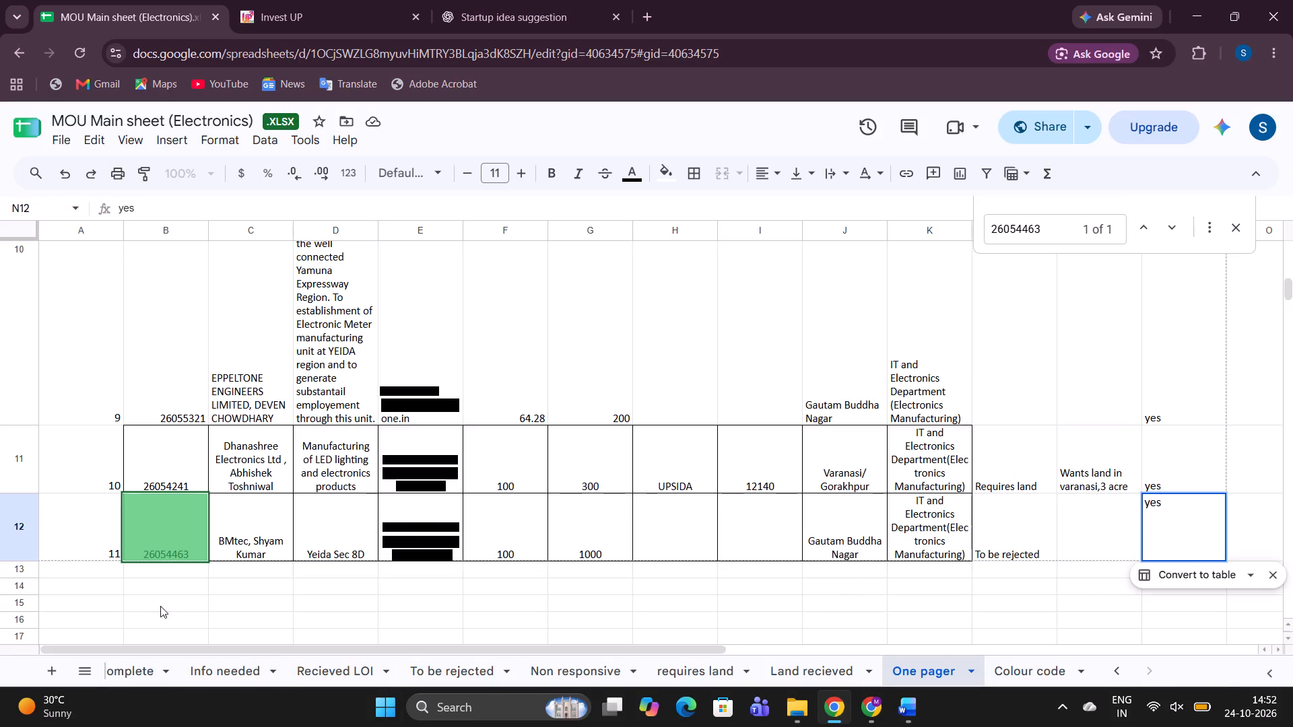
{"action": "left_click", "coordinate": [90, 568]}
{"action": "type", "text": "12"}
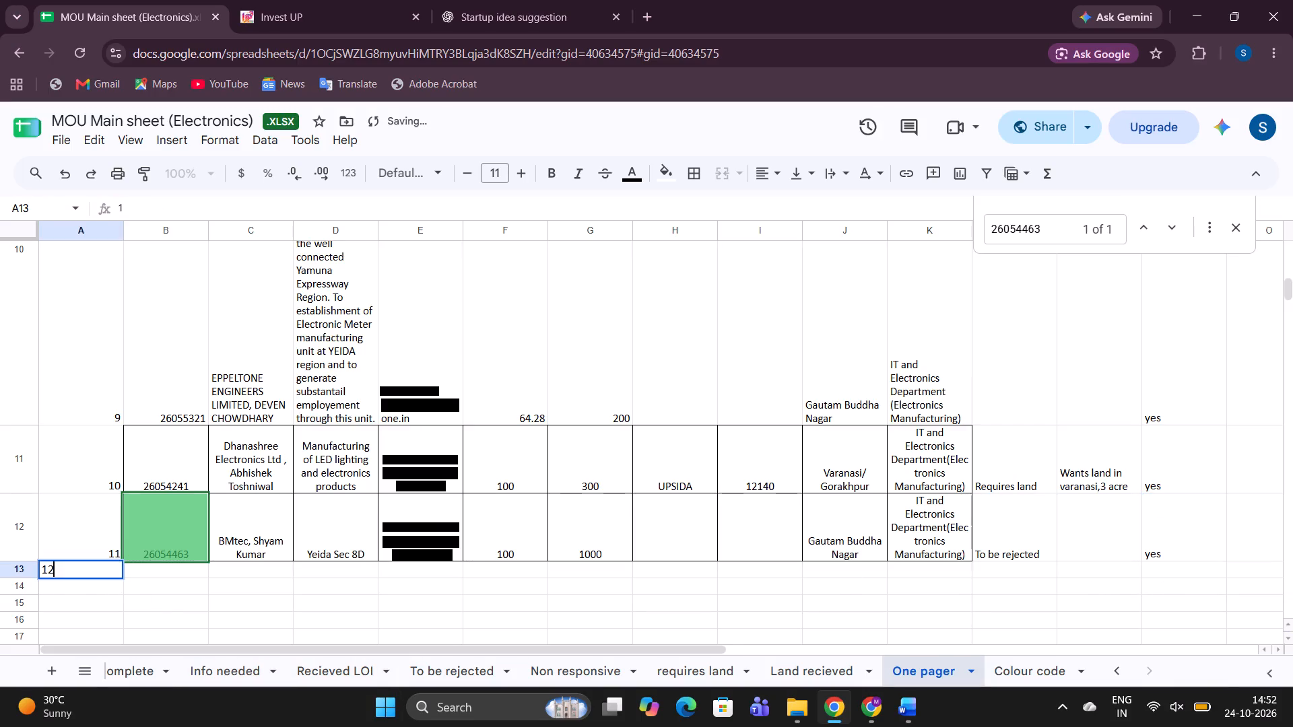
{"action": "key", "text": "Right"}
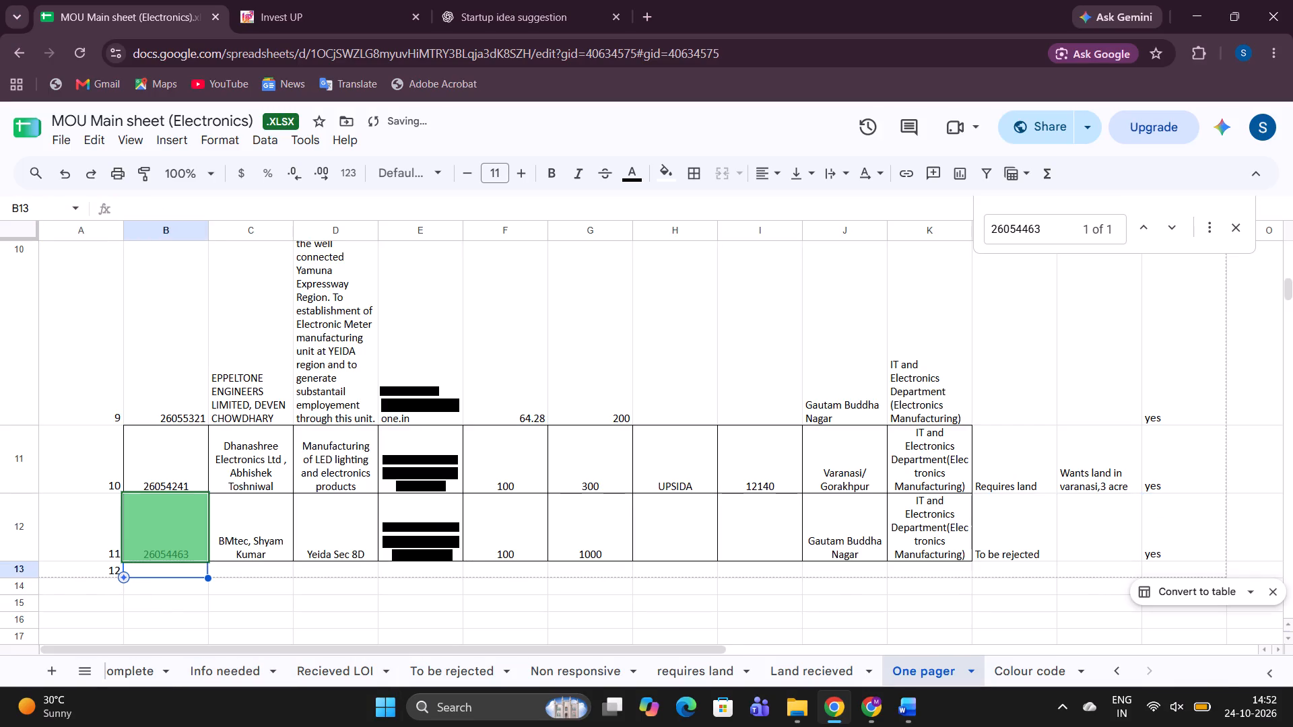